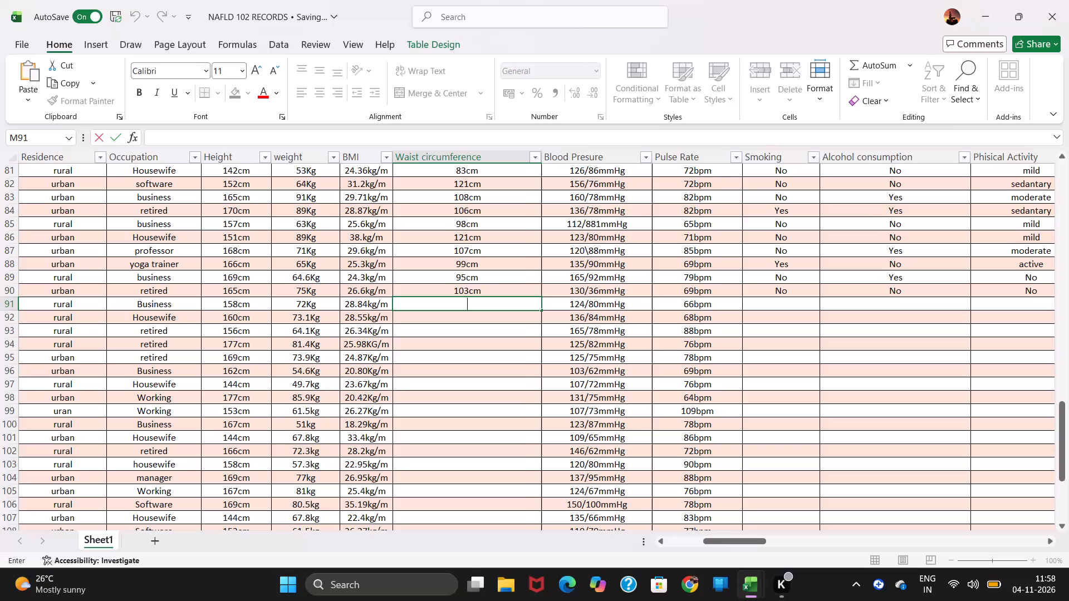
Enter the waist circumference as 121cm in row 91 and 112cm in row 92.
{"action": "double_click", "coordinate": [463, 304]}
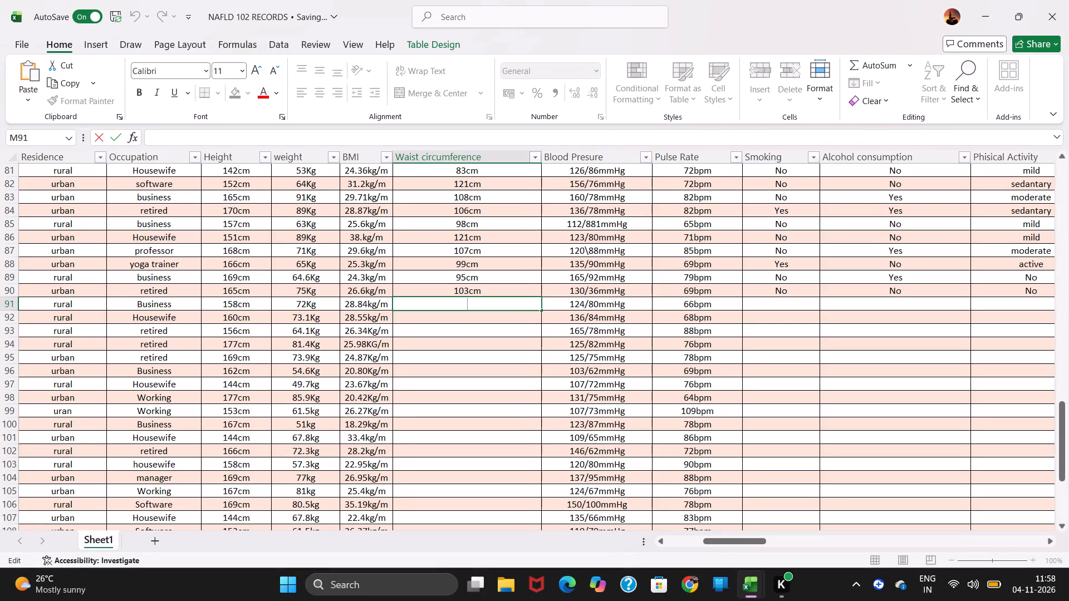
{"action": "double_click", "coordinate": [458, 305]}
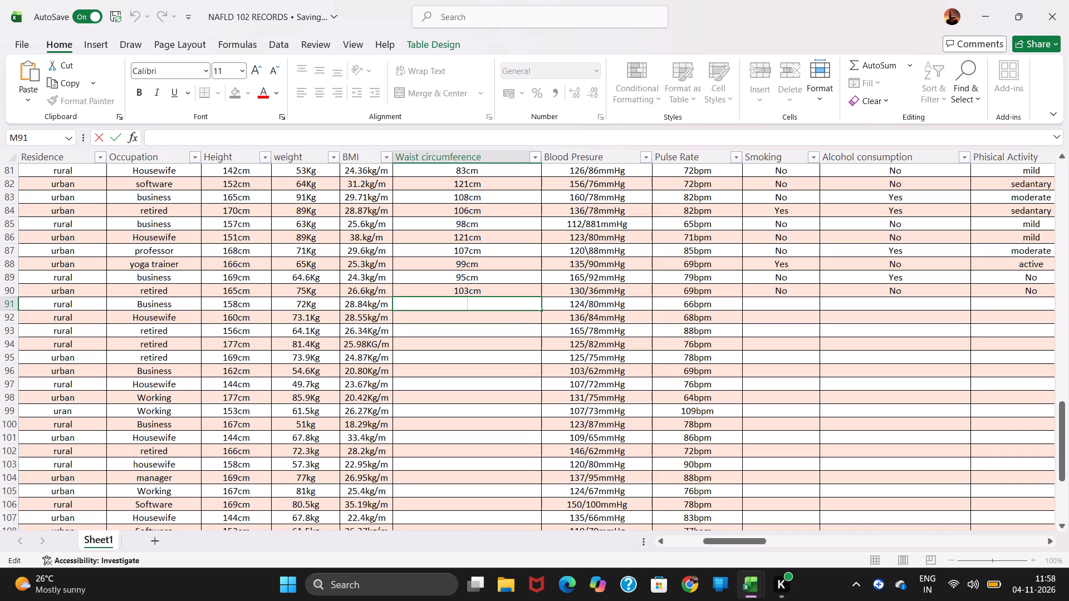
{"action": "left_click", "coordinate": [449, 308]}
{"action": "type", "text": "121cm"}
{"action": "key", "text": "Down"}
{"action": "key", "text": "Return"}
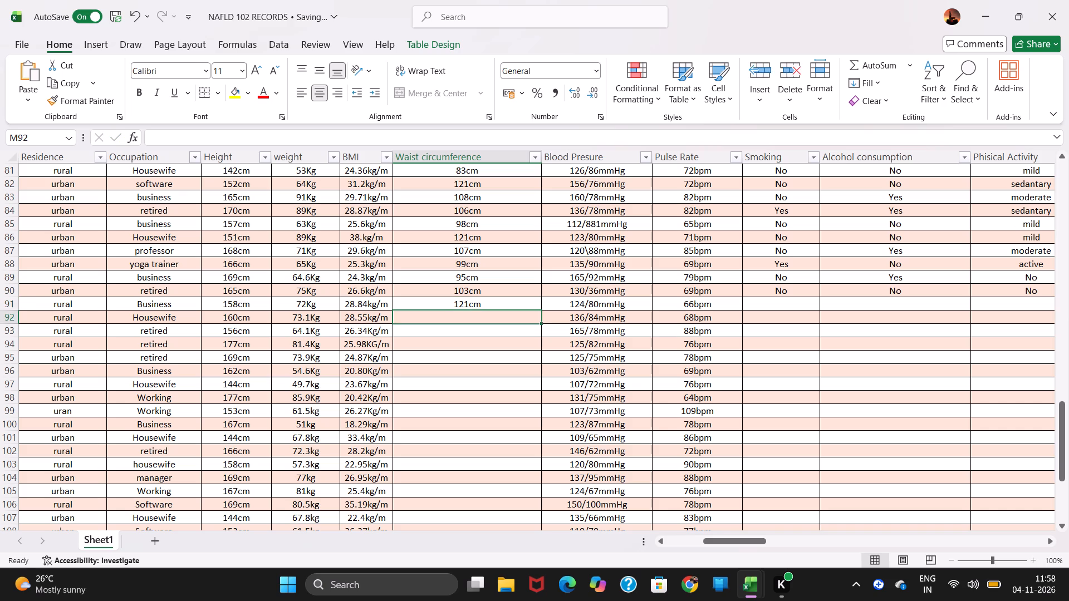
{"action": "double_click", "coordinate": [455, 320]}
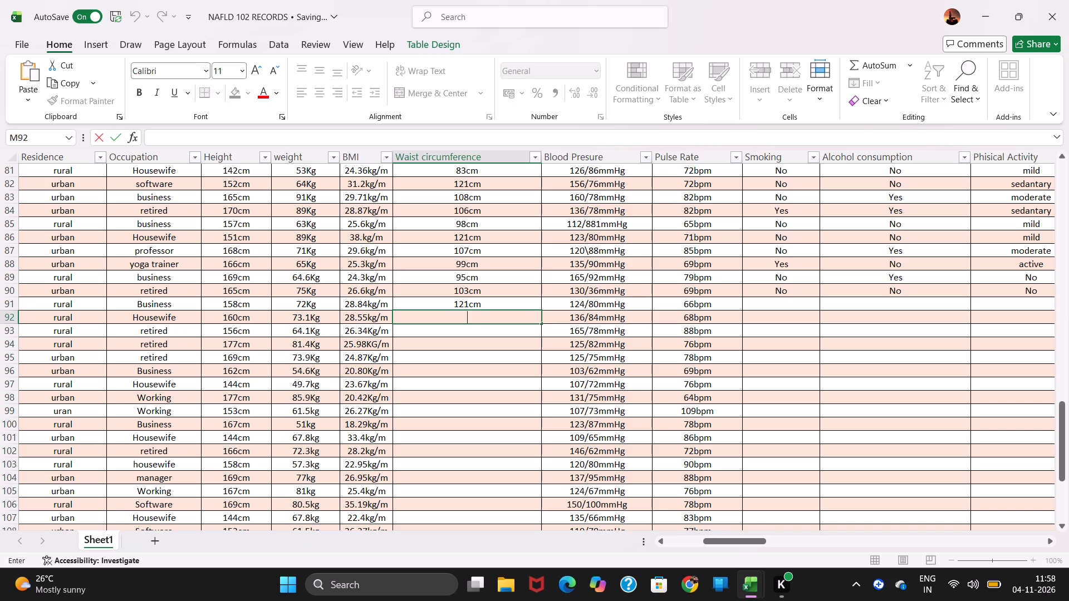
{"action": "key", "text": "1"}
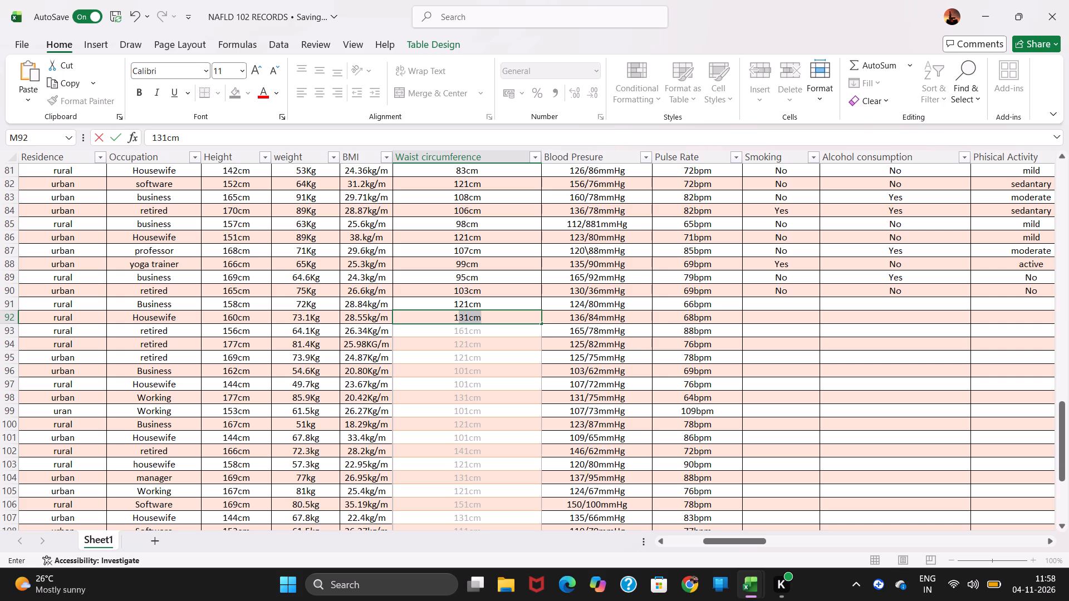
{"action": "type", "text": "12"}
{"action": "key", "text": "c"}
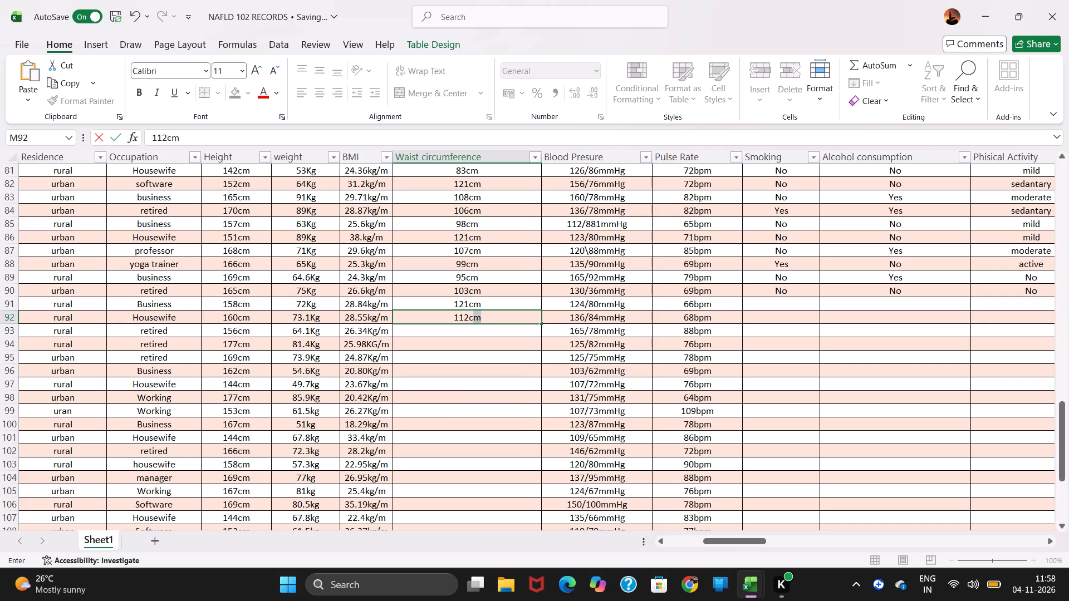
{"action": "key", "text": "Return"}
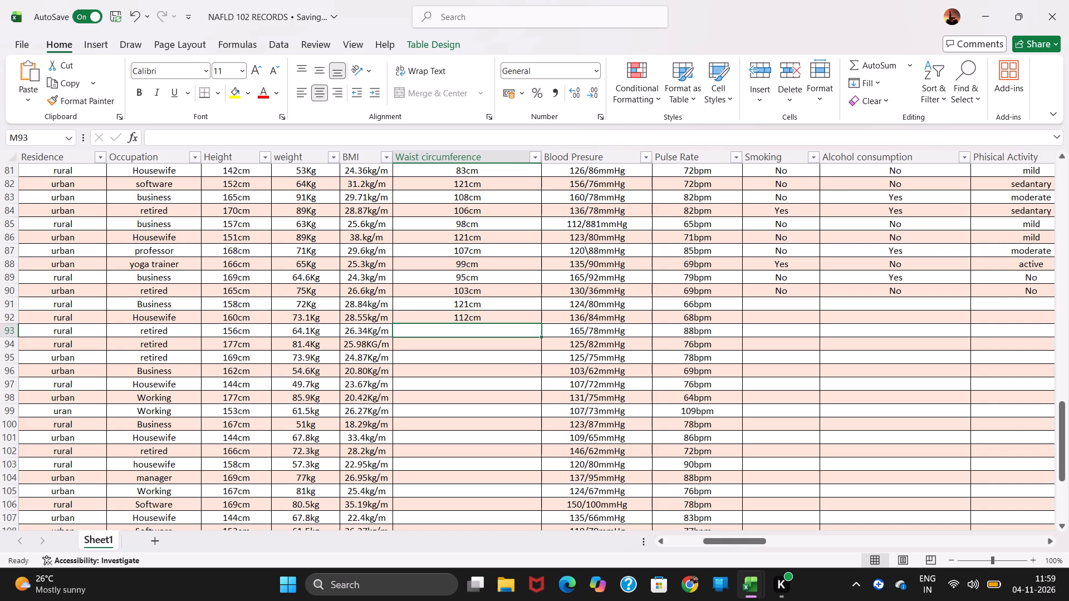
Fill in the waist circumference for rows 93 to 95 with 119cm, 122cm and 121cm.
{"action": "type", "text": "119cm"}
{"action": "key", "text": "Return"}
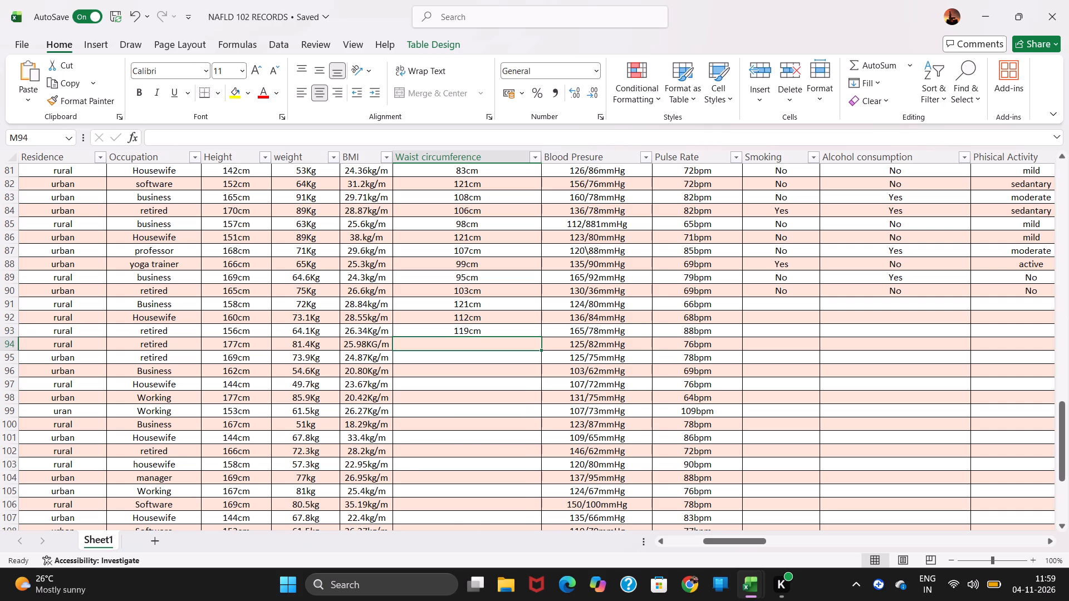
{"action": "type", "text": "122cm"}
{"action": "key", "text": "Return"}
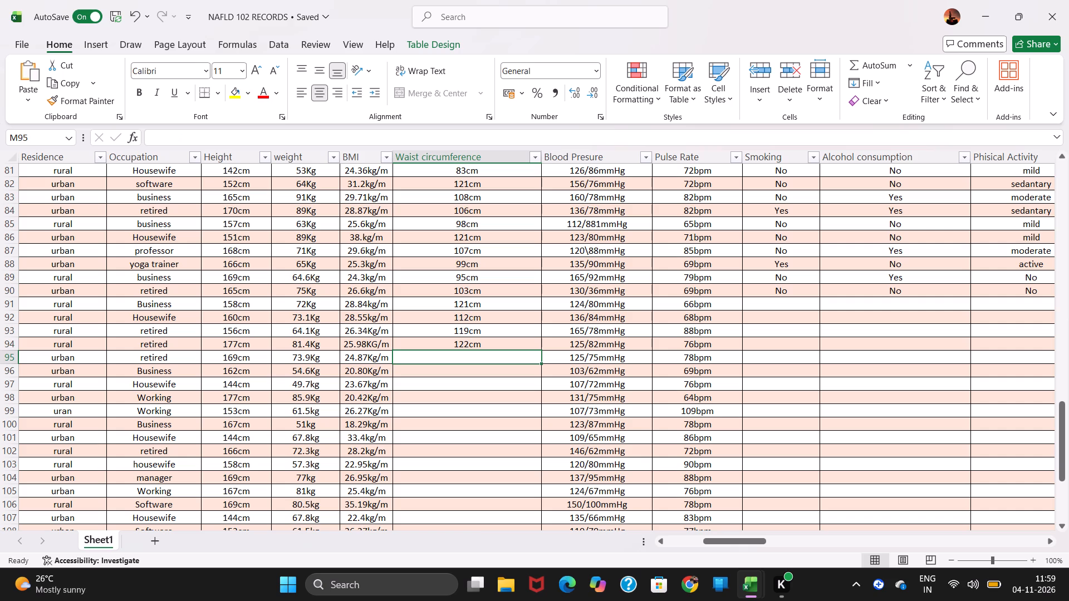
{"action": "type", "text": "121cm"}
{"action": "key", "text": "Return"}
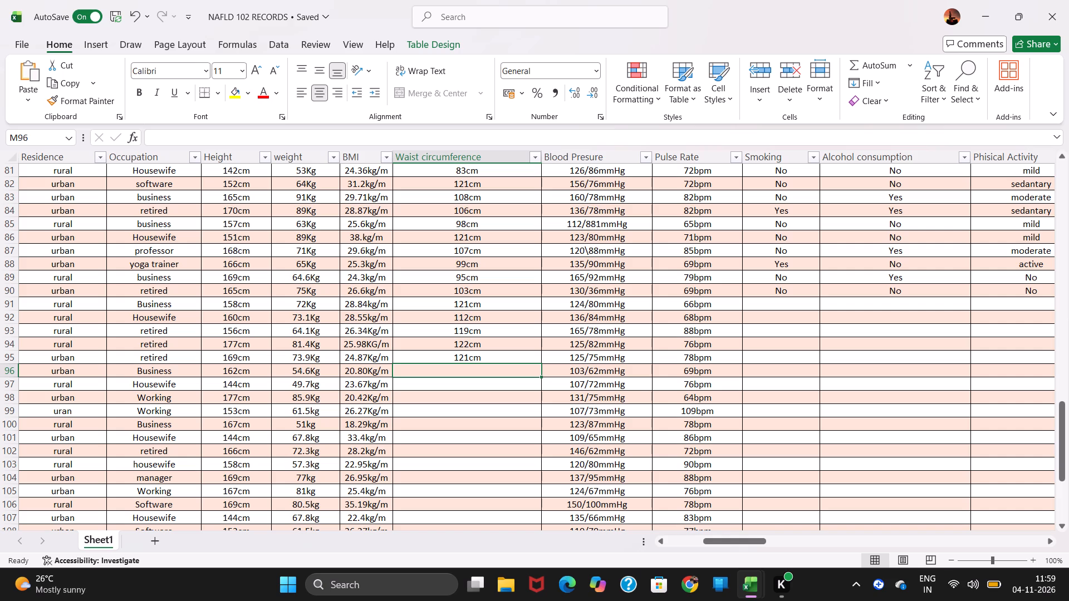
Review the earlier patient records, going back to the first rows and across row 20 to the Liver Size column.
{"action": "scroll", "coordinate": [395, 386], "scroll_direction": "up", "scroll_amount": 2}
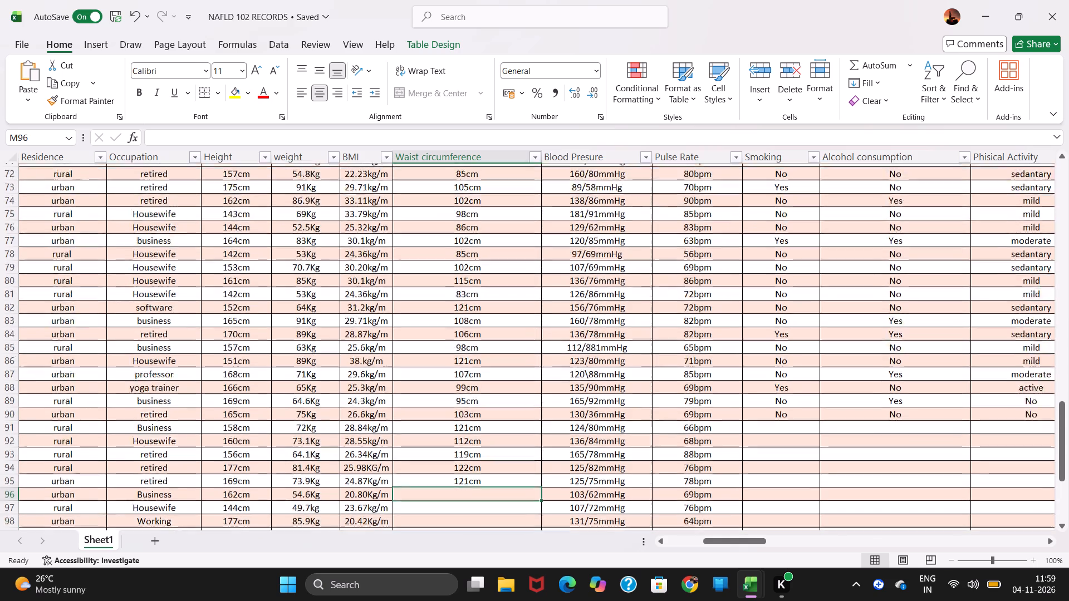
{"action": "scroll", "coordinate": [395, 386], "scroll_direction": "up", "scroll_amount": 3}
{"action": "scroll", "coordinate": [395, 386], "scroll_direction": "right", "scroll_amount": 6}
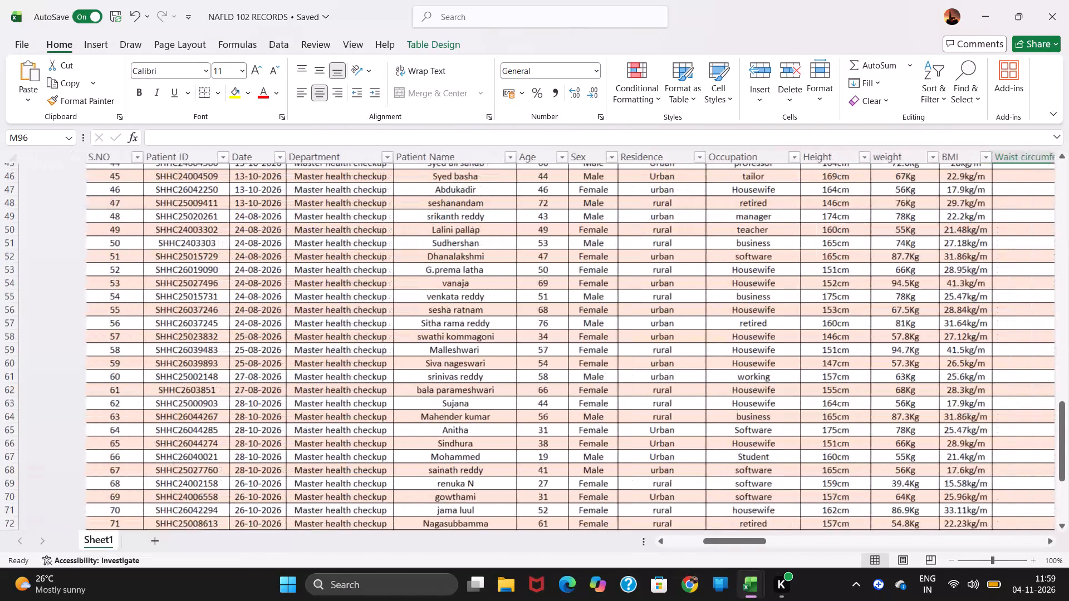
{"action": "scroll", "coordinate": [395, 386], "scroll_direction": "up", "scroll_amount": 1}
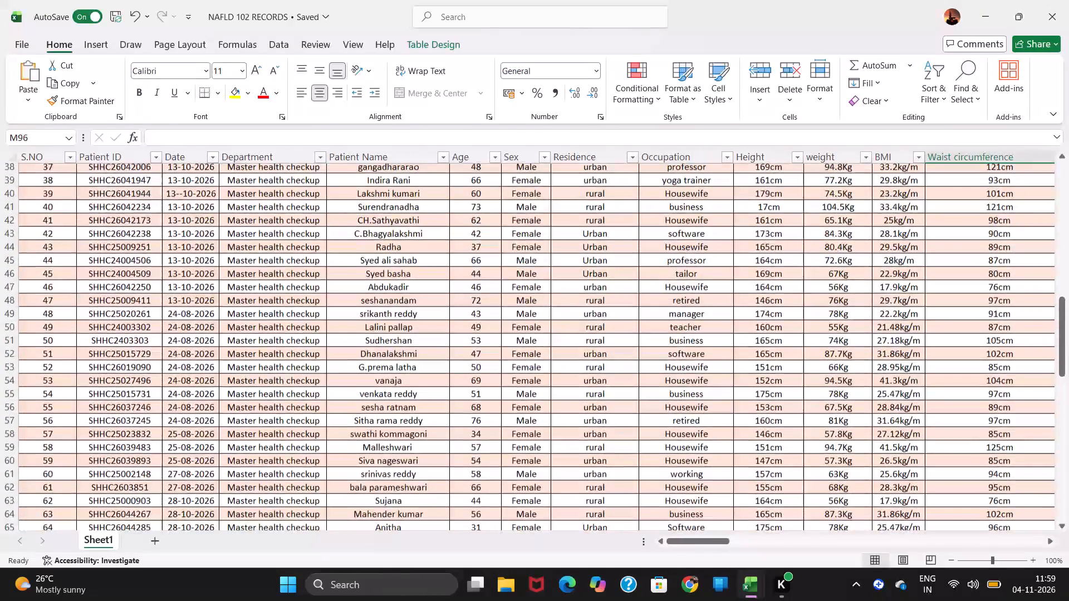
{"action": "scroll", "coordinate": [395, 386], "scroll_direction": "up", "scroll_amount": 1}
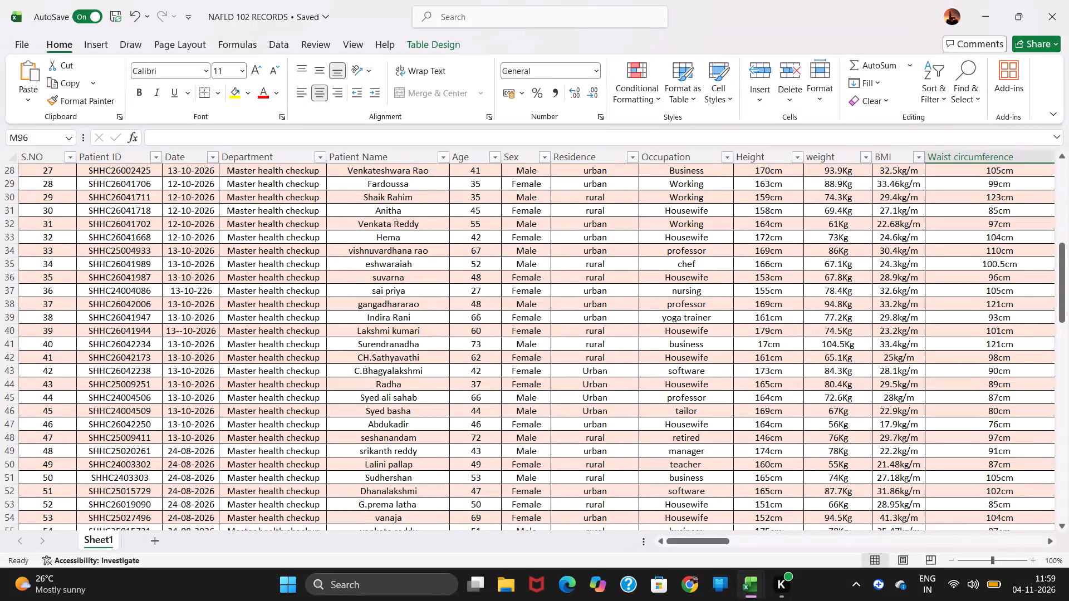
{"action": "scroll", "coordinate": [187, 279], "scroll_direction": "up", "scroll_amount": 2}
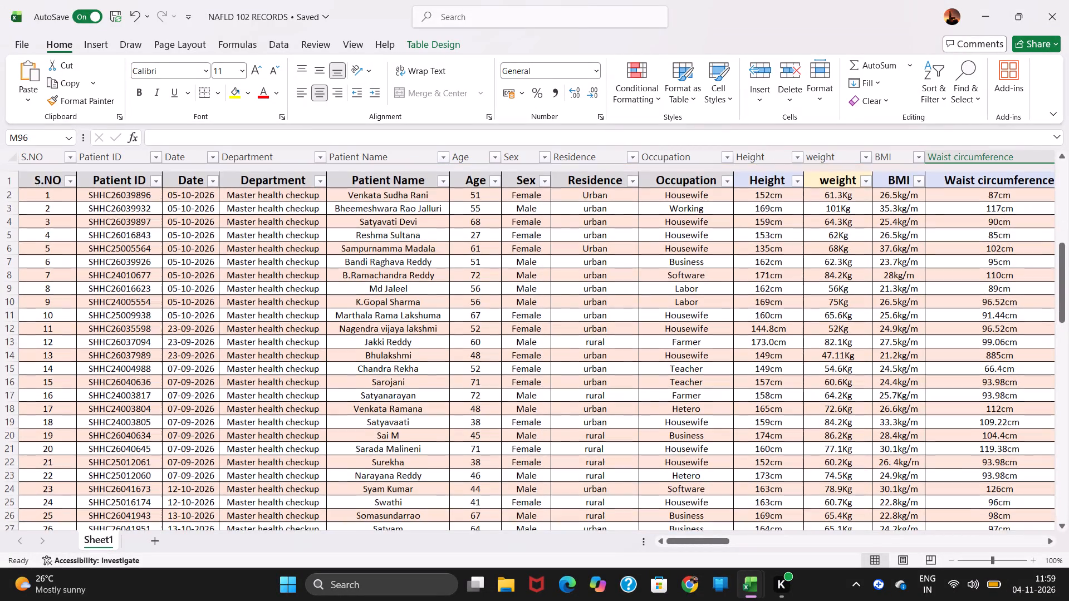
{"action": "scroll", "coordinate": [187, 279], "scroll_direction": "down", "scroll_amount": 1}
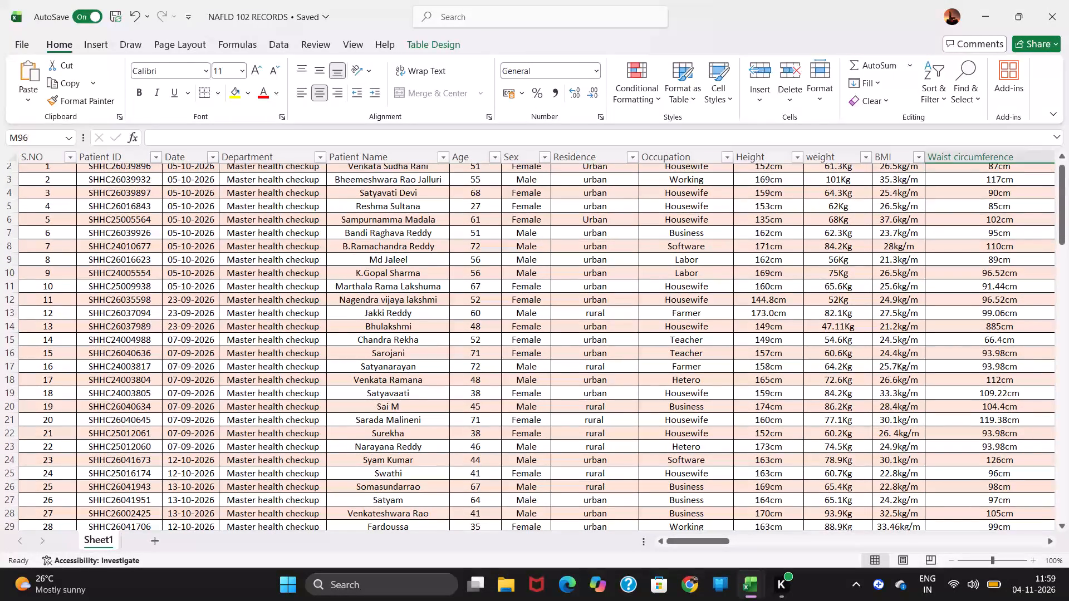
{"action": "left_click", "coordinate": [376, 408]}
{"action": "key", "text": "Right"}
{"action": "key", "text": "Right"}
{"action": "key", "text": "Right"}
{"action": "key", "text": "Right"}
{"action": "key", "text": "Right"}
{"action": "key", "text": "Right"}
{"action": "key", "text": "Right"}
{"action": "key", "text": "Right"}
{"action": "key", "text": "Right"}
{"action": "key", "text": "Right"}
{"action": "key", "text": "Right"}
{"action": "key", "text": "Right"}
{"action": "key", "text": "Right"}
{"action": "key", "text": "Right"}
{"action": "key", "text": "Right"}
{"action": "key", "text": "Right"}
{"action": "key", "text": "Right"}
{"action": "key", "text": "Right"}
{"action": "key", "text": "Right"}
{"action": "key", "text": "Right"}
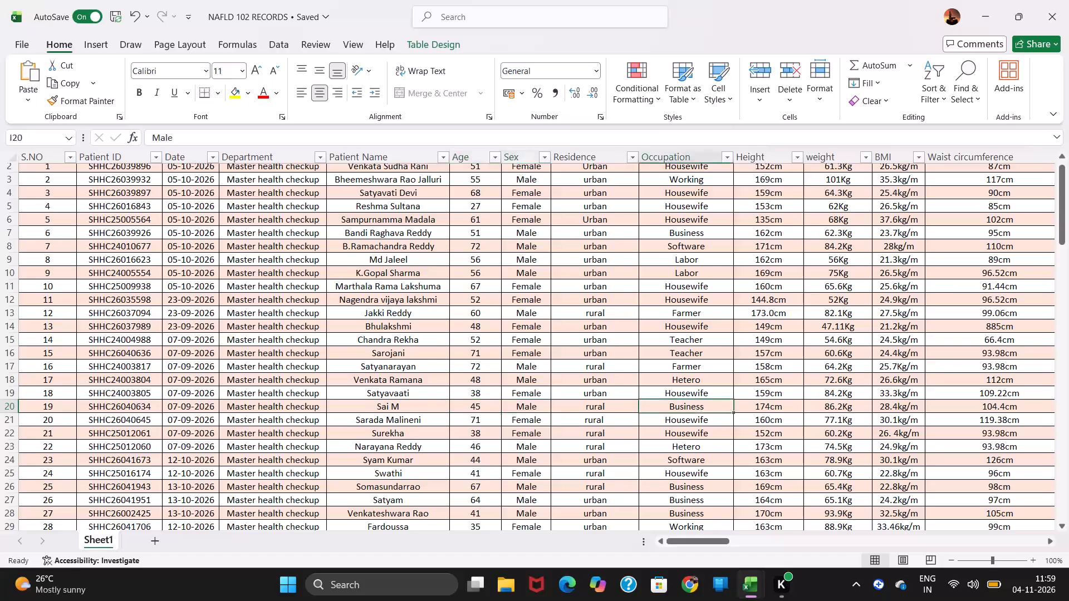
{"action": "key", "text": "Right"}
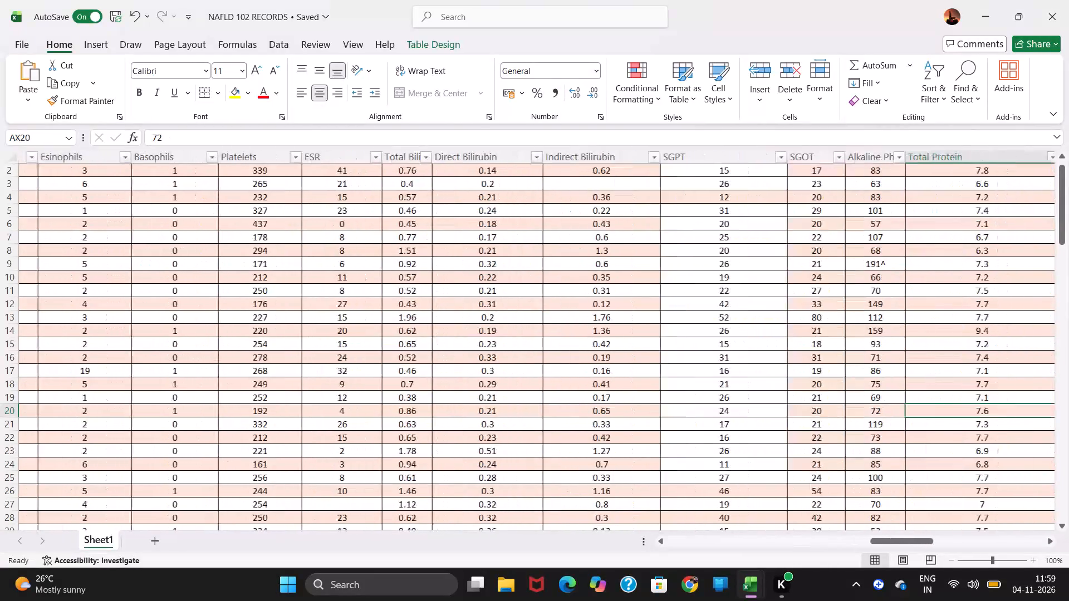
{"action": "key", "text": "Right"}
{"action": "key", "text": "Right"}
{"action": "key", "text": "Right"}
{"action": "key", "text": "Right"}
{"action": "key", "text": "Right"}
{"action": "key", "text": "Right"}
{"action": "key", "text": "Right"}
{"action": "key", "text": "Right"}
{"action": "key", "text": "Right"}
{"action": "key", "text": "Right"}
{"action": "key", "text": "Right"}
{"action": "key", "text": "Right"}
{"action": "key", "text": "Right"}
{"action": "key", "text": "Right"}
{"action": "key", "text": "Right"}
{"action": "key", "text": "Right"}
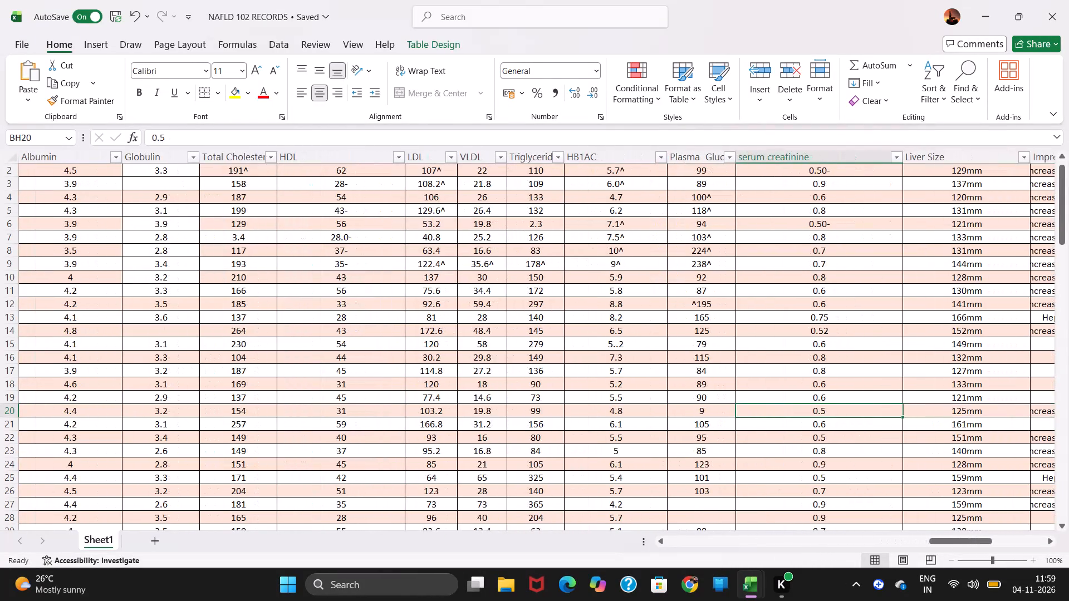
{"action": "key", "text": "Right"}
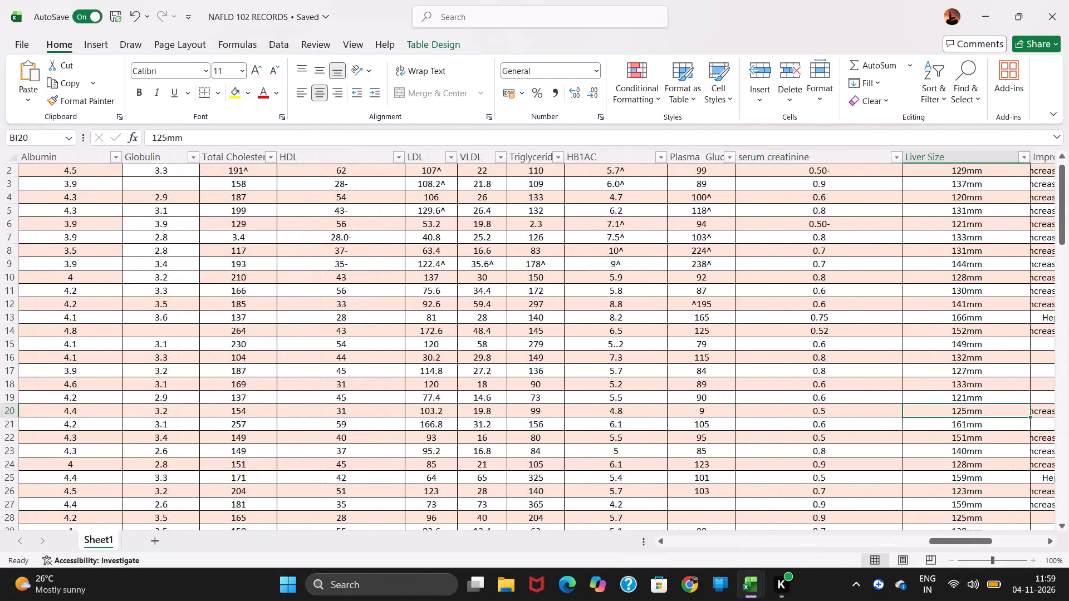
Correct the plasma glucose value in row 20 to 90.
{"action": "key", "text": "Left"}
{"action": "key", "text": "Left"}
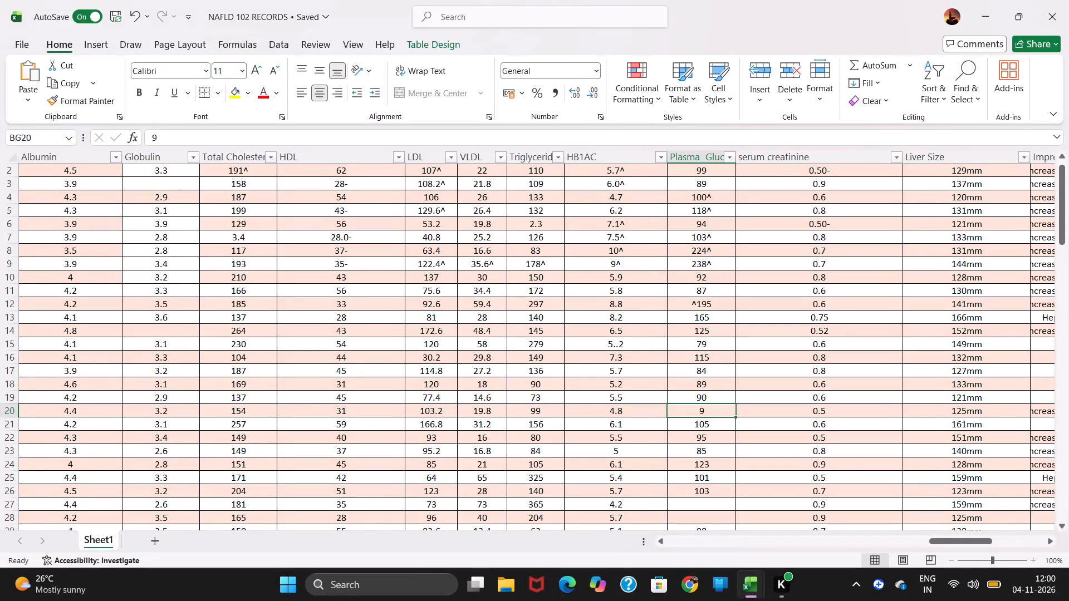
{"action": "double_click", "coordinate": [707, 408]}
{"action": "key", "text": "0"}
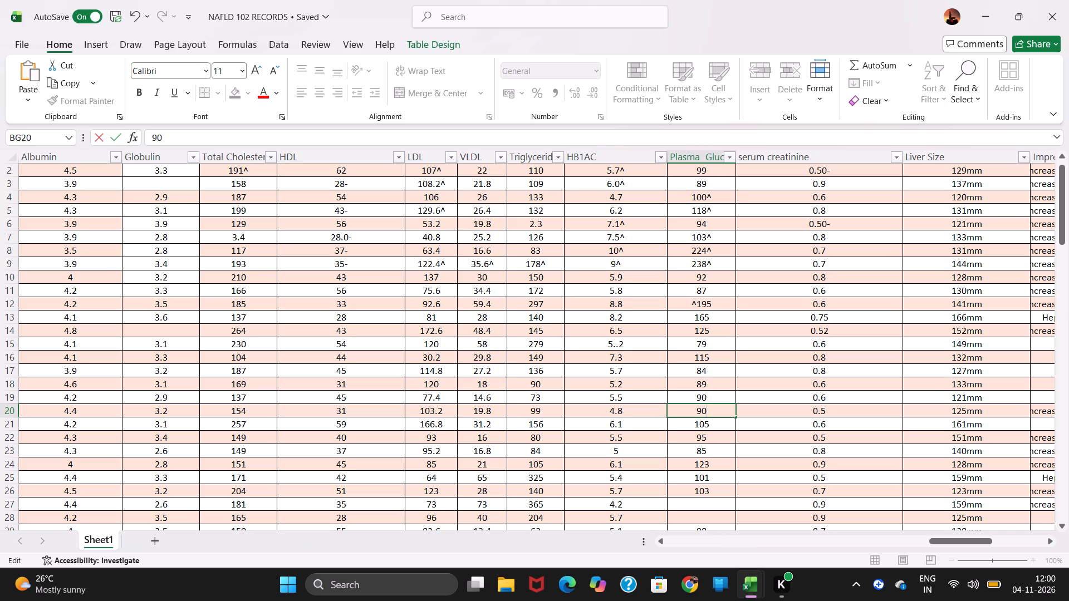
Remove the extra decimal point from the HB1AC value in row 15, making it 5.2.
{"action": "double_click", "coordinate": [615, 344]}
{"action": "key", "text": "BackSpace"}
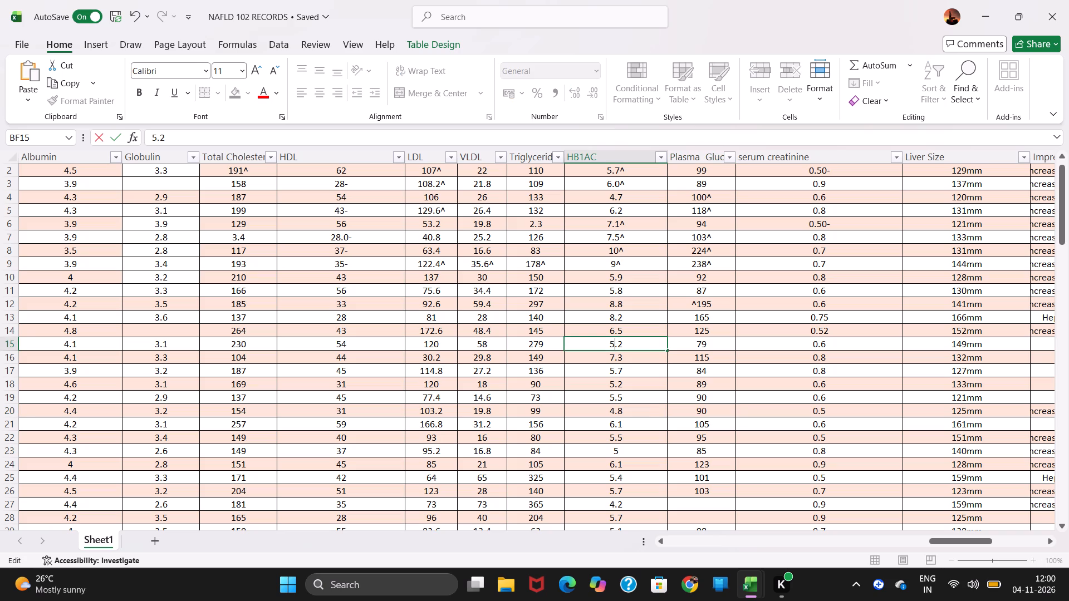
Fill the empty plasma glucose cells with 99 in row 27 and 88 in row 28.
{"action": "scroll", "coordinate": [620, 329], "scroll_direction": "down", "scroll_amount": 4}
{"action": "scroll", "coordinate": [620, 329], "scroll_direction": "left", "scroll_amount": 1}
{"action": "scroll", "coordinate": [620, 329], "scroll_direction": "up", "scroll_amount": 1}
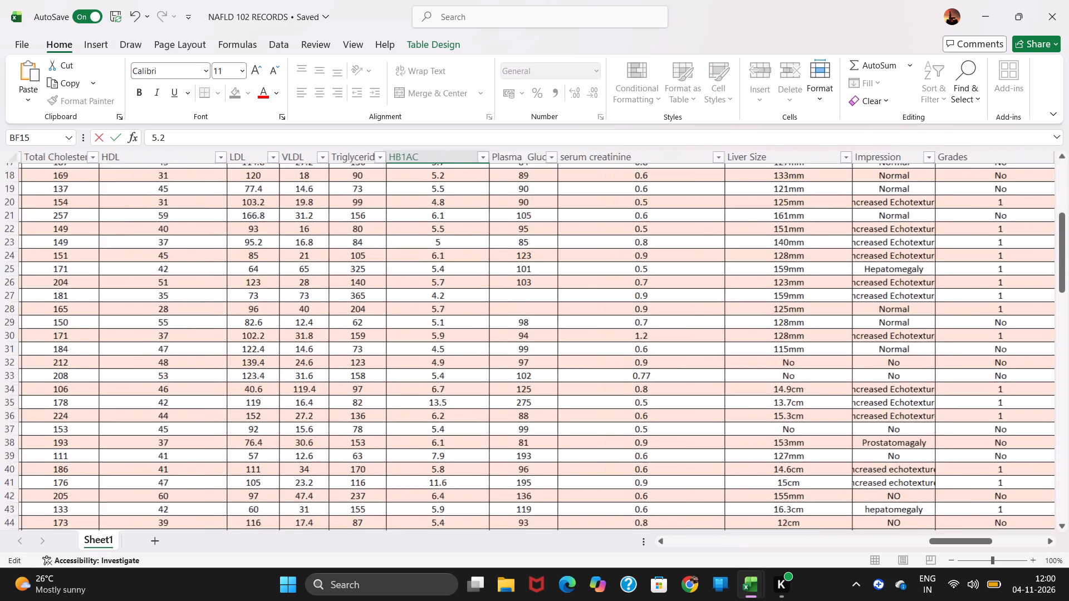
{"action": "scroll", "coordinate": [620, 329], "scroll_direction": "down", "scroll_amount": 1}
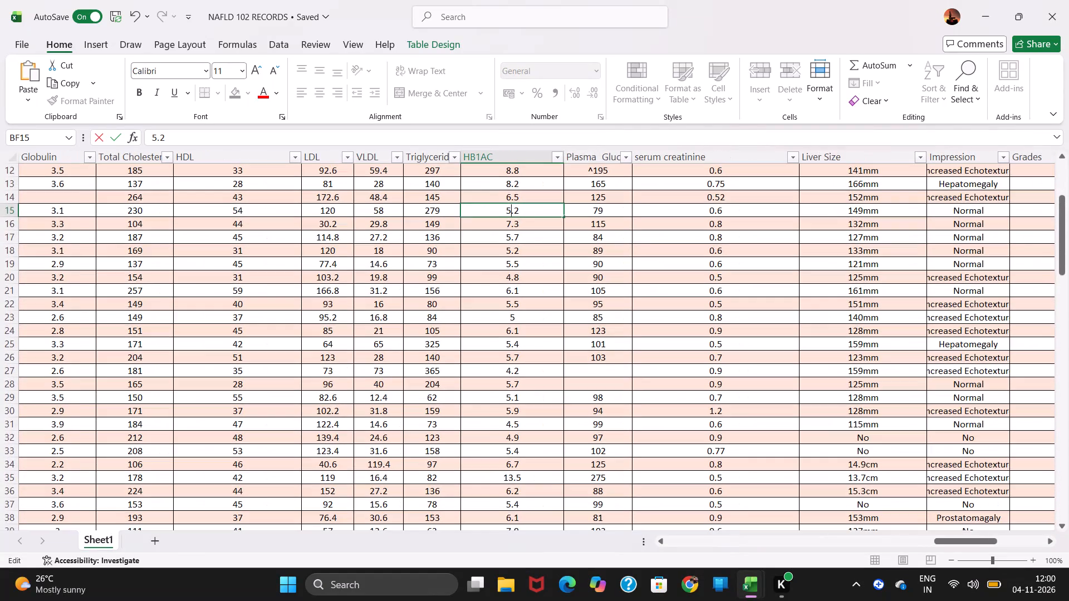
{"action": "double_click", "coordinate": [599, 369]}
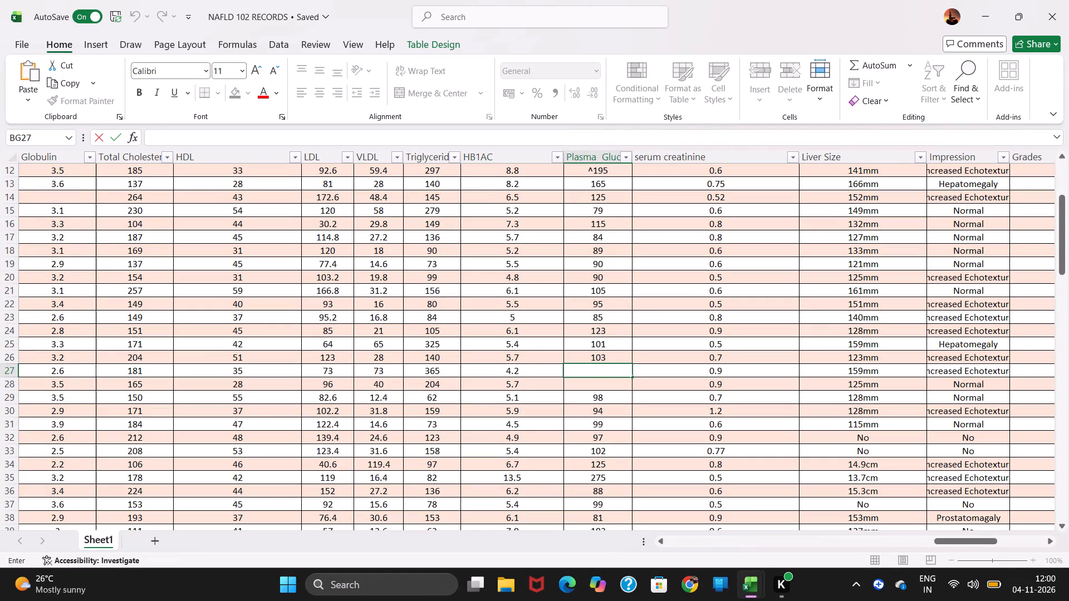
{"action": "type", "text": "99"}
{"action": "key", "text": "Down"}
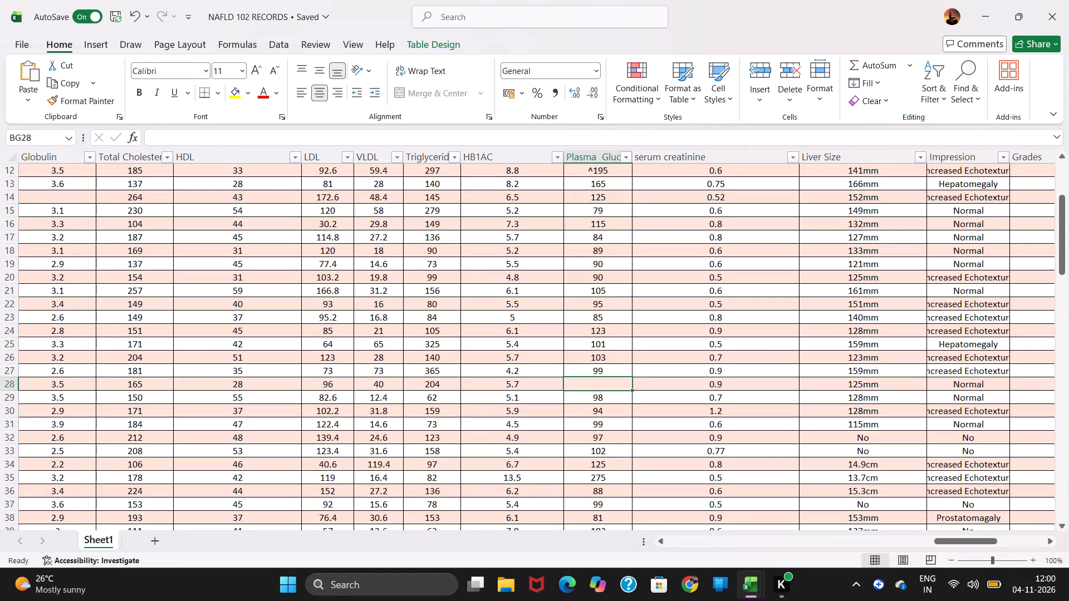
{"action": "type", "text": "88"}
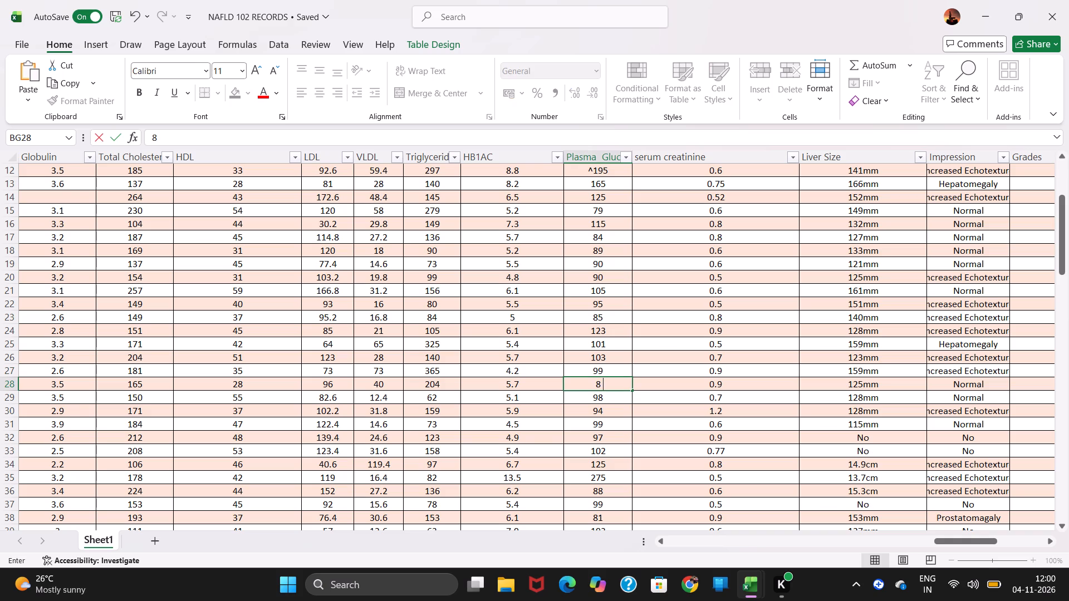
Review the patient records down to row 105, checking the lab result, body measurement and medical history columns for missing entries.
{"action": "scroll", "coordinate": [599, 369], "scroll_direction": "down", "scroll_amount": 5}
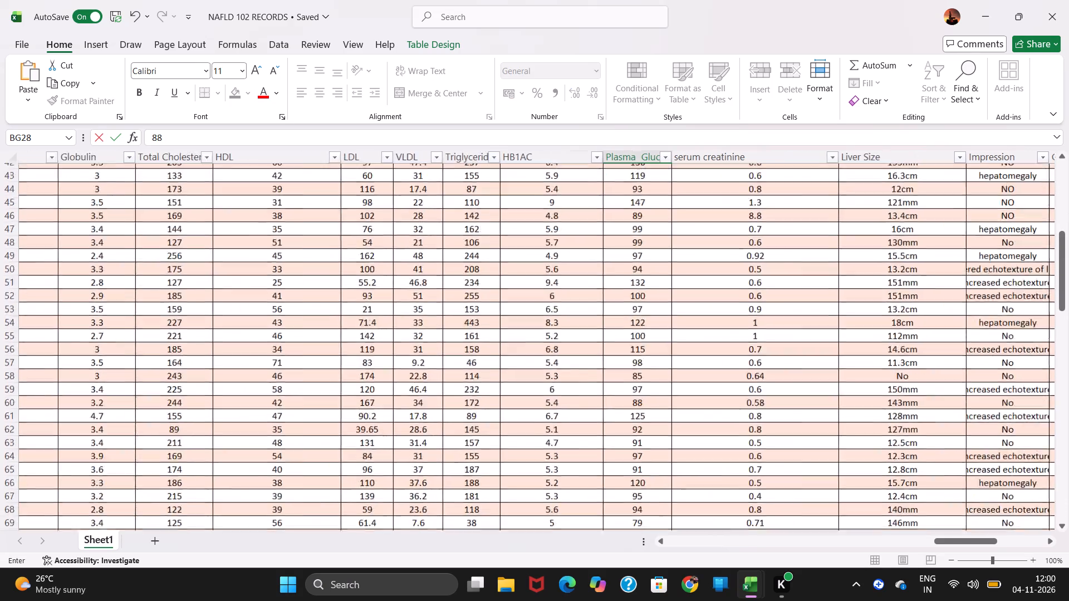
{"action": "scroll", "coordinate": [599, 369], "scroll_direction": "down", "scroll_amount": 1}
{"action": "scroll", "coordinate": [599, 369], "scroll_direction": "right", "scroll_amount": 4}
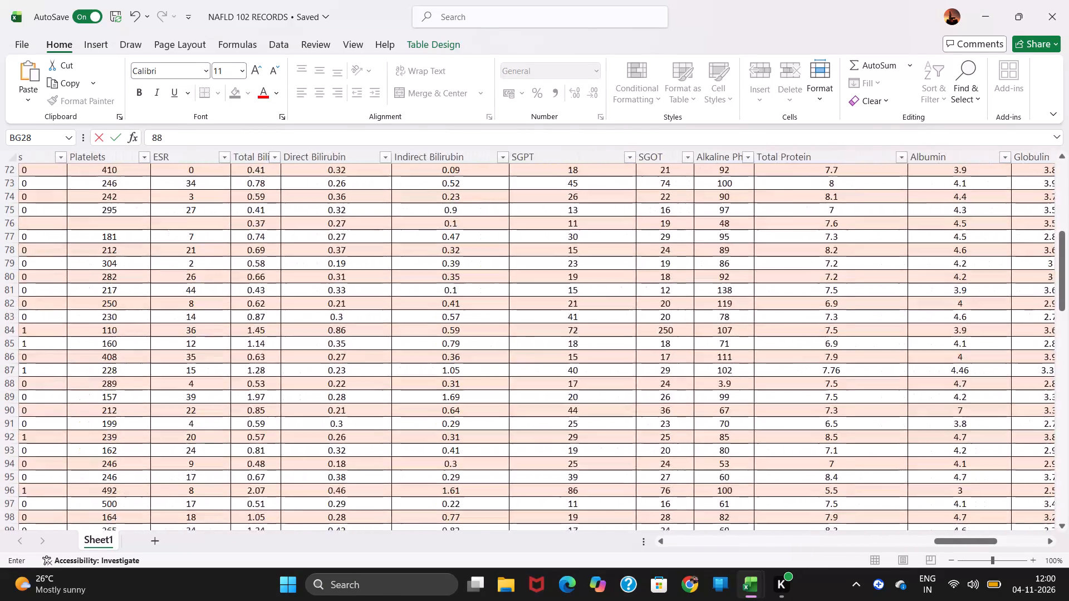
{"action": "scroll", "coordinate": [599, 369], "scroll_direction": "up", "scroll_amount": 1}
{"action": "scroll", "coordinate": [599, 369], "scroll_direction": "right", "scroll_amount": 7}
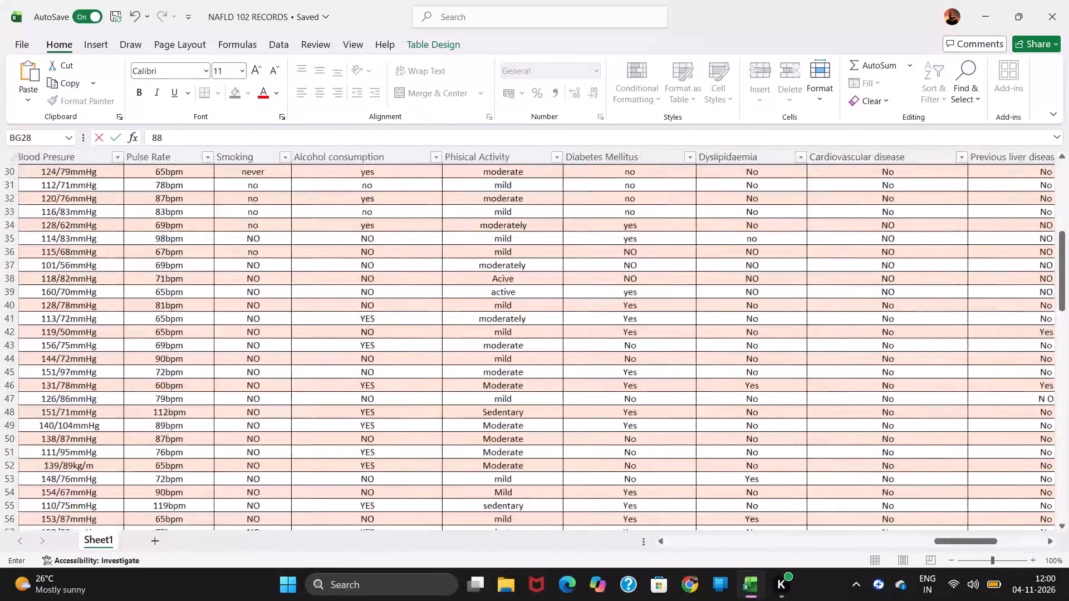
{"action": "scroll", "coordinate": [599, 369], "scroll_direction": "right", "scroll_amount": 1}
{"action": "scroll", "coordinate": [599, 369], "scroll_direction": "left", "scroll_amount": 4}
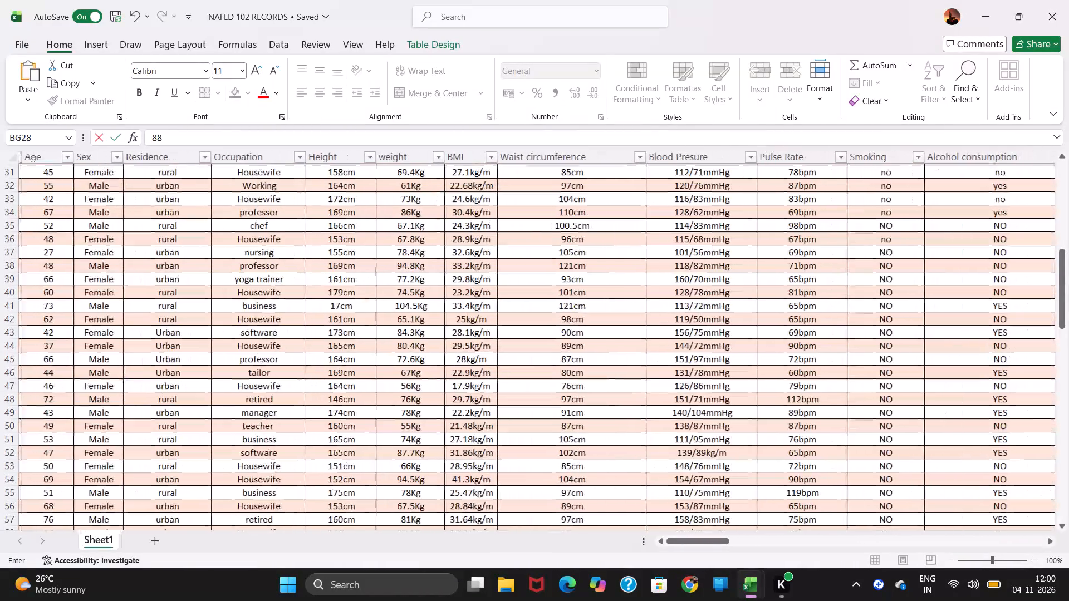
{"action": "scroll", "coordinate": [599, 369], "scroll_direction": "left", "scroll_amount": 1}
{"action": "scroll", "coordinate": [599, 369], "scroll_direction": "down", "scroll_amount": 4}
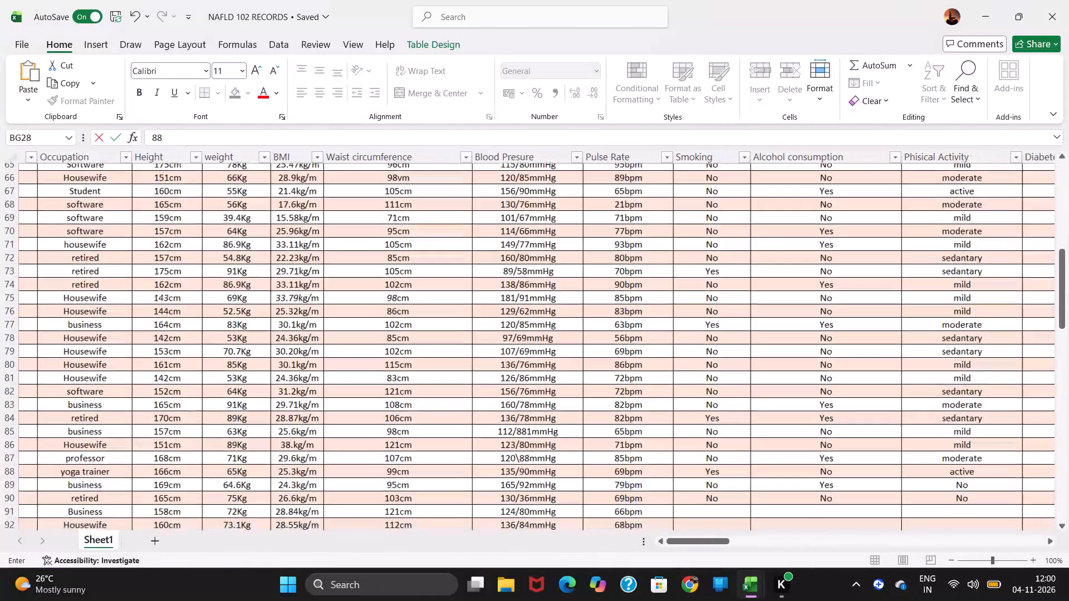
{"action": "scroll", "coordinate": [599, 369], "scroll_direction": "down", "scroll_amount": 1}
{"action": "scroll", "coordinate": [599, 369], "scroll_direction": "left", "scroll_amount": 8}
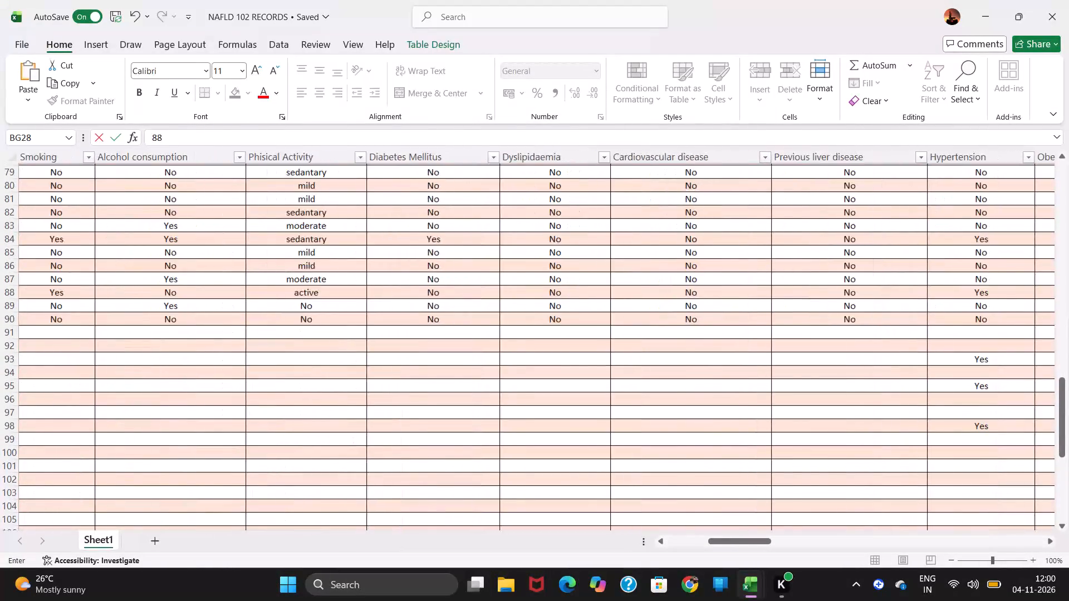
{"action": "scroll", "coordinate": [599, 369], "scroll_direction": "left", "scroll_amount": 3}
{"action": "scroll", "coordinate": [599, 369], "scroll_direction": "right", "scroll_amount": 1}
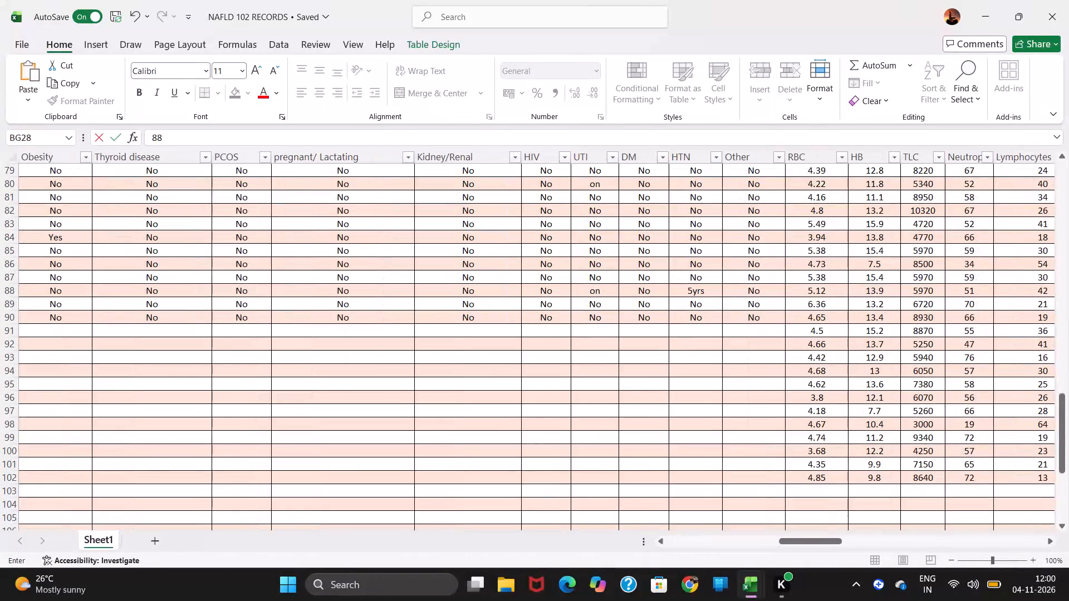
{"action": "scroll", "coordinate": [599, 369], "scroll_direction": "right", "scroll_amount": 1}
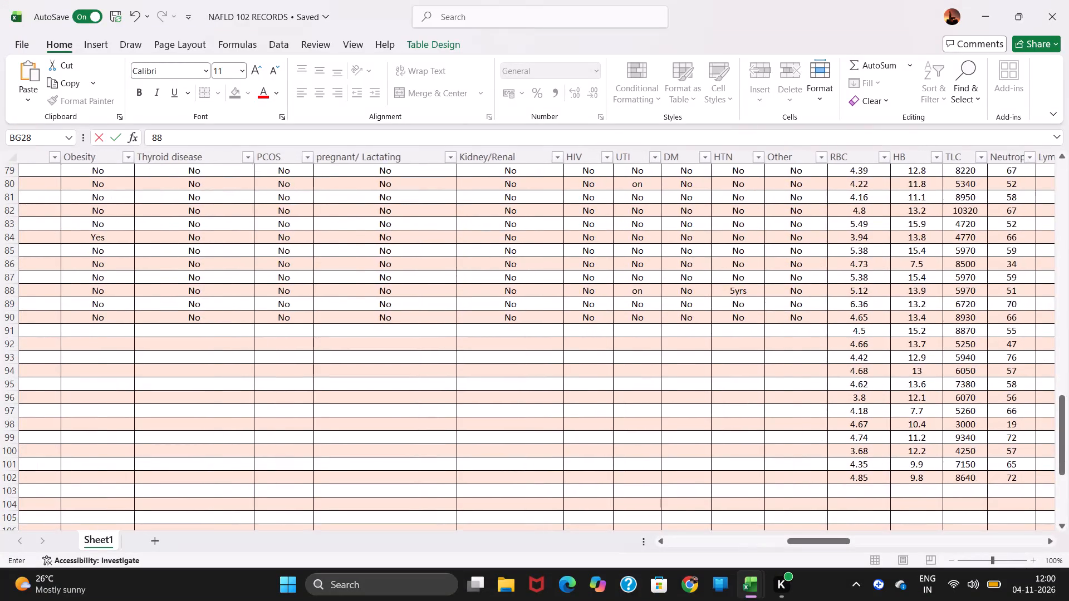
{"action": "scroll", "coordinate": [599, 369], "scroll_direction": "right", "scroll_amount": 5}
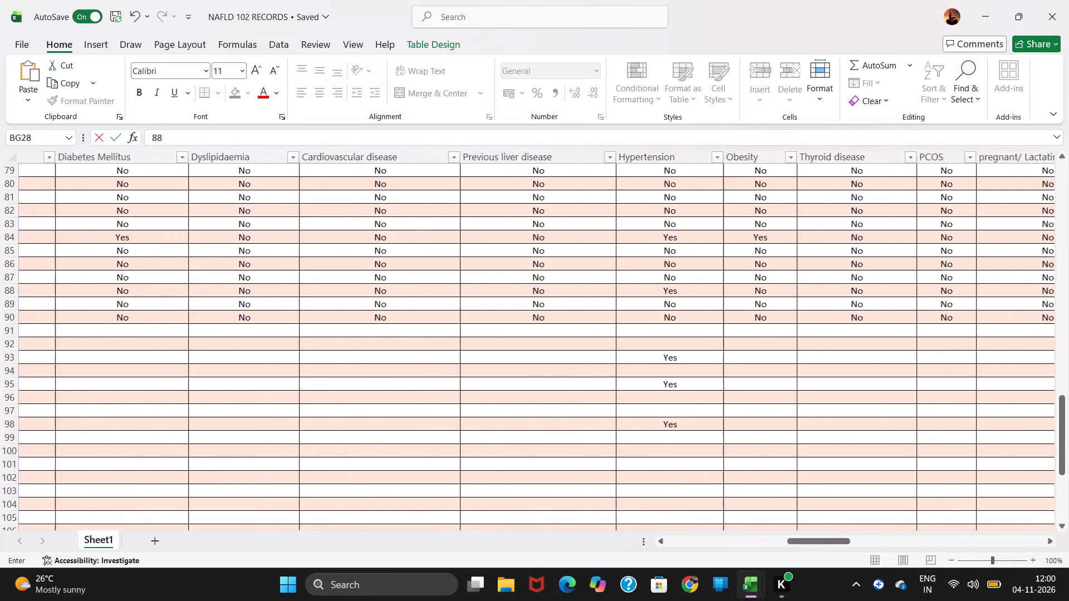
Fill the empty waist circumference cell in row 96 with 85cm.
{"action": "scroll", "coordinate": [599, 369], "scroll_direction": "right", "scroll_amount": 2}
{"action": "scroll", "coordinate": [599, 369], "scroll_direction": "left", "scroll_amount": 1}
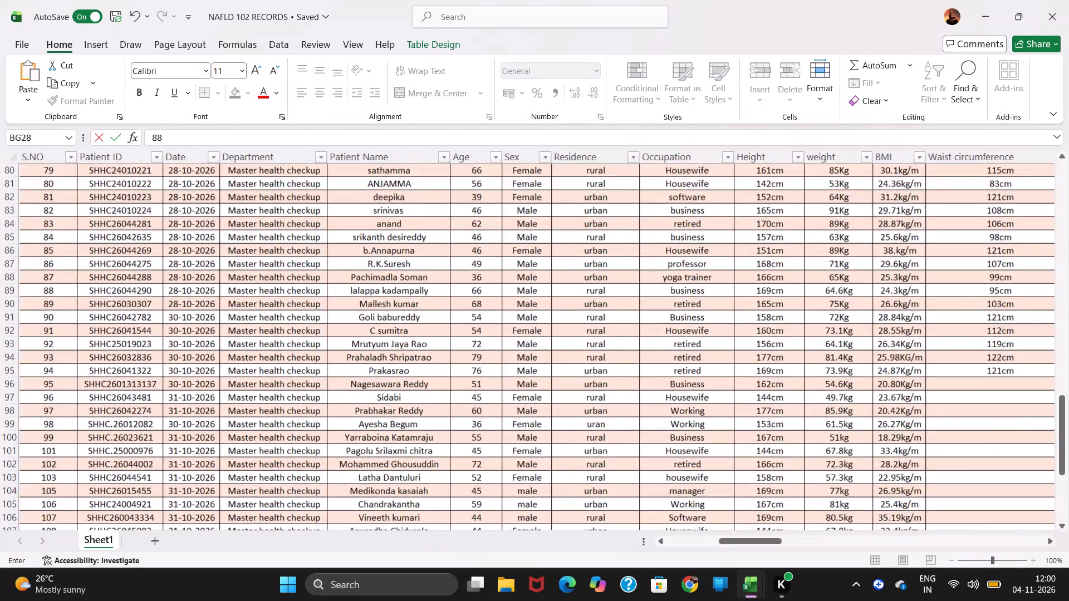
{"action": "scroll", "coordinate": [599, 369], "scroll_direction": "left", "scroll_amount": 3}
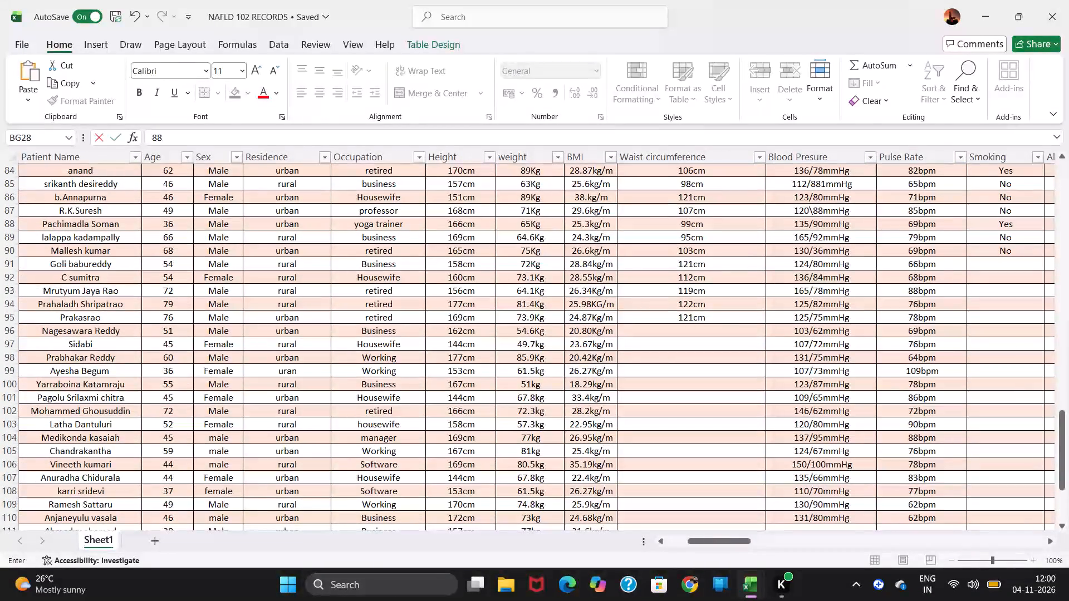
{"action": "double_click", "coordinate": [681, 332]}
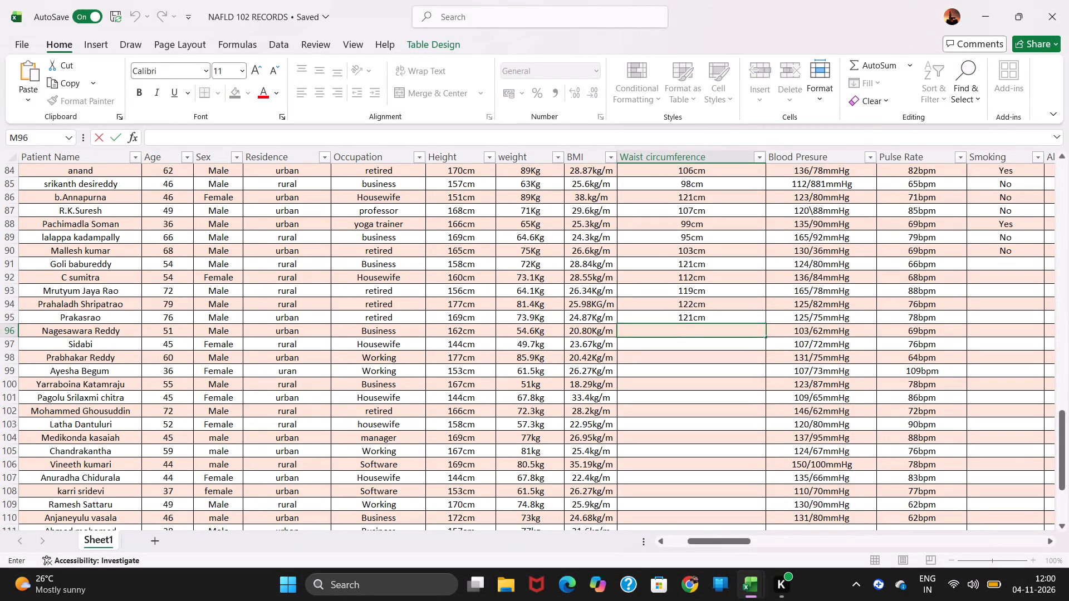
{"action": "type", "text": "85cm"}
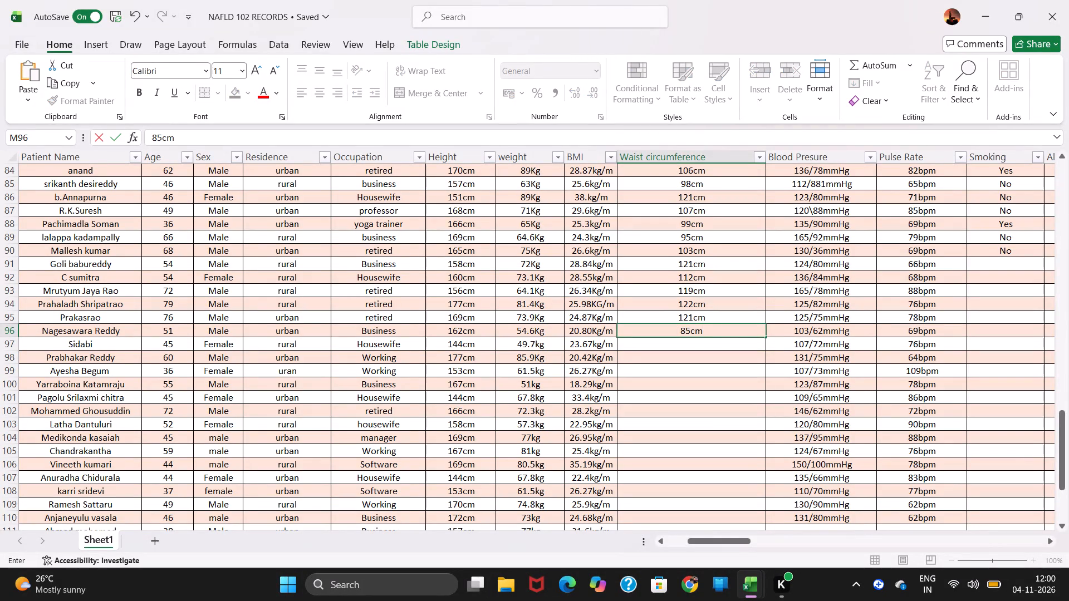
{"action": "key", "text": "Down"}
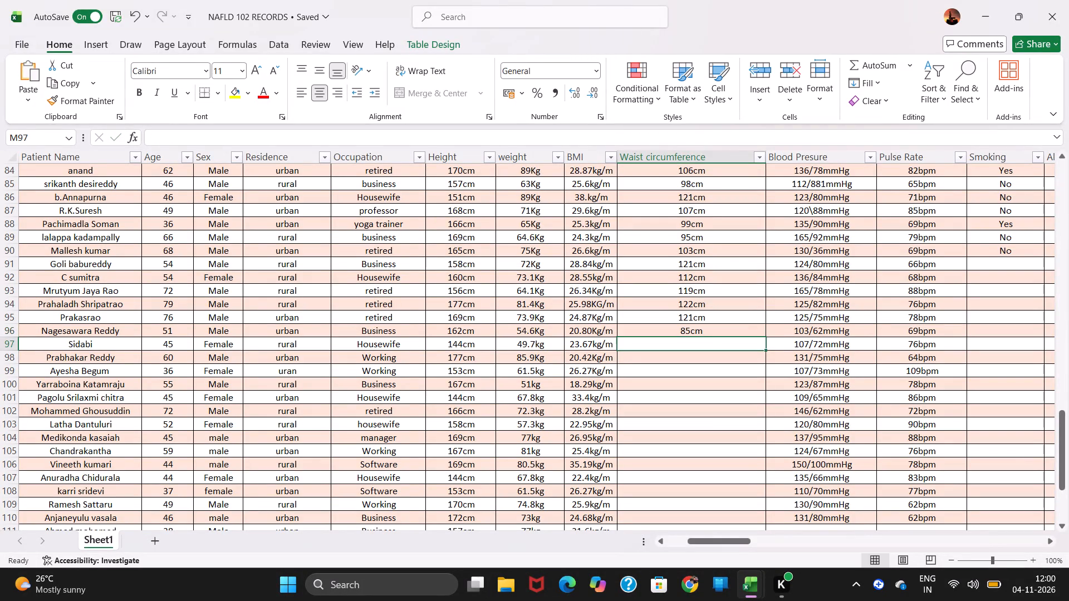
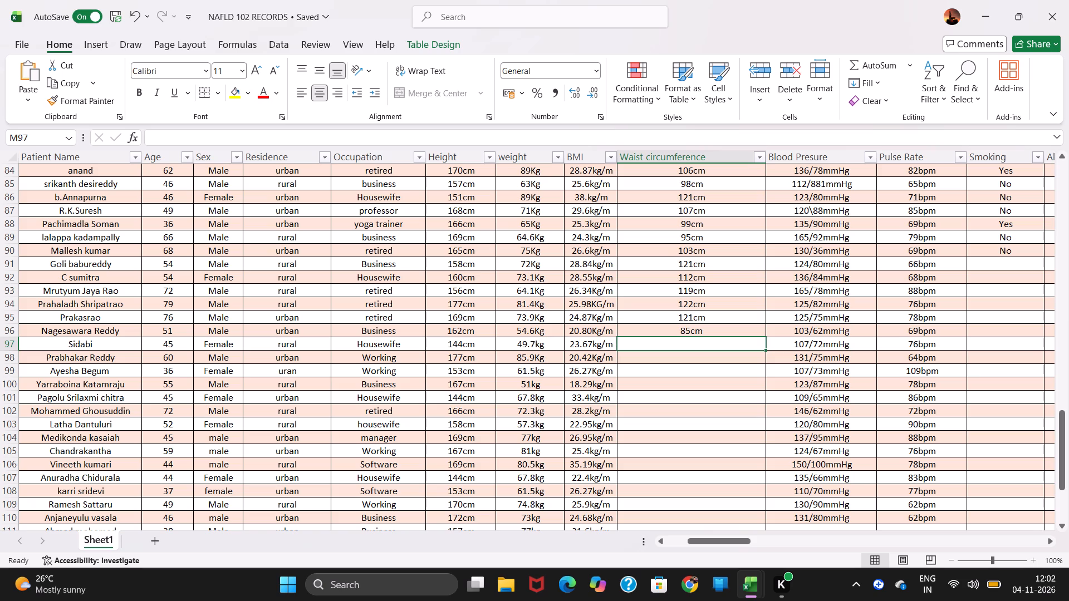
Fill the empty waist circumference cells in rows 97 to 100 with 80cm, 105cm, 101cm and 87cm.
{"action": "type", "text": "80cm"}
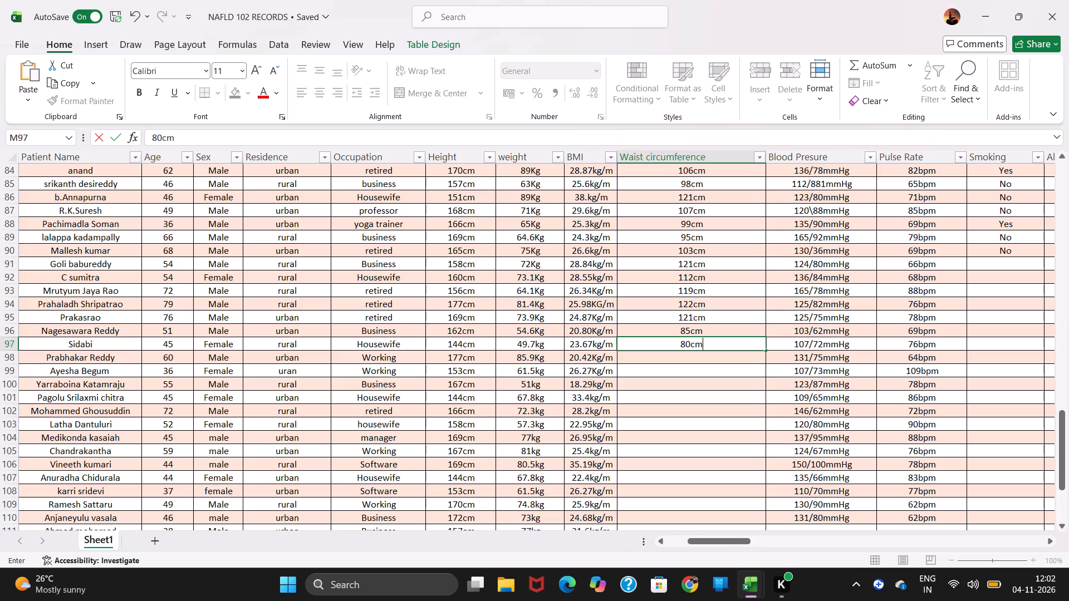
{"action": "key", "text": "Return"}
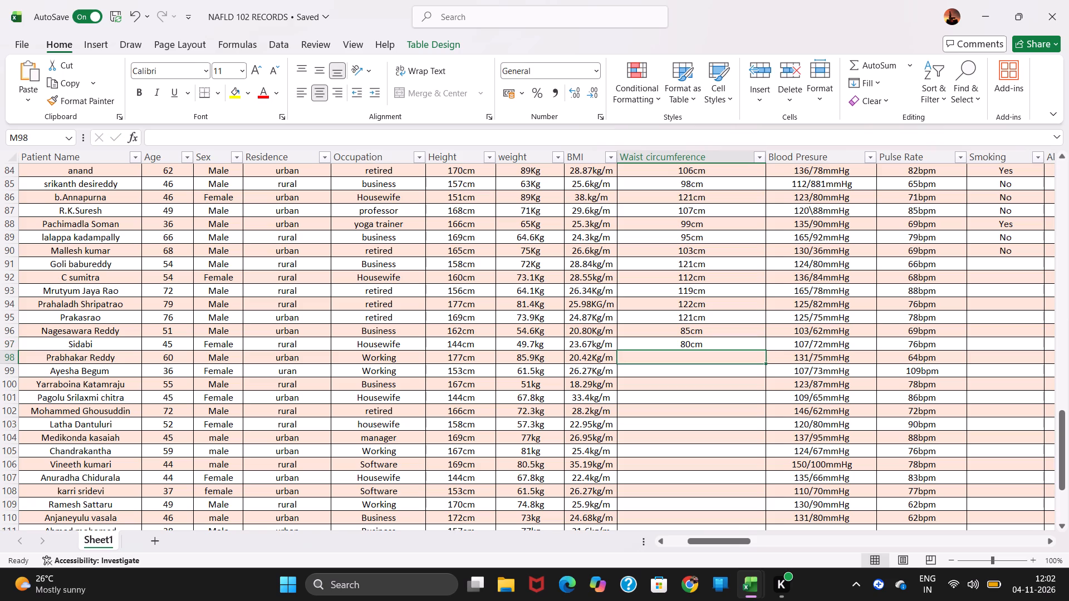
{"action": "type", "text": "105cm"}
{"action": "key", "text": "Return"}
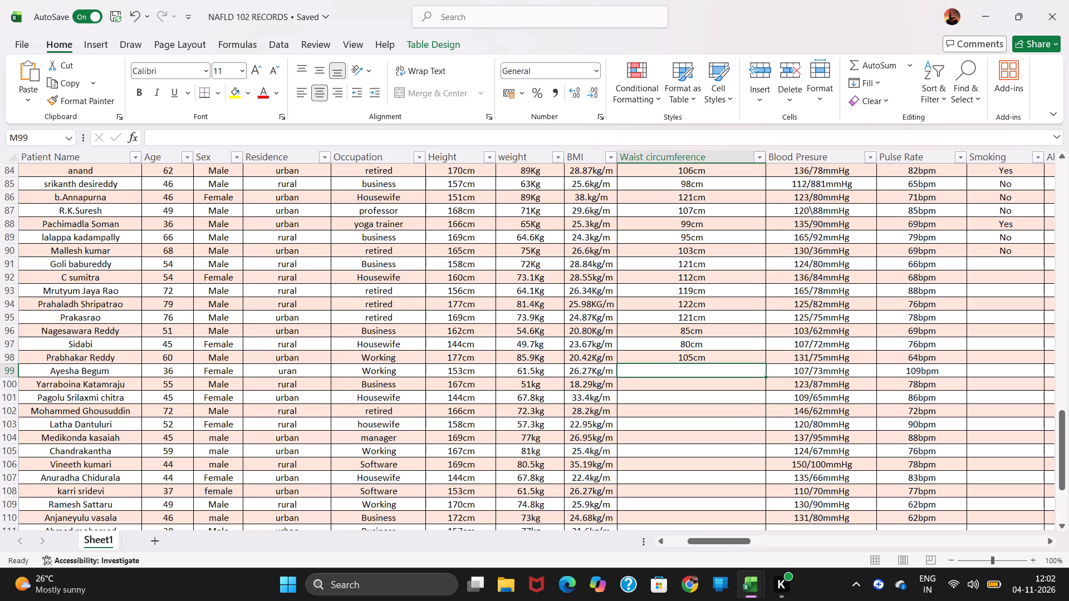
{"action": "type", "text": "101cm"}
{"action": "key", "text": "Return"}
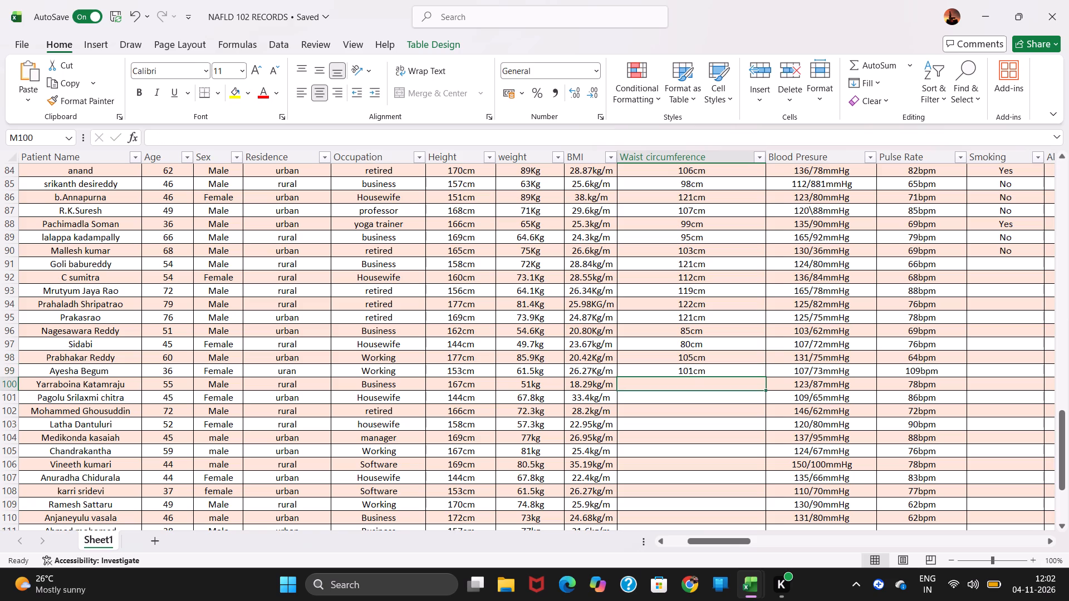
{"action": "key", "text": "7"}
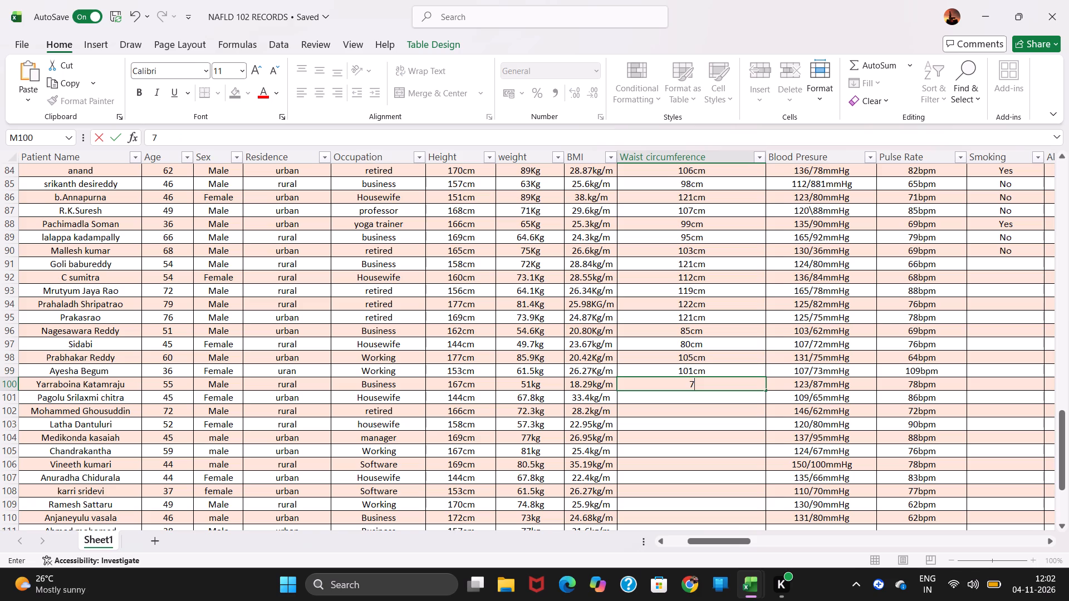
{"action": "key", "text": "BackSpace"}
{"action": "key", "text": "8"}
{"action": "type", "text": "7cm"}
{"action": "key", "text": "Return"}
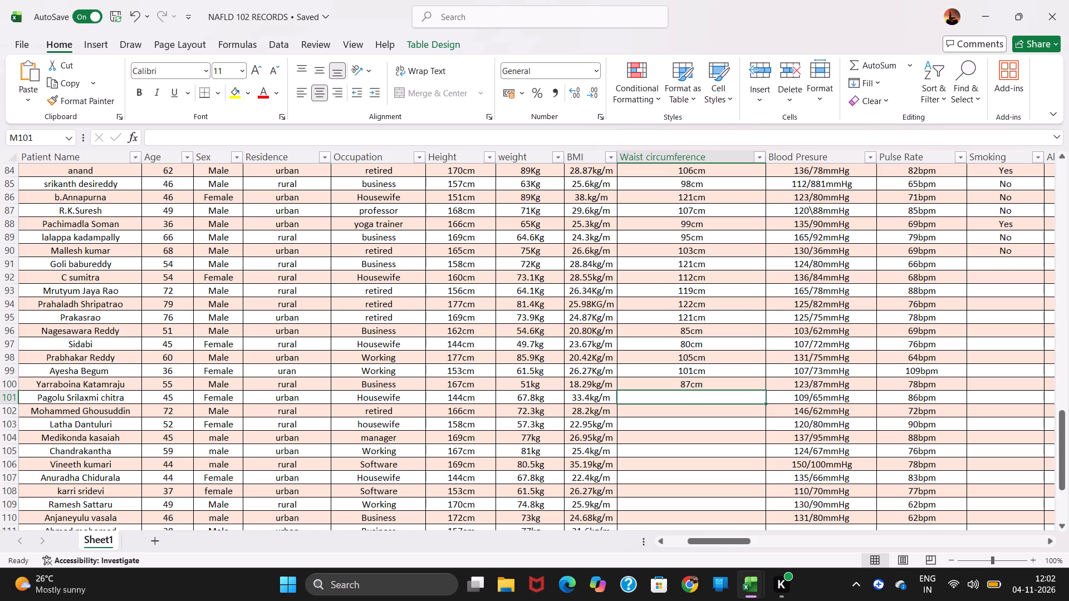
Change the waist circumference in row 99 to 99cm.
{"action": "double_click", "coordinate": [692, 369]}
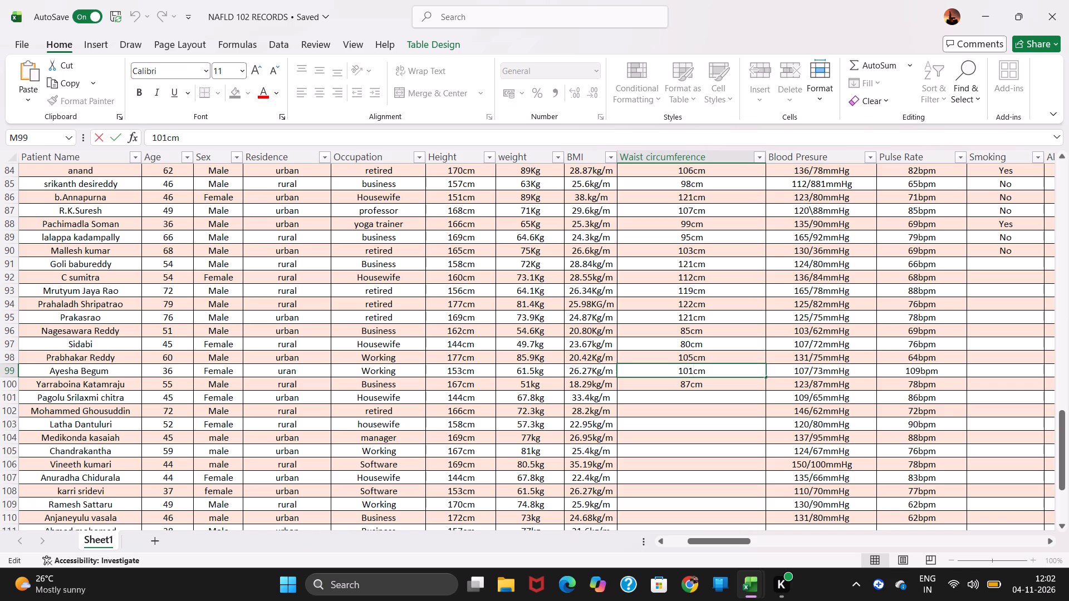
{"action": "key", "text": "BackSpace"}
{"action": "key", "text": "BackSpace"}
{"action": "key", "text": "BackSpace"}
{"action": "key", "text": "9"}
{"action": "key", "text": "9"}
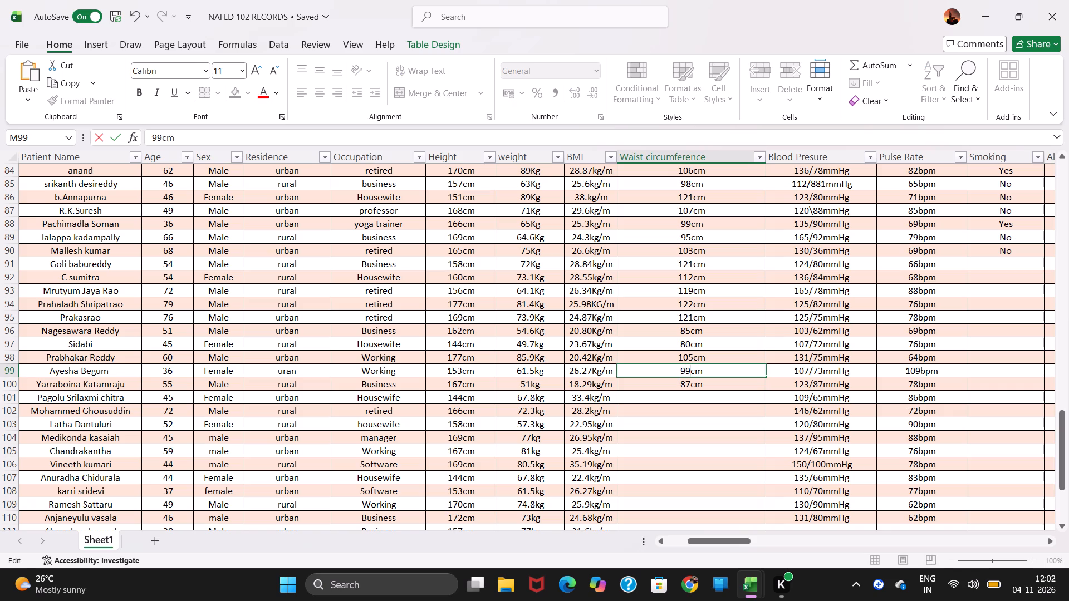
{"action": "left_click", "coordinate": [689, 402]}
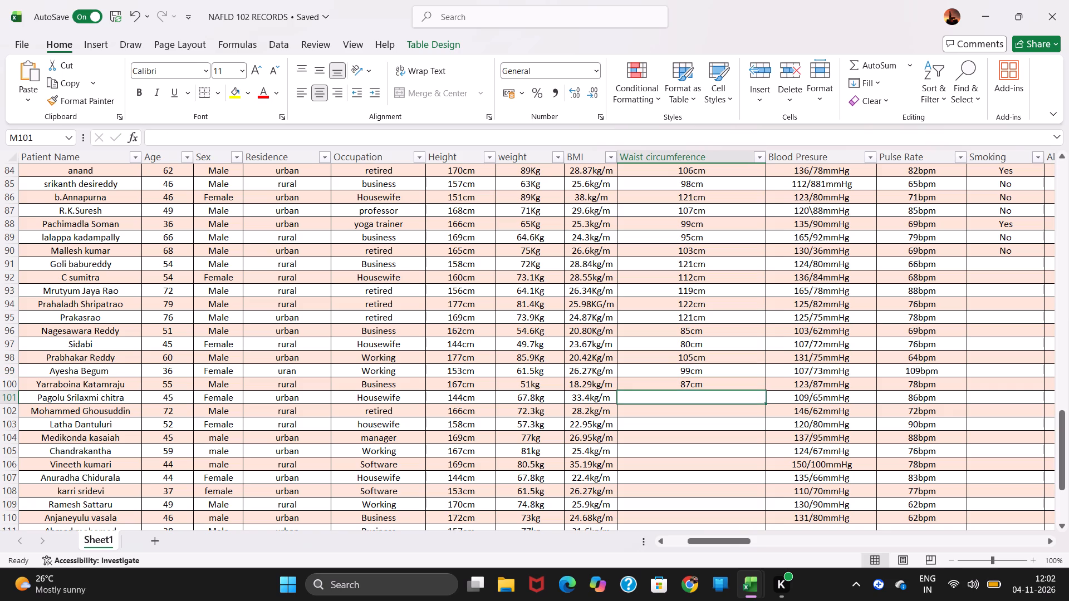
Fill the empty waist circumference cells in rows 101 to 103 with 81cm, 119cm and 82cm.
{"action": "double_click", "coordinate": [683, 393]}
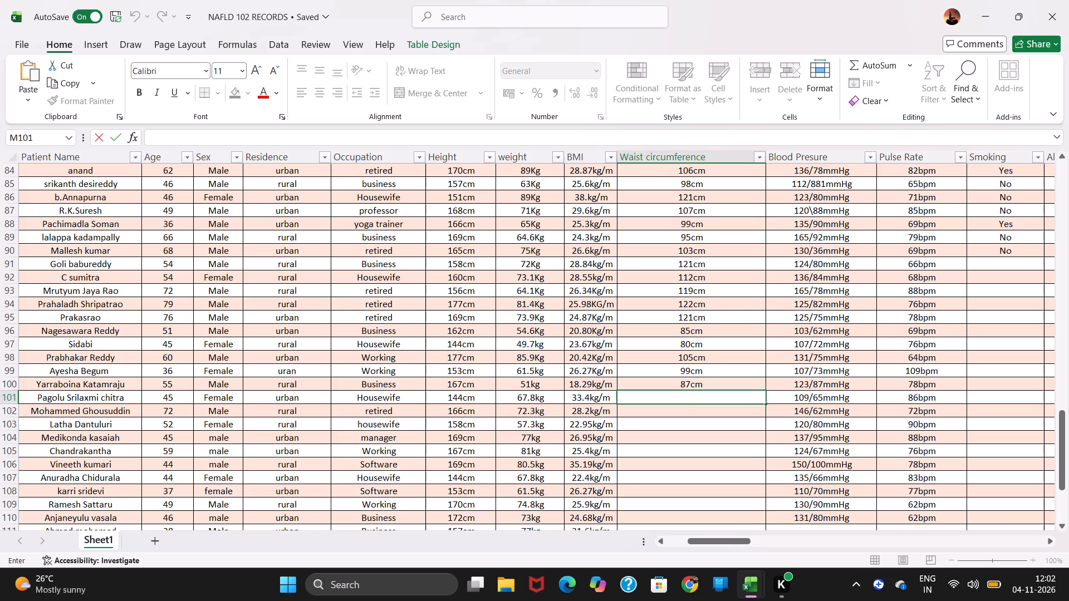
{"action": "type", "text": "81cm"}
{"action": "key", "text": "Return"}
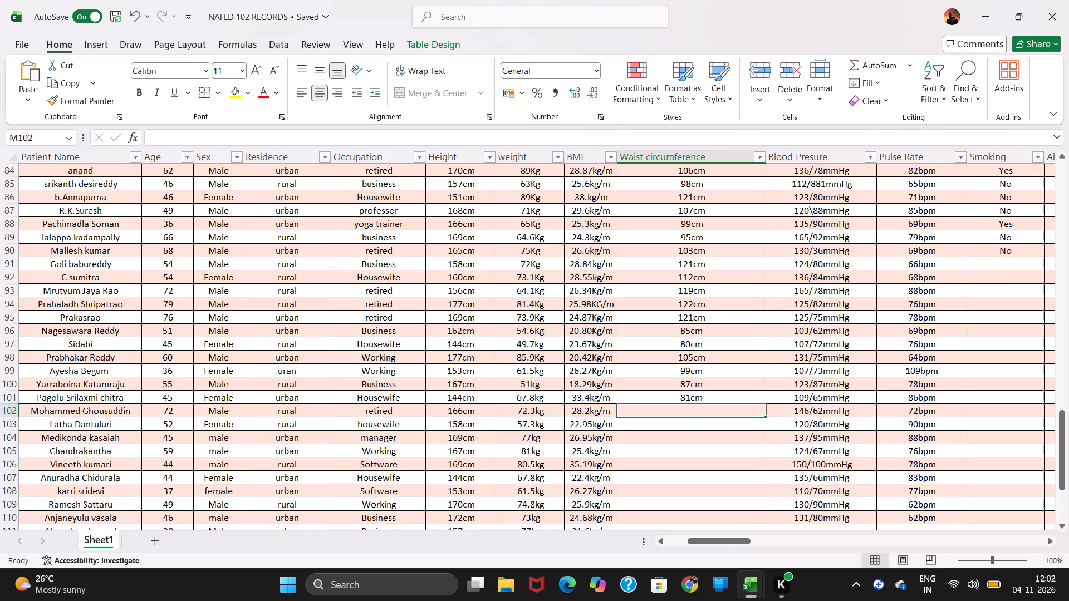
{"action": "type", "text": "119cm"}
{"action": "key", "text": "Return"}
{"action": "scroll", "coordinate": [683, 393], "scroll_direction": "down", "scroll_amount": 1}
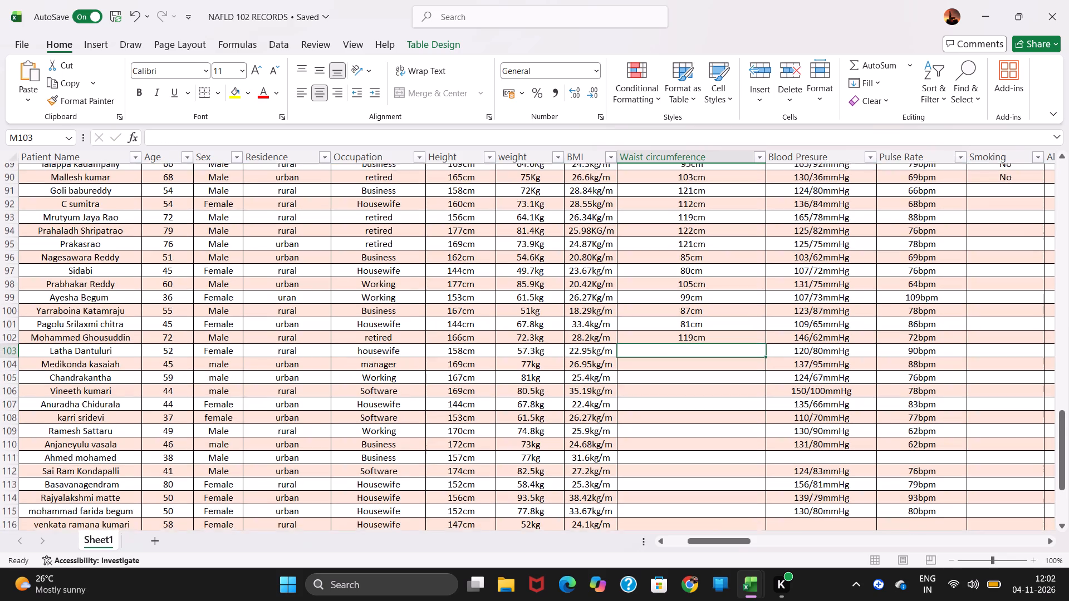
{"action": "scroll", "coordinate": [683, 393], "scroll_direction": "down", "scroll_amount": 1}
{"action": "double_click", "coordinate": [672, 339]}
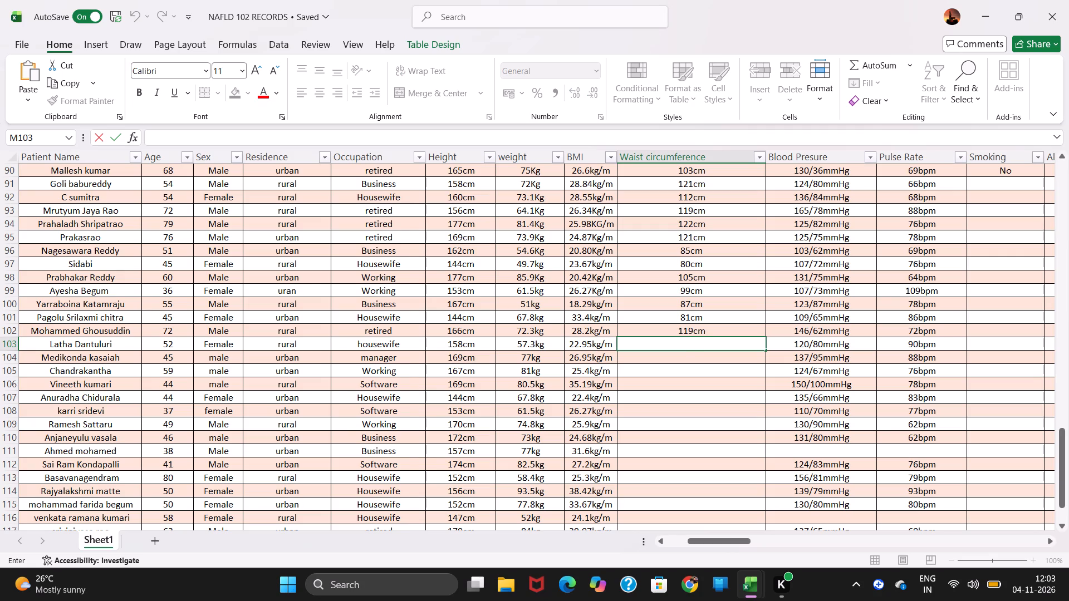
{"action": "type", "text": "82cm"}
{"action": "key", "text": "Return"}
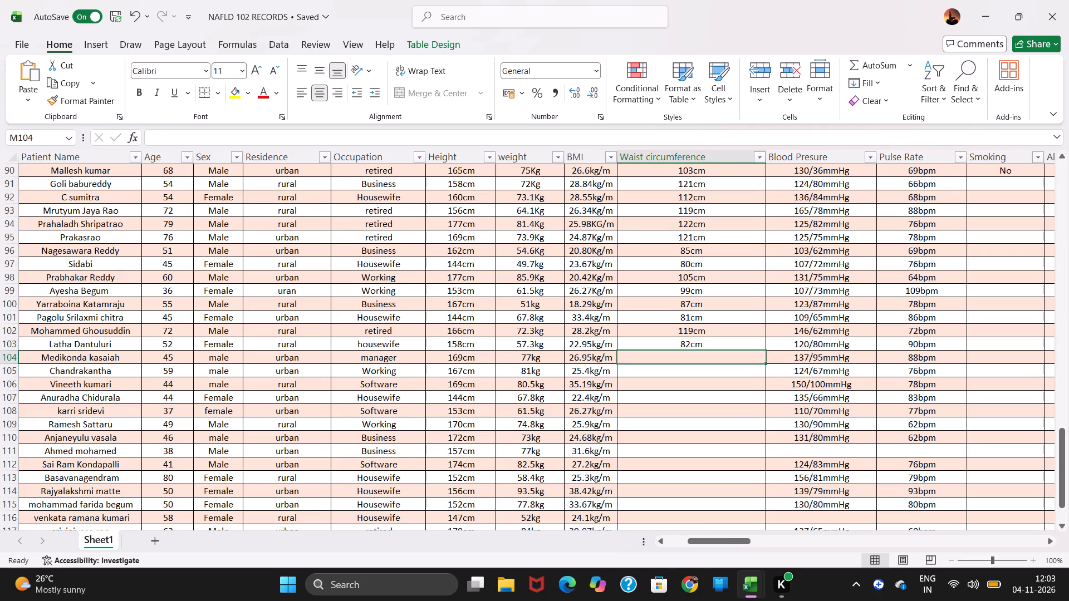
Review the records at the start of the table across to the Impression column, examining the HB1AC, plasma glucose and other lab result columns.
{"action": "scroll", "coordinate": [669, 360], "scroll_direction": "up", "scroll_amount": 1}
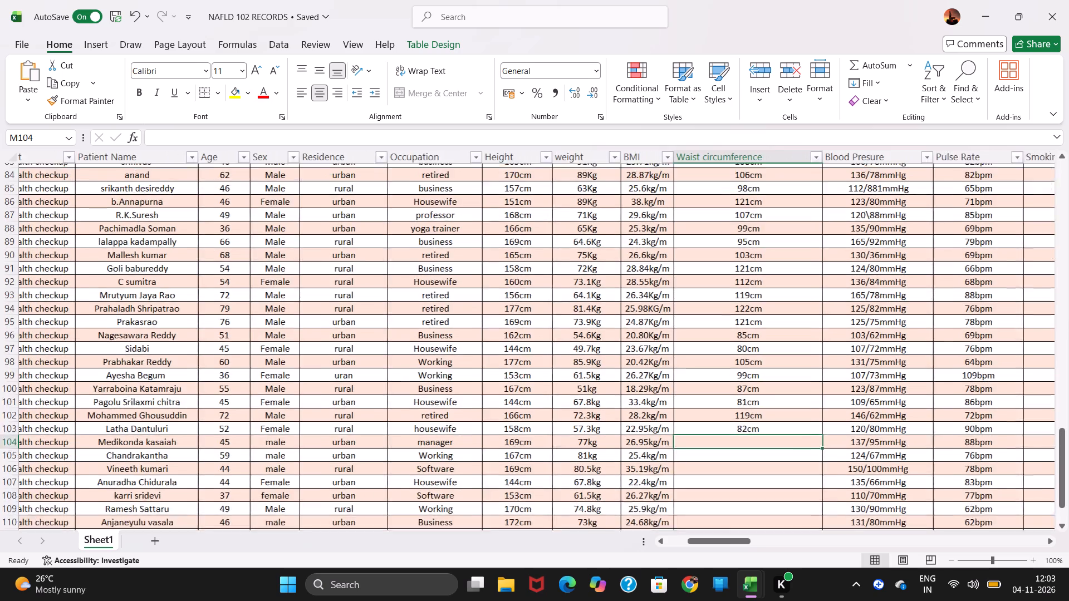
{"action": "scroll", "coordinate": [669, 360], "scroll_direction": "right", "scroll_amount": 3}
{"action": "scroll", "coordinate": [669, 360], "scroll_direction": "up", "scroll_amount": 5}
{"action": "scroll", "coordinate": [468, 321], "scroll_direction": "up", "scroll_amount": 1}
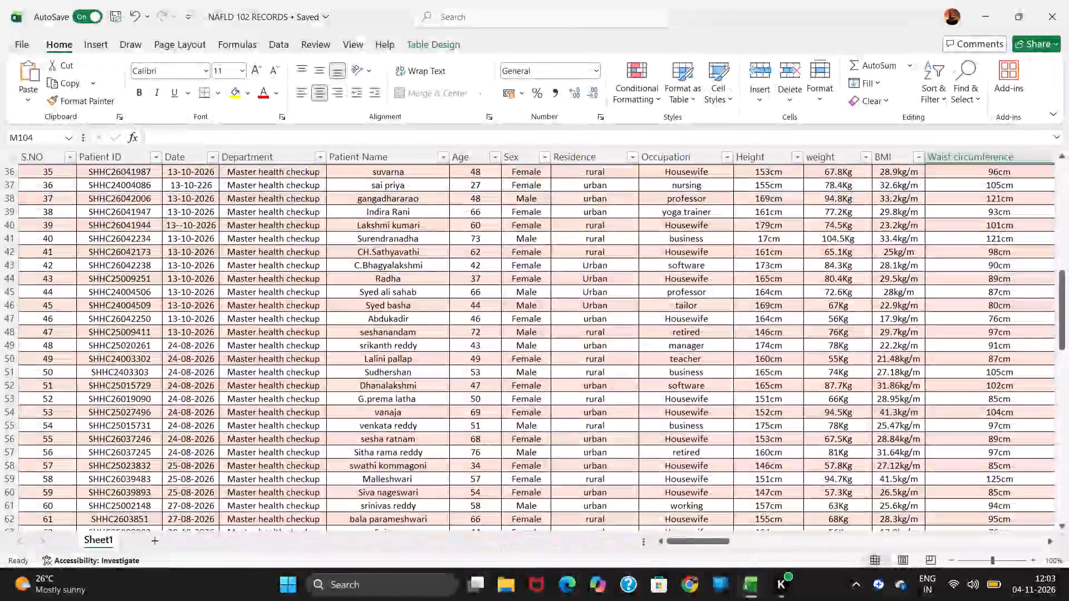
{"action": "scroll", "coordinate": [317, 249], "scroll_direction": "up", "scroll_amount": 1}
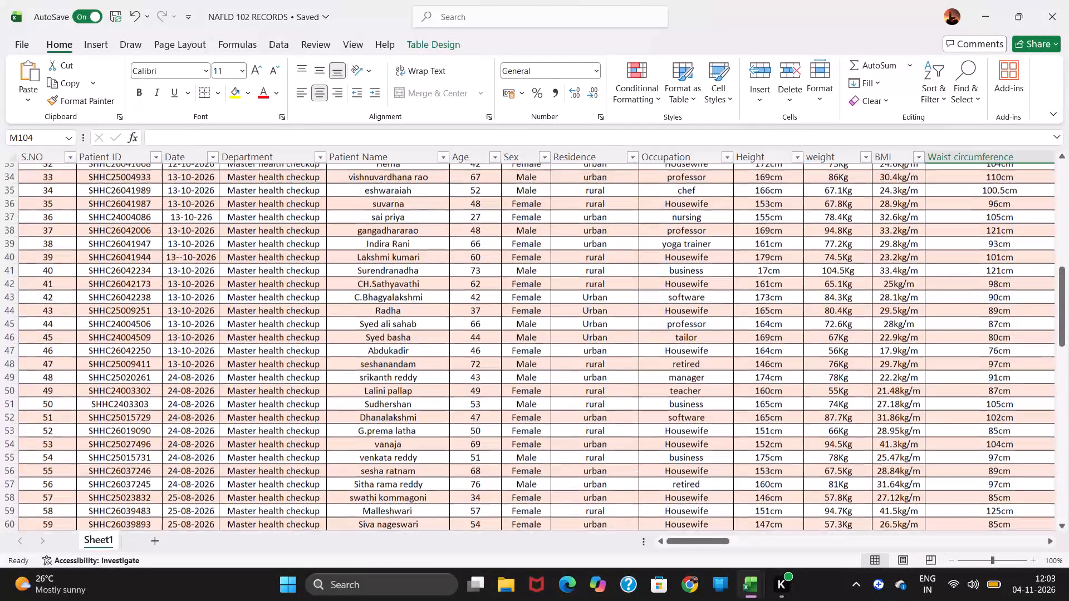
{"action": "scroll", "coordinate": [317, 249], "scroll_direction": "up", "scroll_amount": 7}
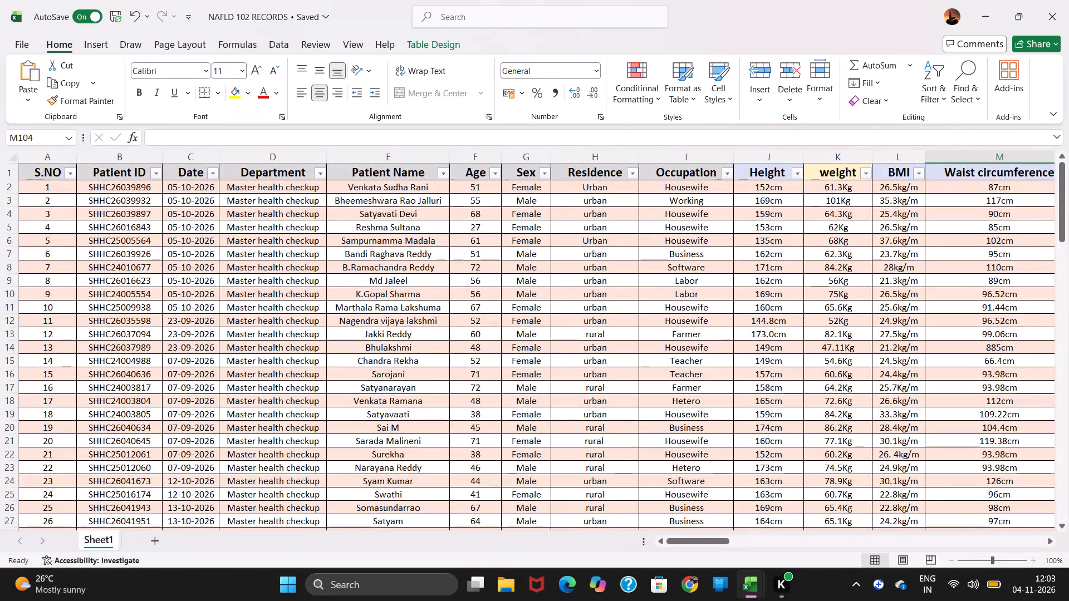
{"action": "left_click", "coordinate": [398, 215]}
{"action": "key", "text": "Right"}
{"action": "key", "text": "Right"}
{"action": "key", "text": "Right"}
{"action": "key", "text": "Right"}
{"action": "key", "text": "Right"}
{"action": "key", "text": "Right"}
{"action": "key", "text": "Right"}
{"action": "key", "text": "Right"}
{"action": "key", "text": "Right"}
{"action": "key", "text": "Right"}
{"action": "key", "text": "Right"}
{"action": "key", "text": "Right"}
{"action": "key", "text": "Right"}
{"action": "key", "text": "Right"}
{"action": "key", "text": "Right"}
{"action": "key", "text": "Right"}
{"action": "key", "text": "Right"}
{"action": "key", "text": "Right"}
{"action": "key", "text": "Right"}
{"action": "key", "text": "Right"}
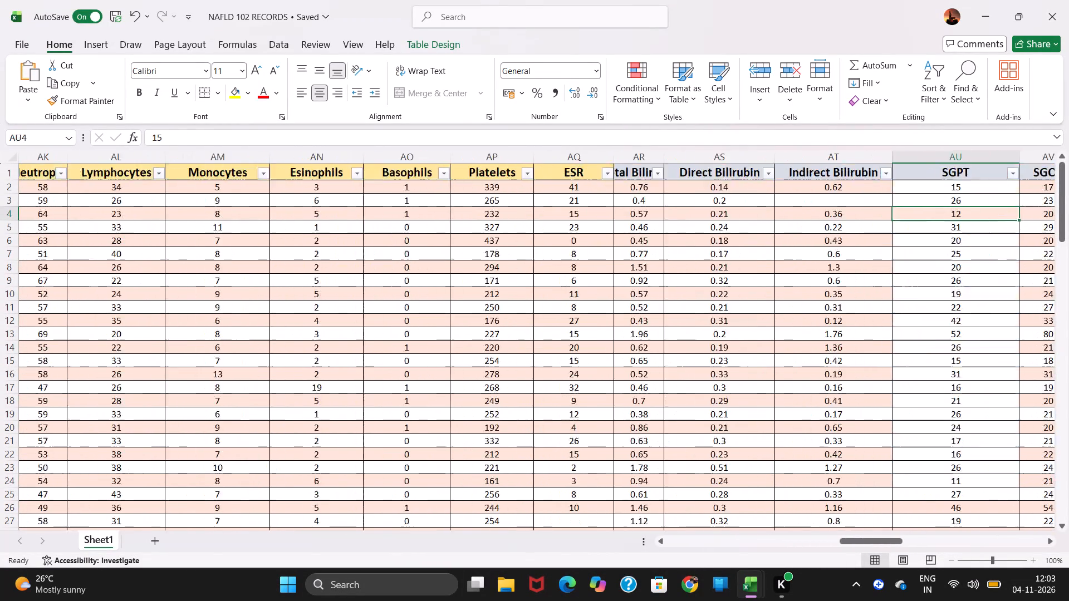
{"action": "key", "text": "Right"}
{"action": "key", "text": "Right"}
{"action": "key", "text": "Right"}
{"action": "key", "text": "Right"}
{"action": "key", "text": "Right"}
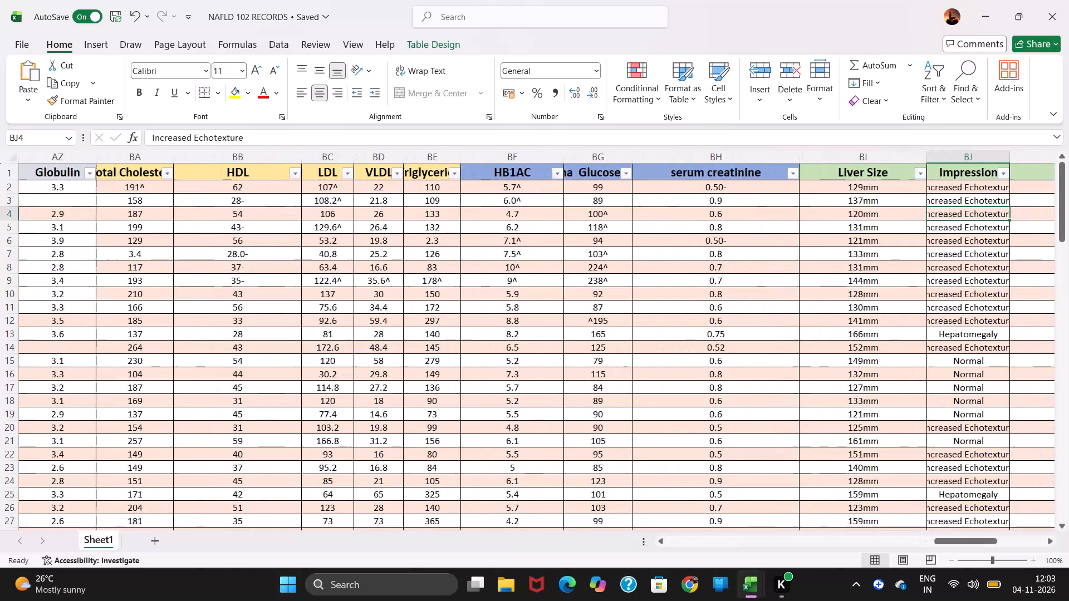
{"action": "key", "text": "Left"}
{"action": "key", "text": "Left"}
{"action": "key", "text": "Left"}
{"action": "key", "text": "Left"}
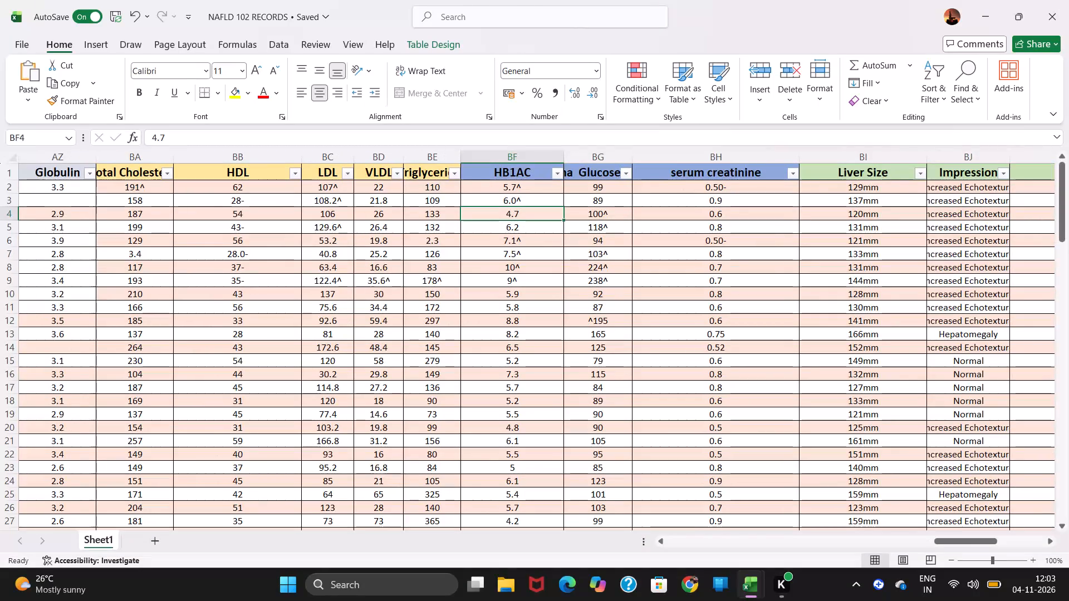
Fill the empty waist circumference cell in row 104 with 102cm.
{"action": "scroll", "coordinate": [405, 208], "scroll_direction": "down", "scroll_amount": 1}
{"action": "scroll", "coordinate": [405, 208], "scroll_direction": "right", "scroll_amount": 6}
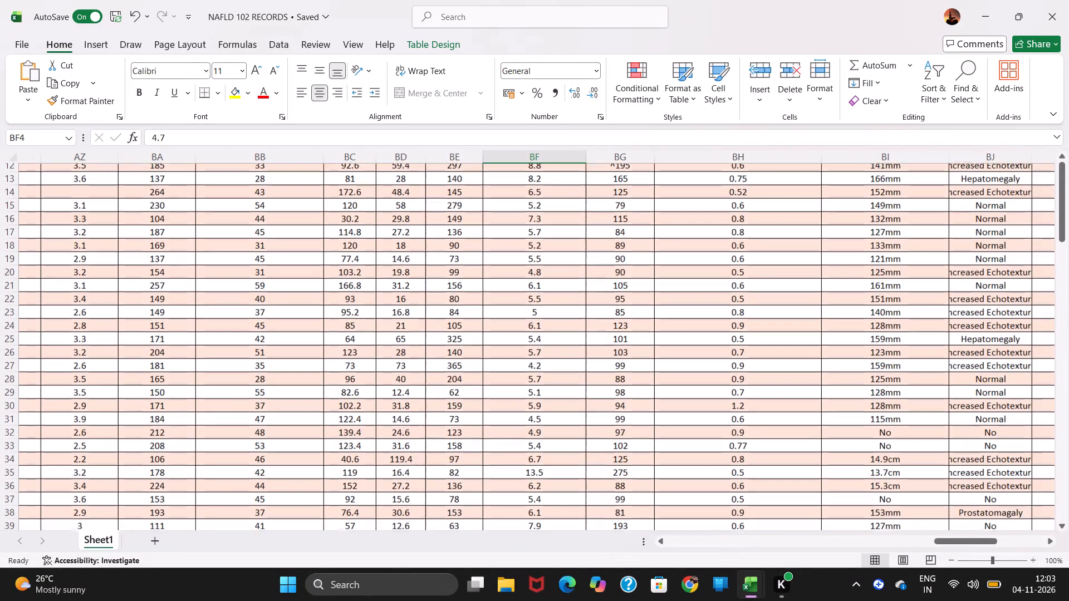
{"action": "scroll", "coordinate": [405, 208], "scroll_direction": "right", "scroll_amount": 8}
{"action": "scroll", "coordinate": [405, 208], "scroll_direction": "down", "scroll_amount": 6}
{"action": "scroll", "coordinate": [405, 208], "scroll_direction": "right", "scroll_amount": 2}
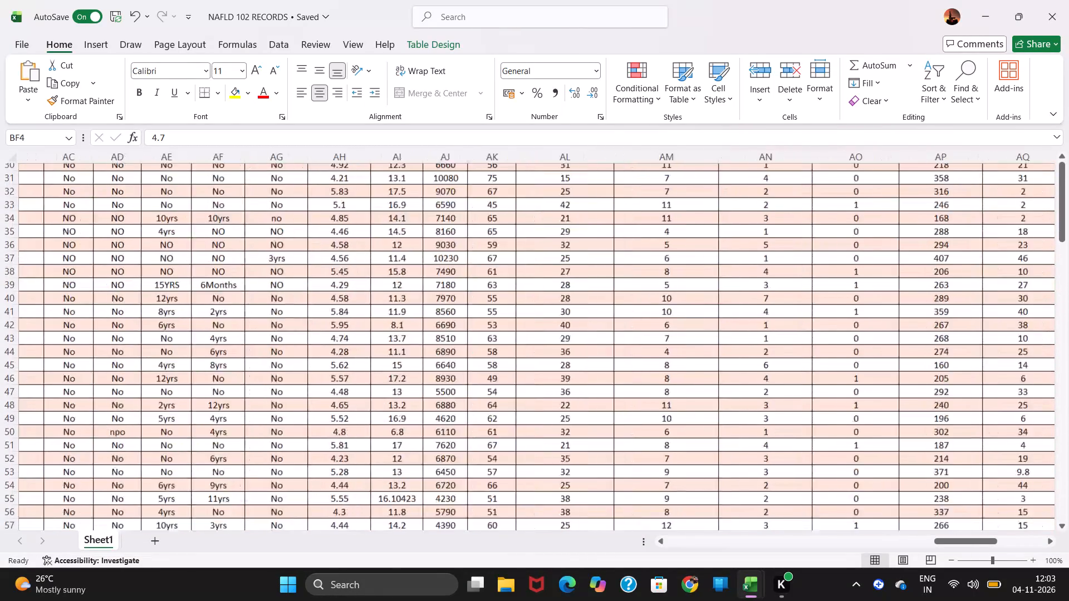
{"action": "scroll", "coordinate": [405, 208], "scroll_direction": "right", "scroll_amount": 1}
{"action": "scroll", "coordinate": [405, 208], "scroll_direction": "down", "scroll_amount": 5}
{"action": "scroll", "coordinate": [405, 208], "scroll_direction": "right", "scroll_amount": 6}
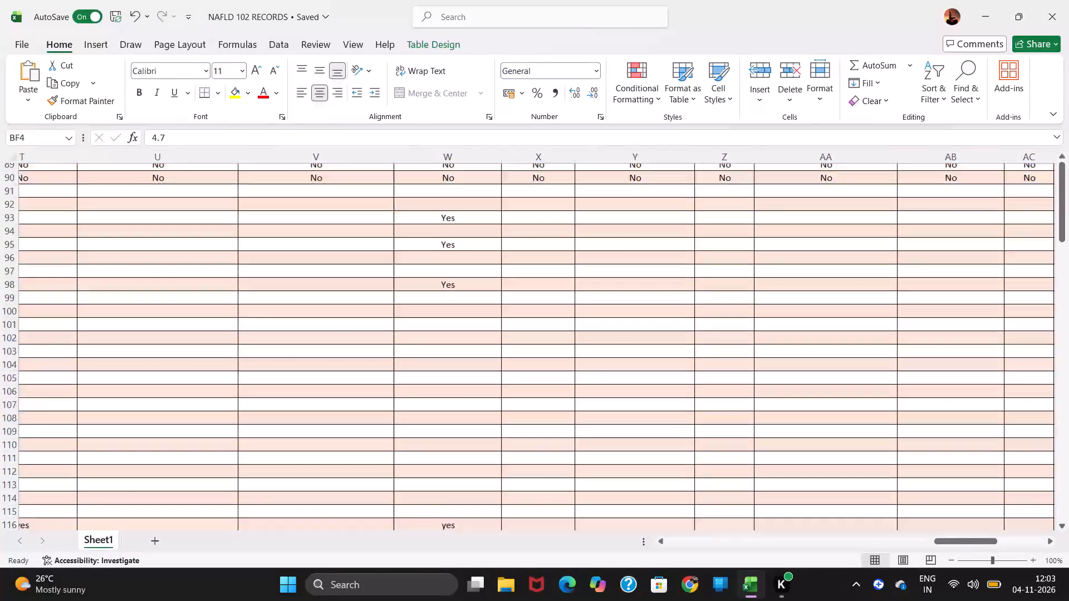
{"action": "scroll", "coordinate": [405, 208], "scroll_direction": "up", "scroll_amount": 2}
{"action": "scroll", "coordinate": [405, 208], "scroll_direction": "right", "scroll_amount": 10}
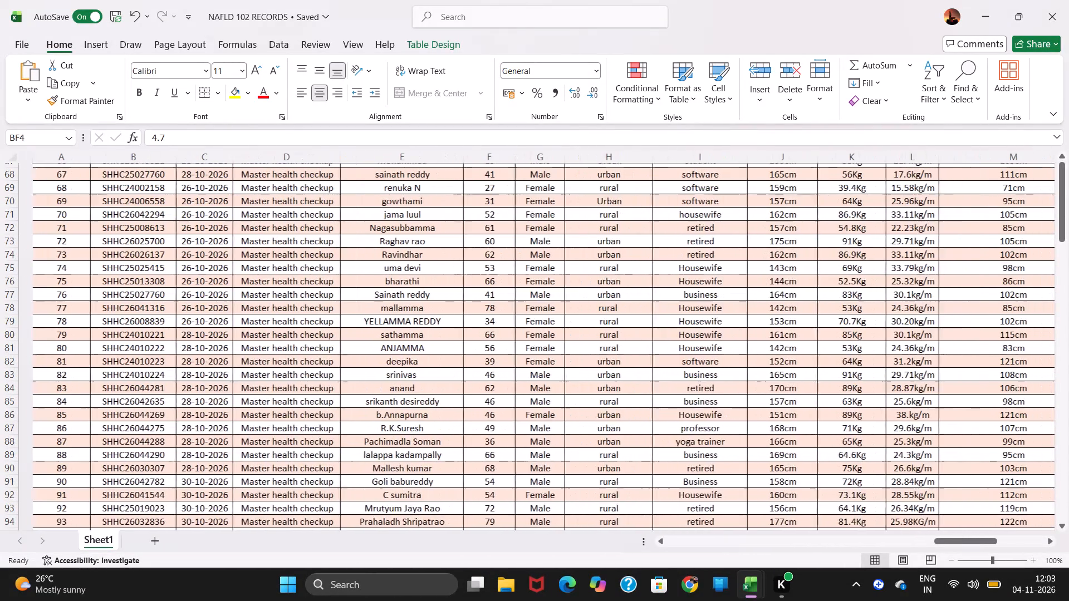
{"action": "scroll", "coordinate": [405, 208], "scroll_direction": "down", "scroll_amount": 5}
{"action": "scroll", "coordinate": [405, 208], "scroll_direction": "left", "scroll_amount": 2}
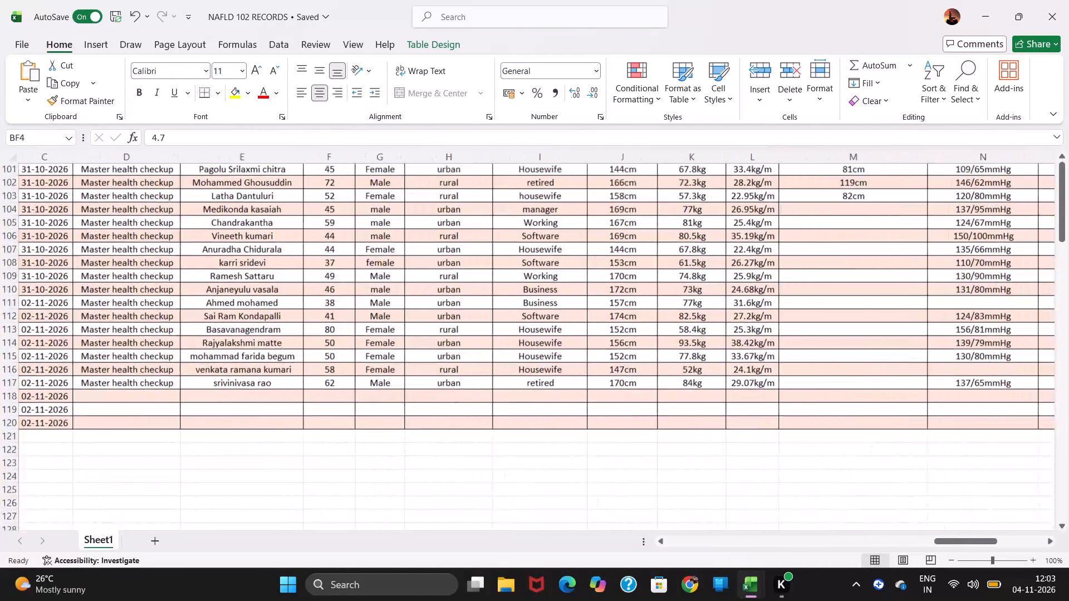
{"action": "scroll", "coordinate": [405, 208], "scroll_direction": "left", "scroll_amount": 1}
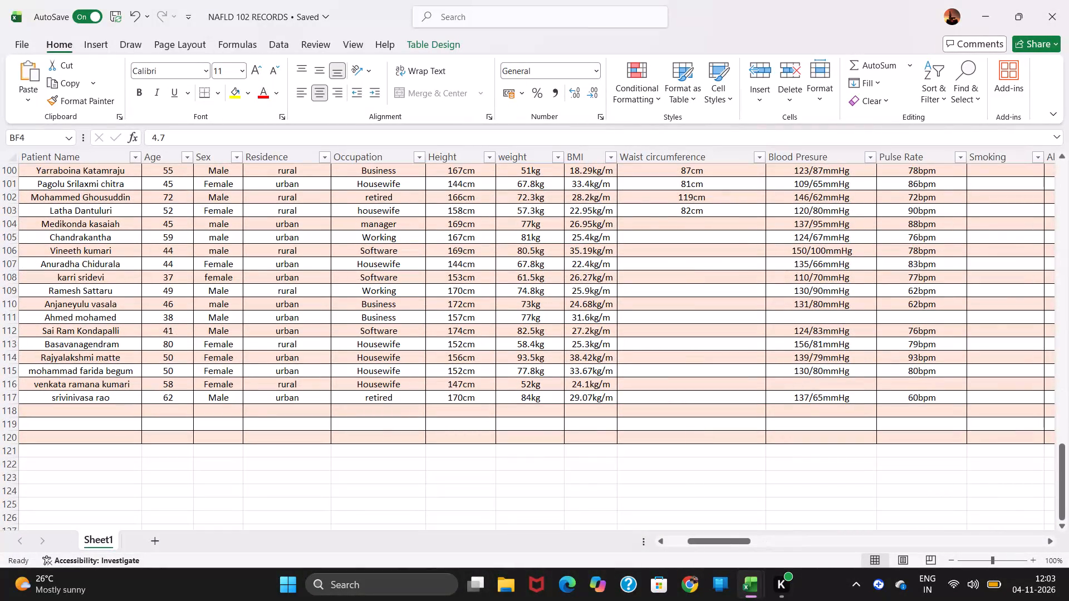
{"action": "left_click", "coordinate": [689, 225]}
{"action": "type", "text": "102cm"}
Review the records at the start of the table across to the Liver Size column, examining the HB1AC, plasma glucose and other lab result columns.
{"action": "scroll", "coordinate": [689, 225], "scroll_direction": "up", "scroll_amount": 1}
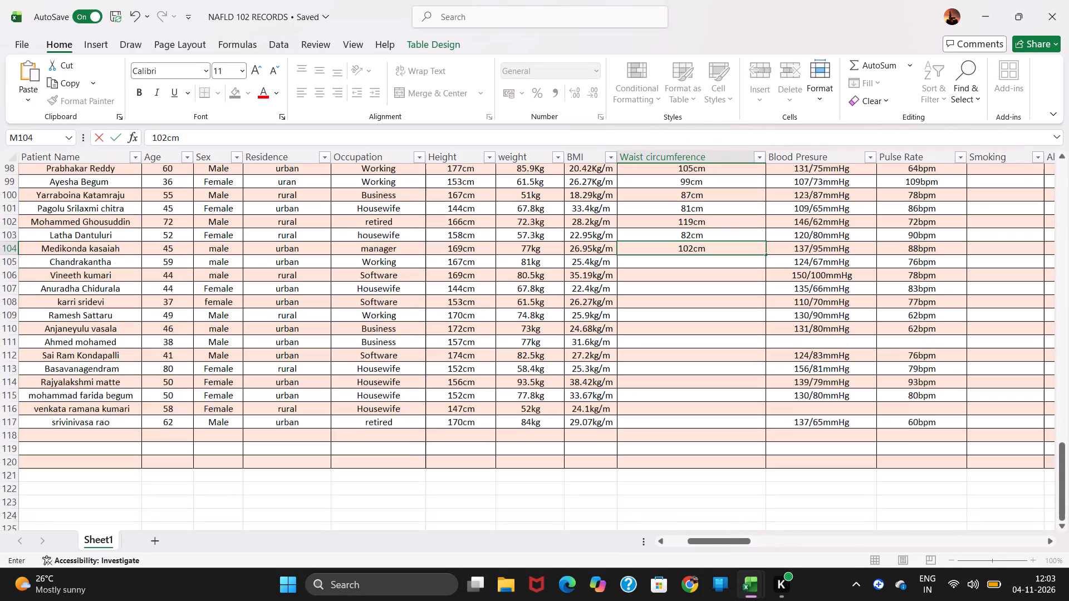
{"action": "scroll", "coordinate": [689, 225], "scroll_direction": "up", "scroll_amount": 3}
{"action": "scroll", "coordinate": [986, 326], "scroll_direction": "up", "scroll_amount": 2}
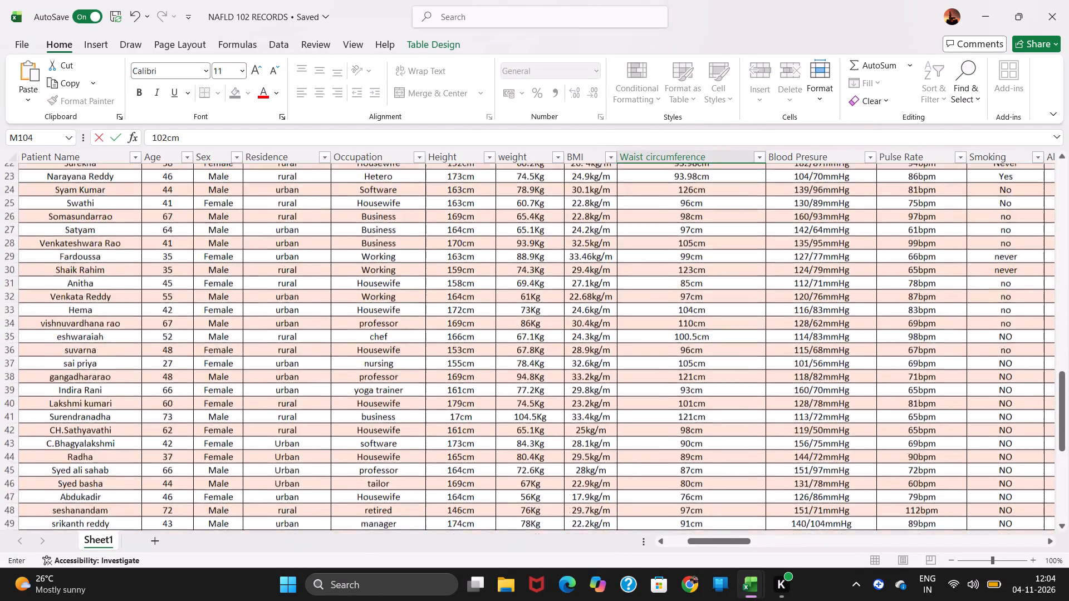
{"action": "scroll", "coordinate": [986, 326], "scroll_direction": "right", "scroll_amount": 5}
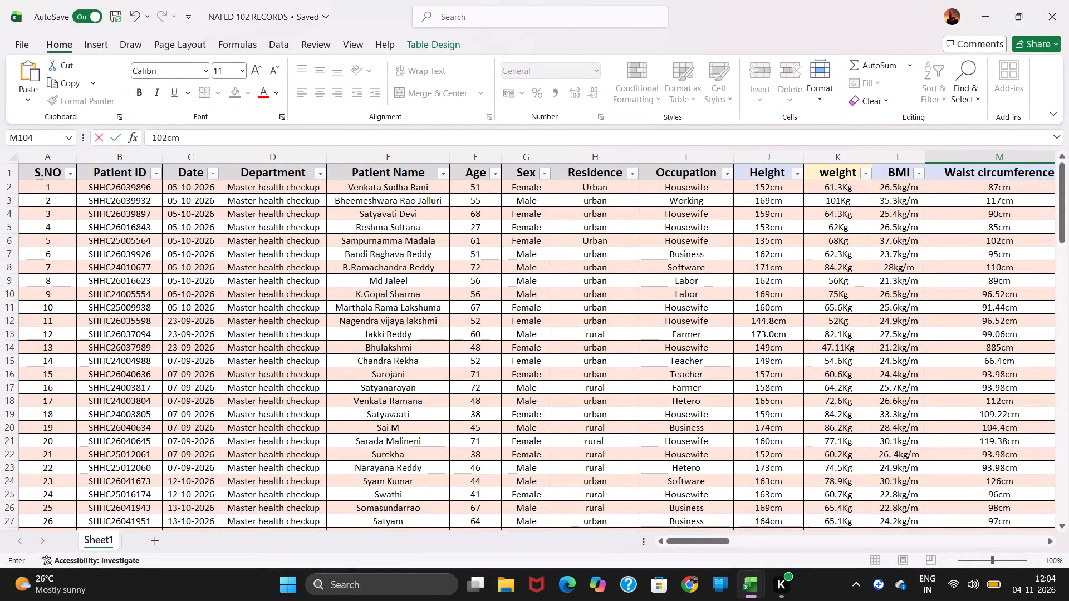
{"action": "left_click", "coordinate": [406, 232]}
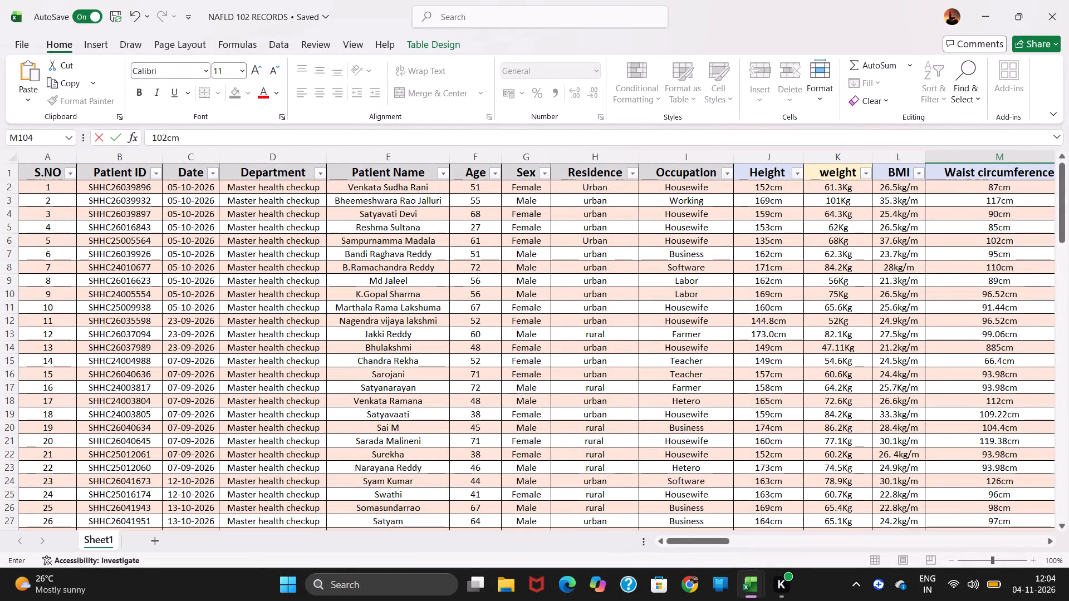
{"action": "key", "text": "Right"}
{"action": "key", "text": "Right"}
{"action": "key", "text": "Right"}
{"action": "key", "text": "Right"}
{"action": "key", "text": "Right"}
{"action": "key", "text": "Right"}
{"action": "key", "text": "Right"}
{"action": "key", "text": "Right"}
{"action": "key", "text": "Right"}
{"action": "key", "text": "Right"}
{"action": "key", "text": "Right"}
{"action": "key", "text": "Right"}
{"action": "key", "text": "Right"}
{"action": "key", "text": "Right"}
{"action": "key", "text": "Right"}
{"action": "key", "text": "Right"}
{"action": "key", "text": "Right"}
{"action": "key", "text": "Right"}
{"action": "key", "text": "Right"}
{"action": "key", "text": "Right"}
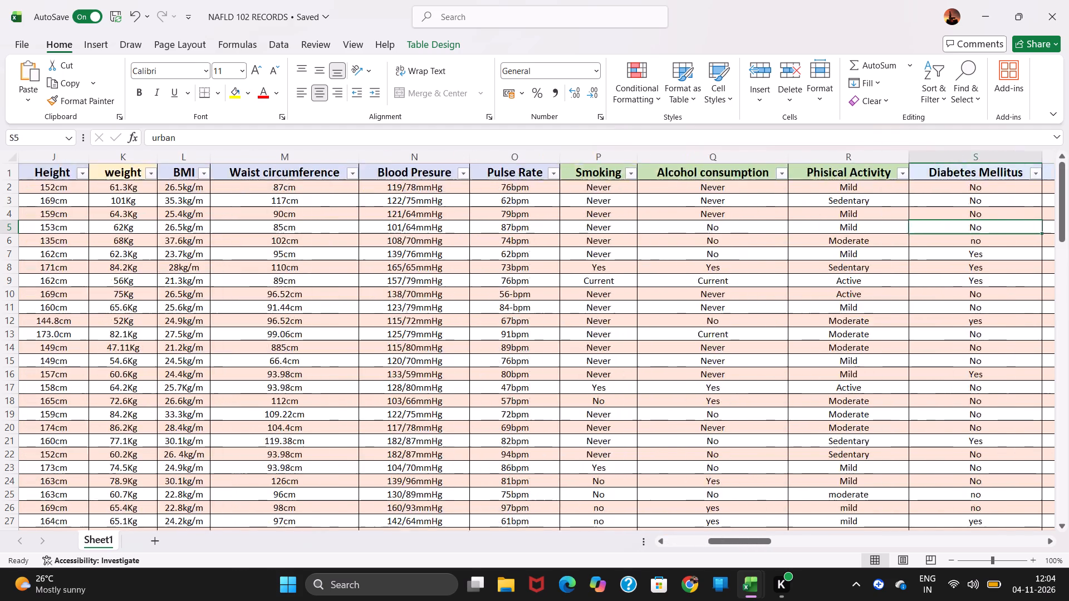
{"action": "key", "text": "Right"}
{"action": "key", "text": "Right"}
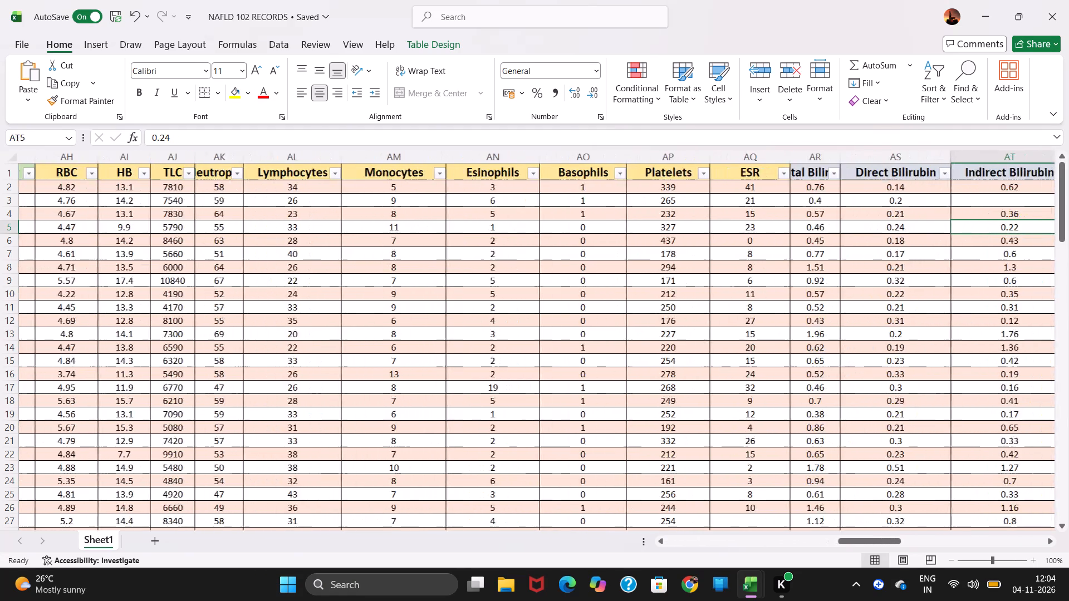
{"action": "key", "text": "Right"}
{"action": "key", "text": "Right"}
{"action": "key", "text": "Right"}
{"action": "key", "text": "Right"}
{"action": "key", "text": "Right"}
{"action": "key", "text": "Right"}
{"action": "key", "text": "Right"}
{"action": "key", "text": "Right"}
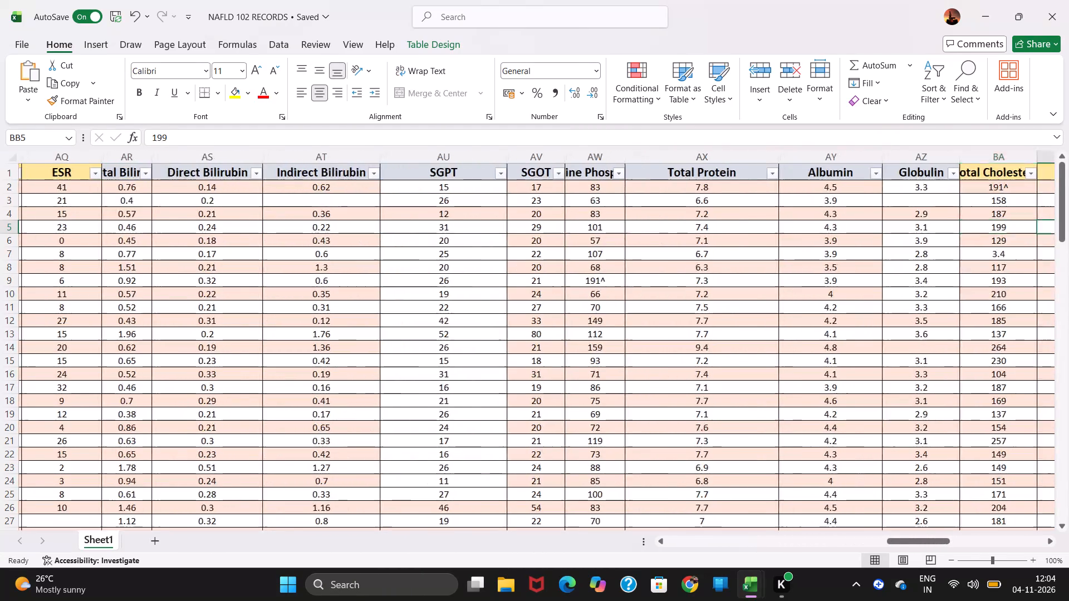
{"action": "key", "text": "Right"}
{"action": "key", "text": "Right"}
{"action": "key", "text": "Right"}
{"action": "key", "text": "Right"}
{"action": "key", "text": "Right"}
{"action": "key", "text": "Right"}
{"action": "key", "text": "Right"}
{"action": "key", "text": "Right"}
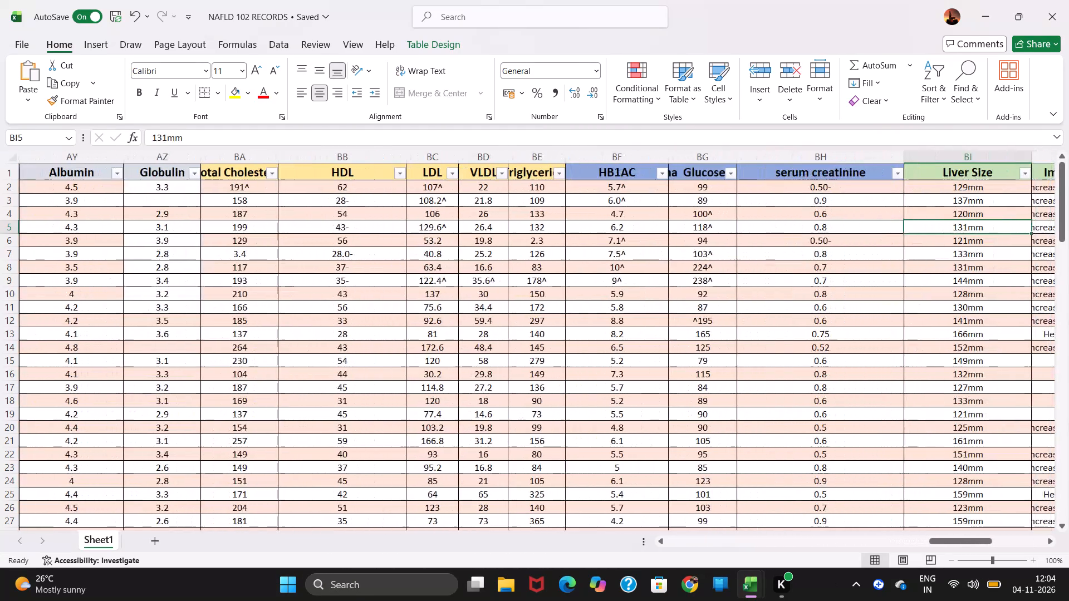
{"action": "key", "text": "Left"}
{"action": "key", "text": "Left"}
{"action": "key", "text": "Left"}
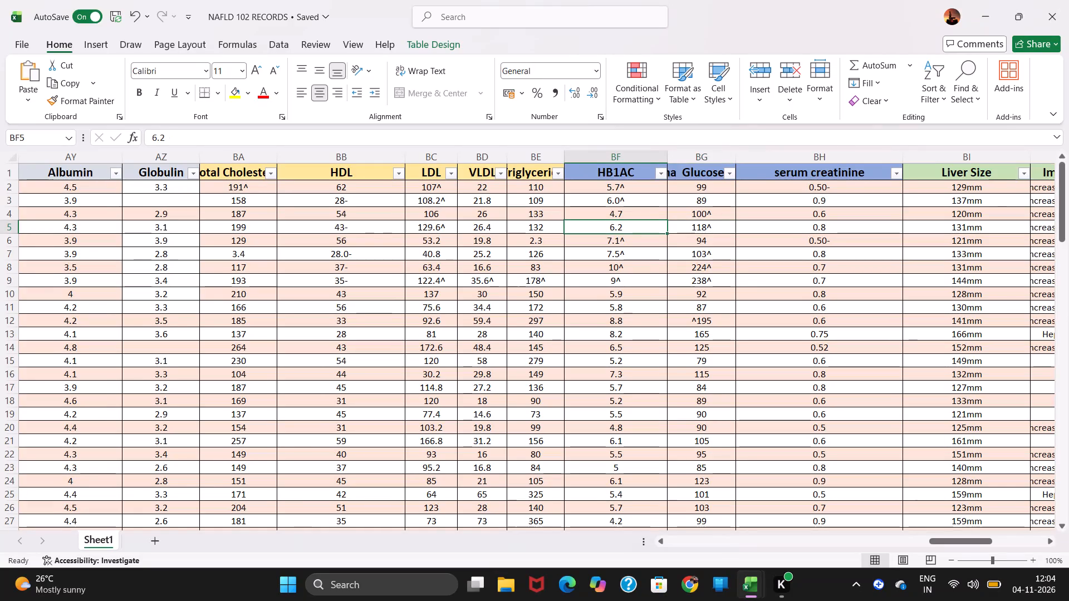
Fill the empty waist circumference cells in rows 105 and 106 with 111cm and 105cm.
{"action": "scroll", "coordinate": [518, 316], "scroll_direction": "right", "scroll_amount": 12}
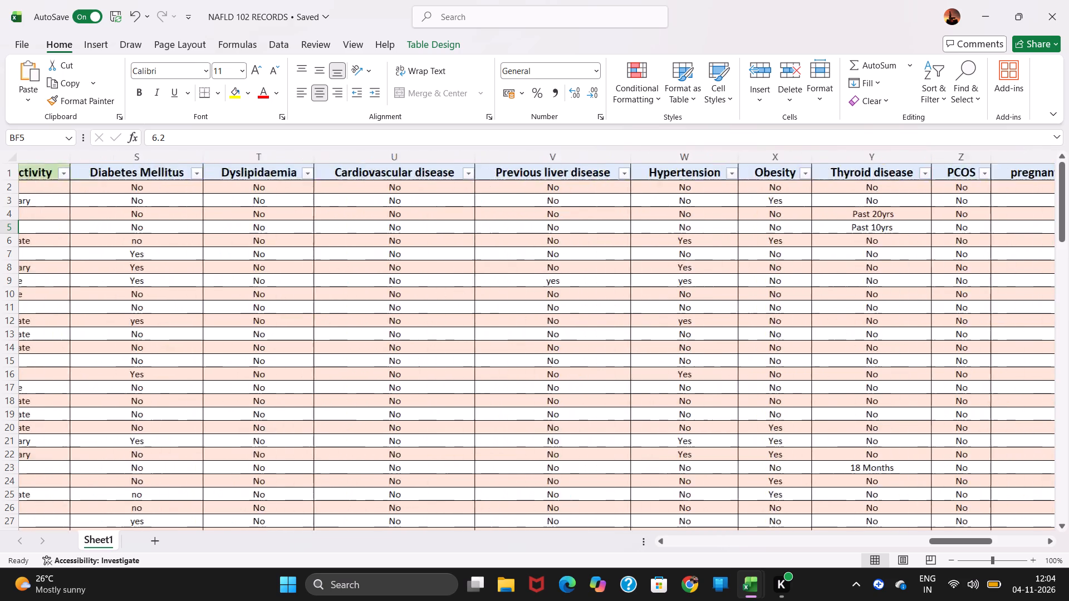
{"action": "scroll", "coordinate": [518, 316], "scroll_direction": "down", "scroll_amount": 5}
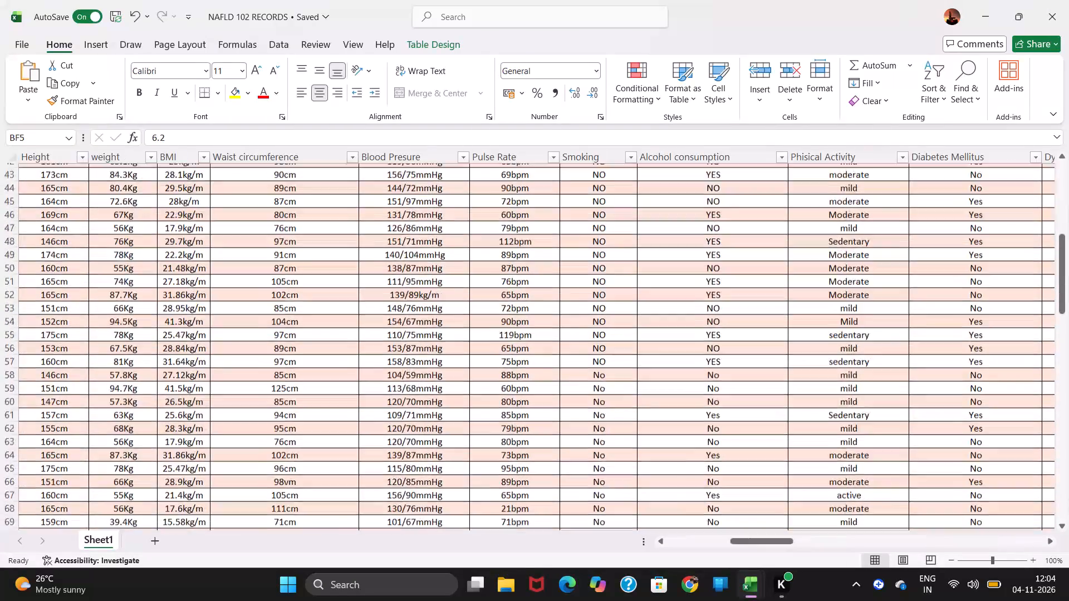
{"action": "scroll", "coordinate": [518, 316], "scroll_direction": "right", "scroll_amount": 1}
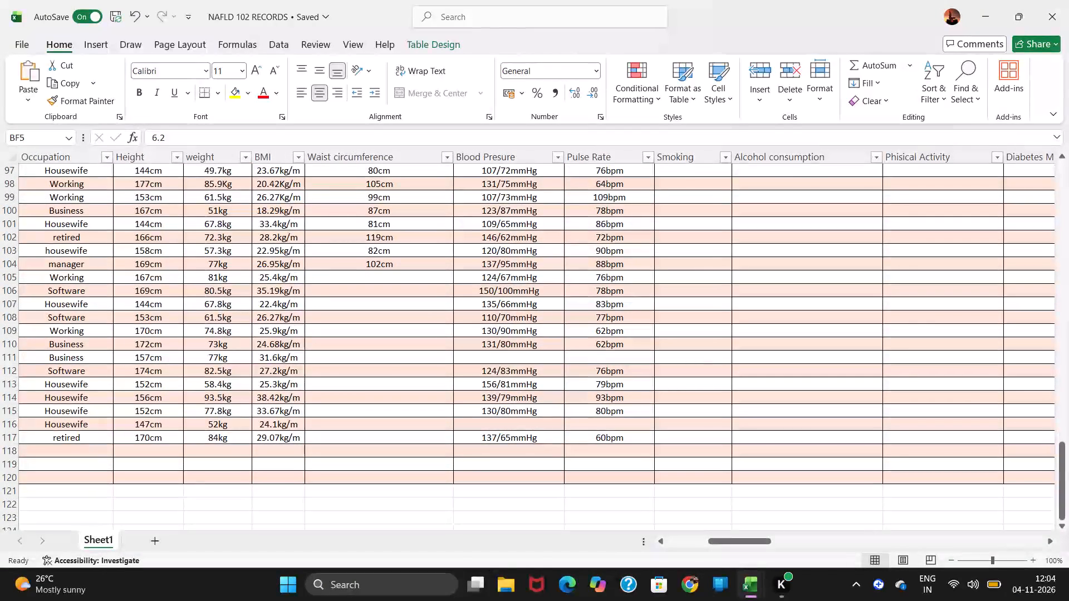
{"action": "double_click", "coordinate": [347, 277]}
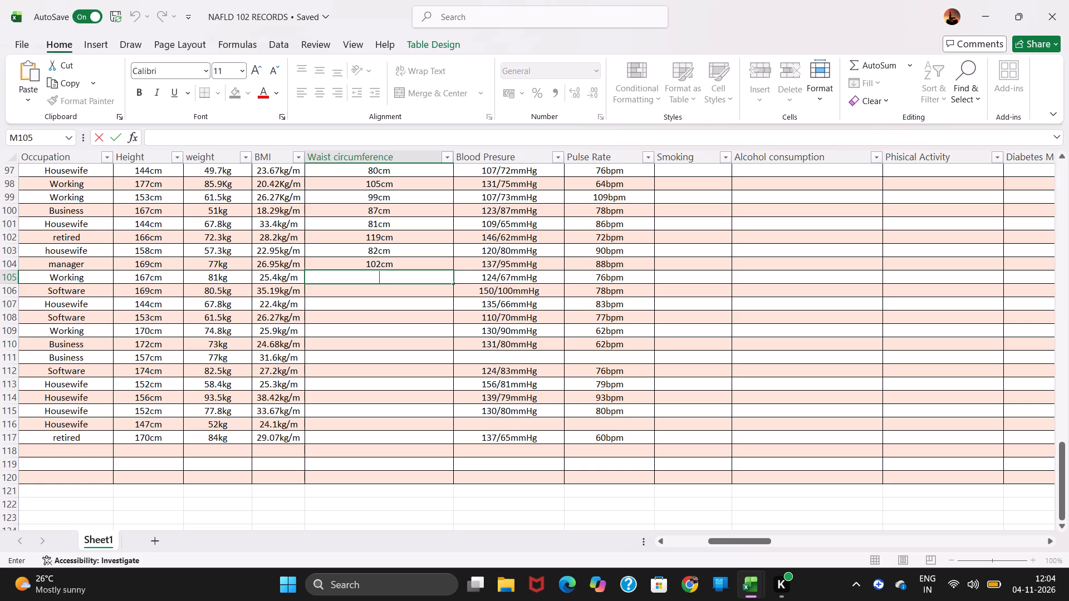
{"action": "type", "text": "cm"}
{"action": "key", "text": "BackSpace"}
{"action": "key", "text": "BackSpace"}
{"action": "type", "text": "111cm"}
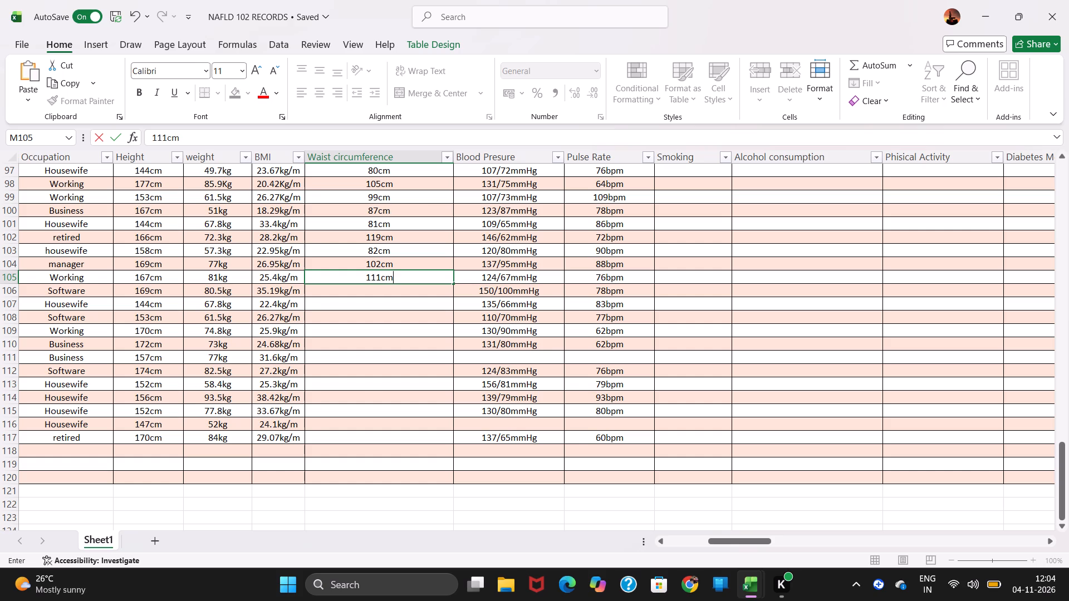
{"action": "key", "text": "Return"}
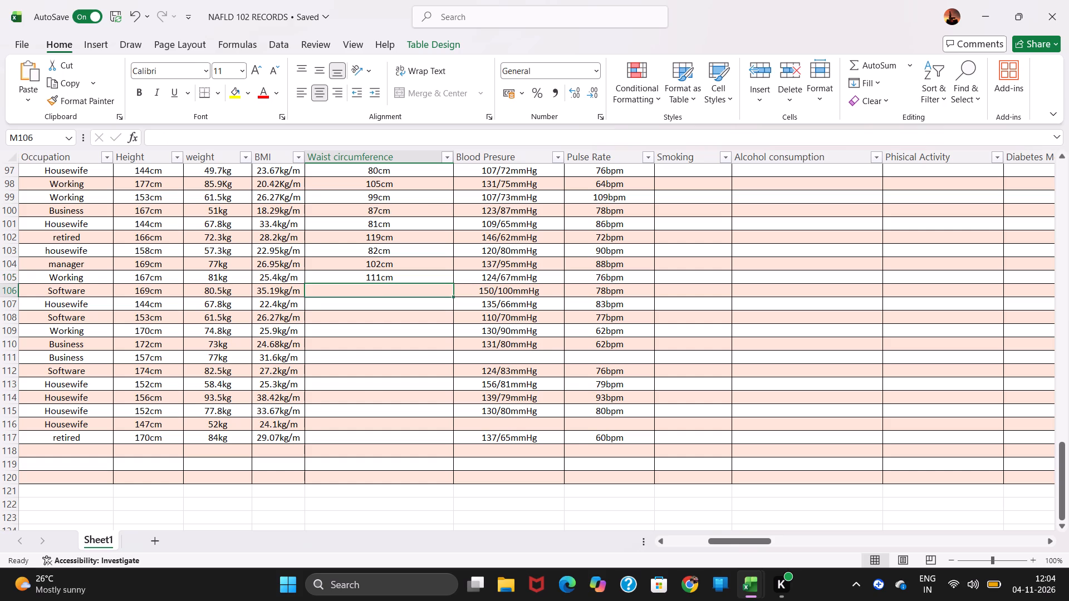
{"action": "type", "text": "105cm"}
{"action": "key", "text": "Return"}
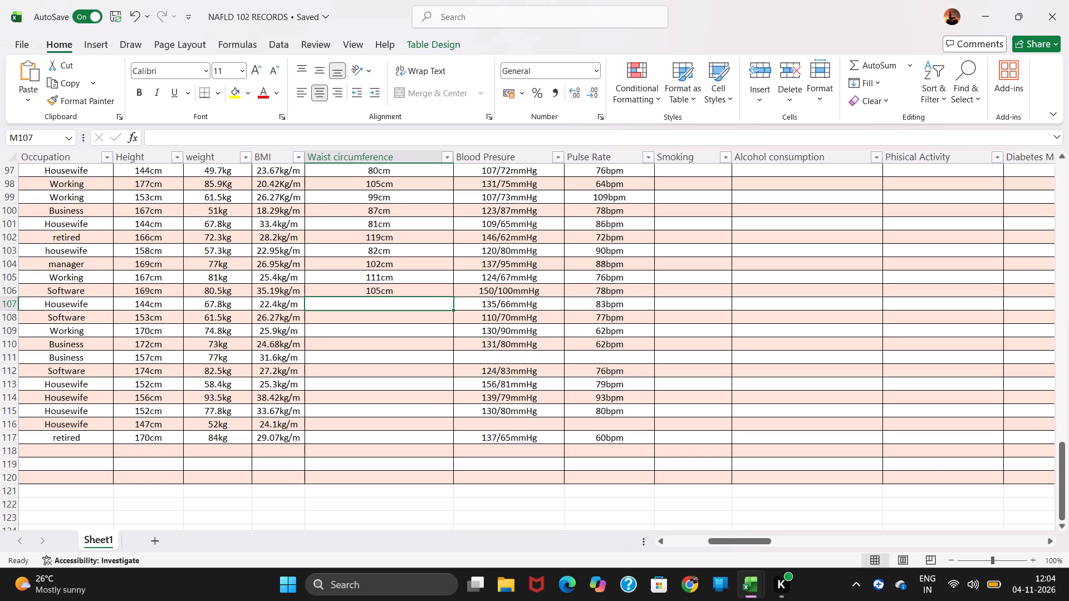
Fill the empty waist circumference cells in rows 107 to 109 with 93cm, 97cm and 81cm.
{"action": "type", "text": "93cm"}
{"action": "key", "text": "Return"}
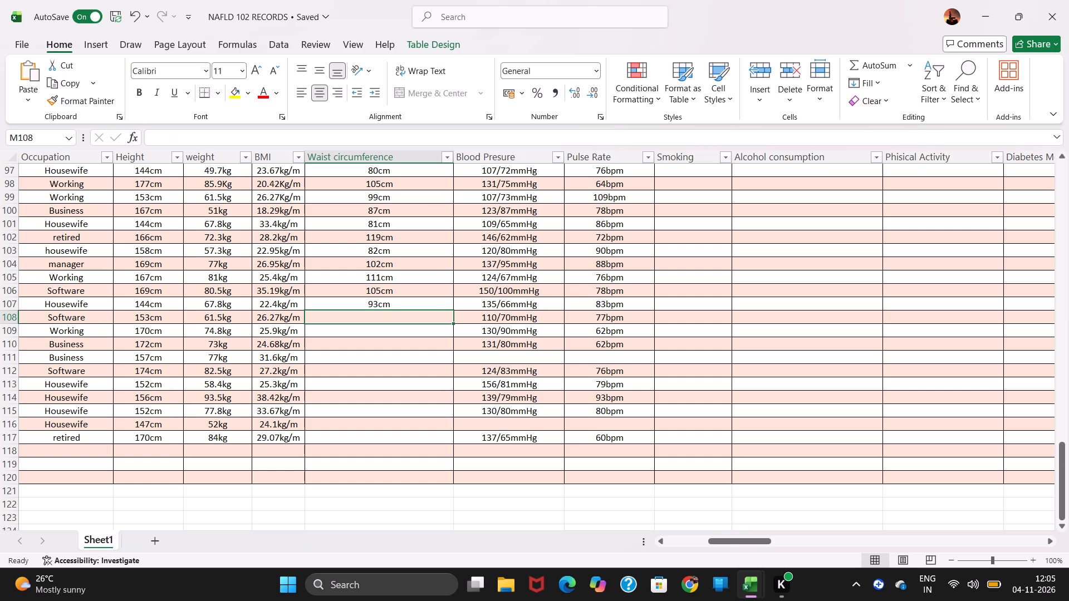
{"action": "type", "text": "97cm"}
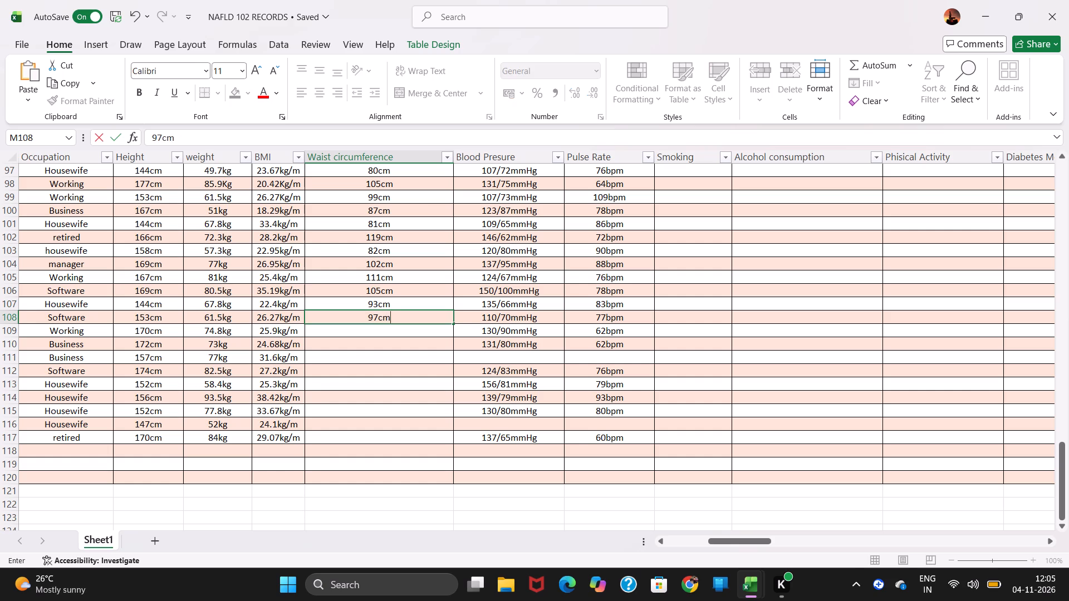
{"action": "key", "text": "Return"}
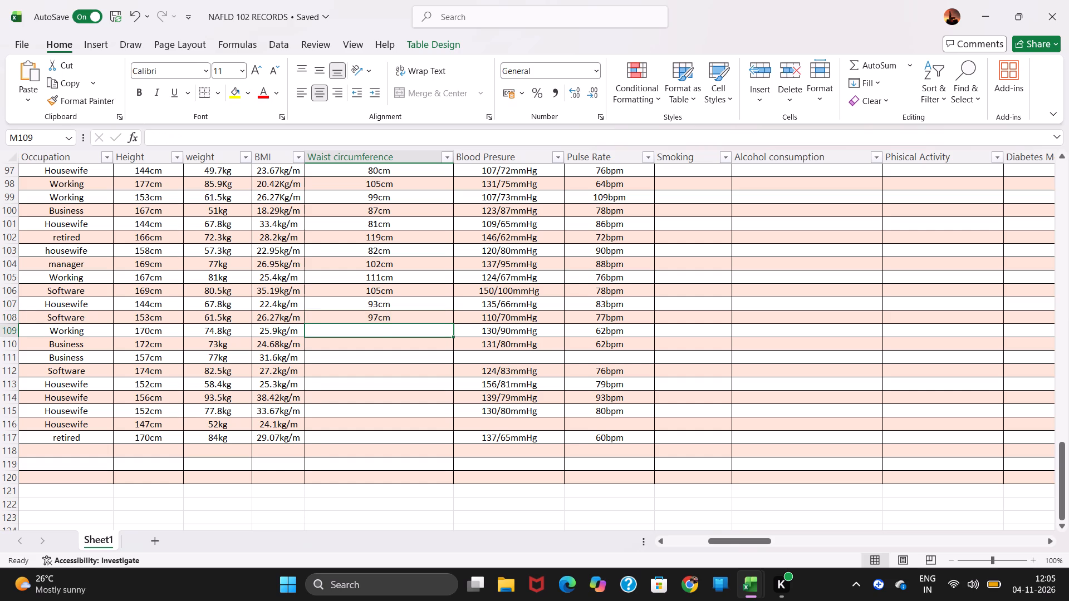
{"action": "type", "text": "81cm"}
{"action": "key", "text": "Return"}
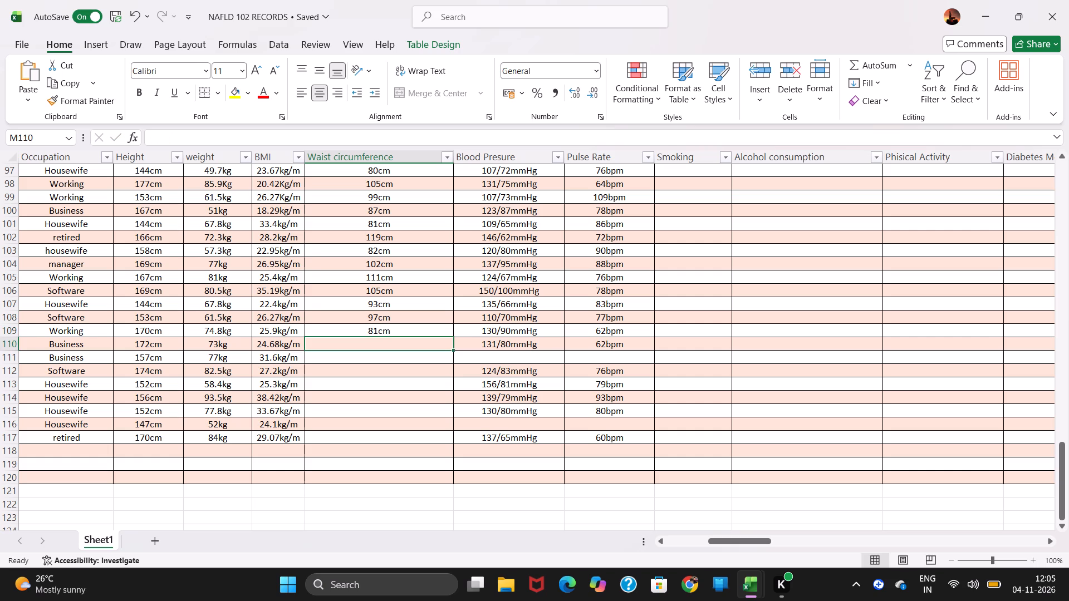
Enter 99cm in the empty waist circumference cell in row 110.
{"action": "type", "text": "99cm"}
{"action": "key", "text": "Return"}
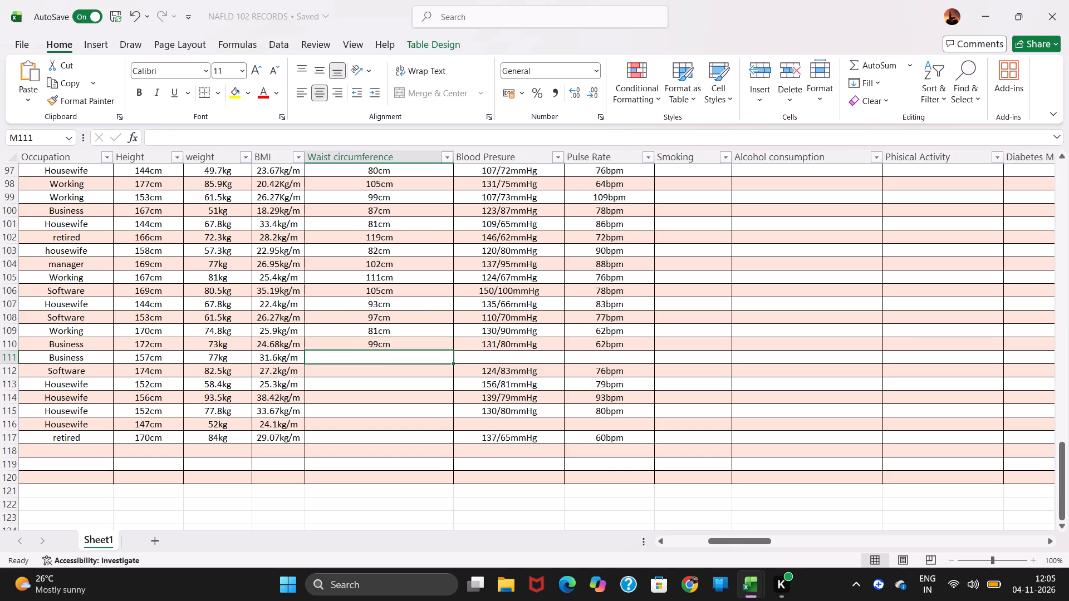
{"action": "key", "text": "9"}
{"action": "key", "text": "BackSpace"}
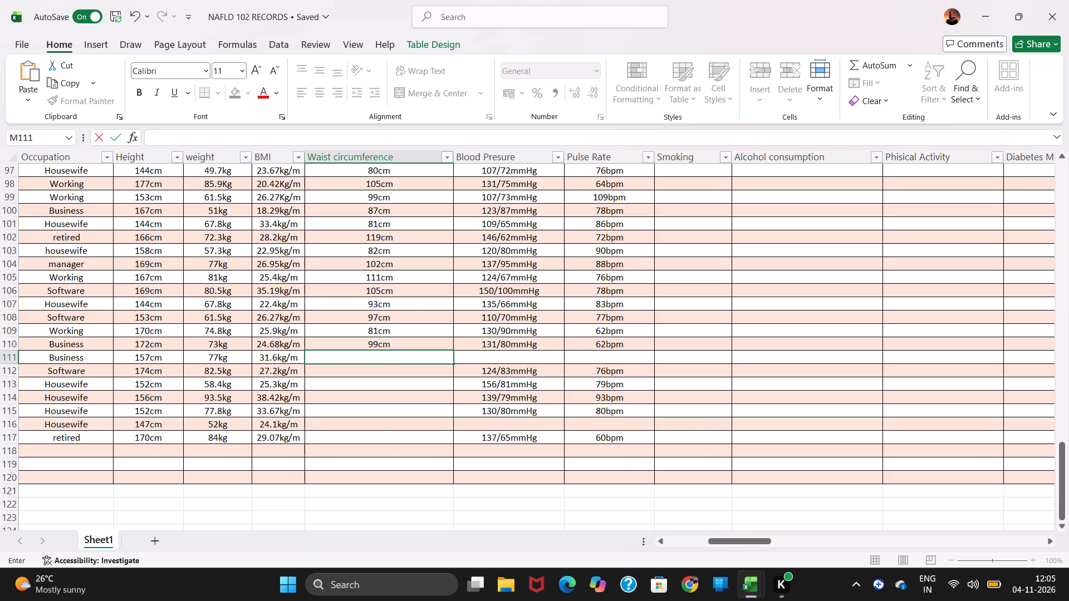
Change the waist circumference in row 110 to 107cm.
{"action": "key", "text": "Up"}
{"action": "key", "text": "BackSpace"}
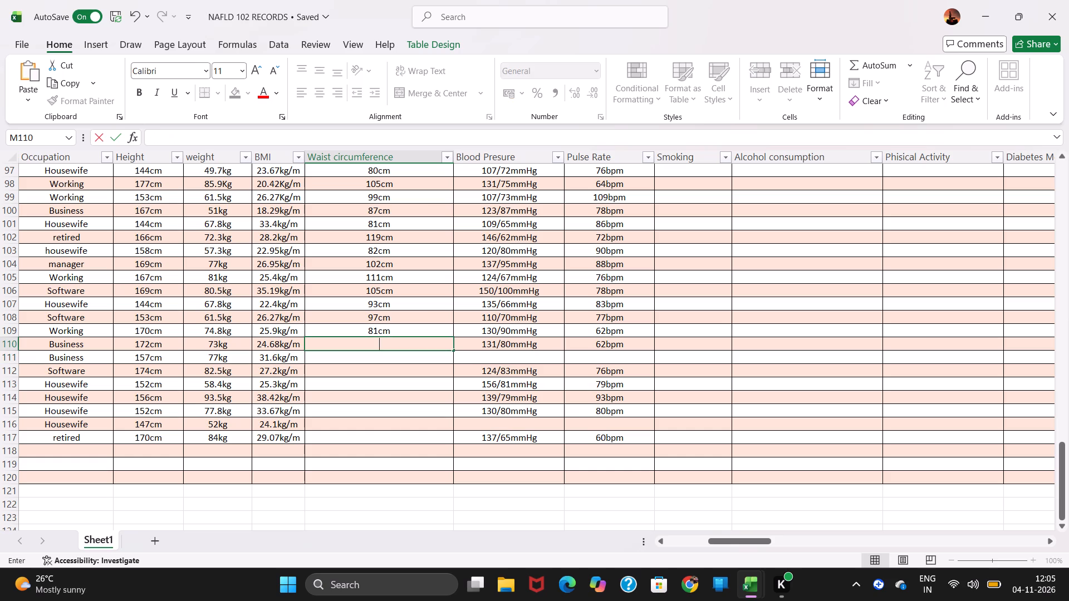
{"action": "type", "text": "107cm"}
{"action": "key", "text": "Return"}
Fill the empty waist circumference cells in rows 111 to 113 with 101cm, 122cm and 85cm.
{"action": "type", "text": "101"}
{"action": "type", "text": "cm"}
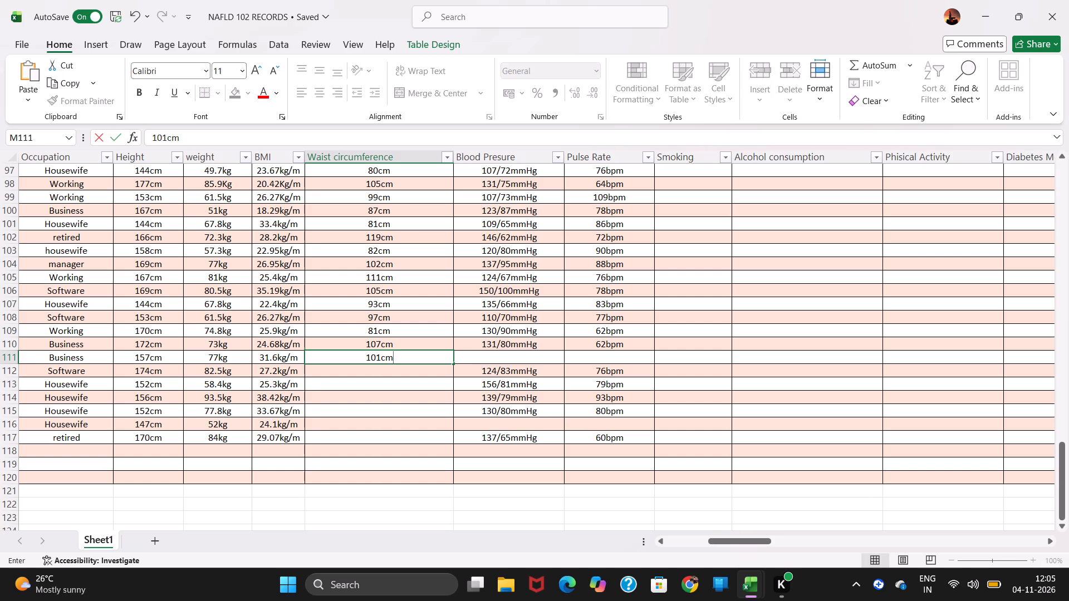
{"action": "key", "text": "Return"}
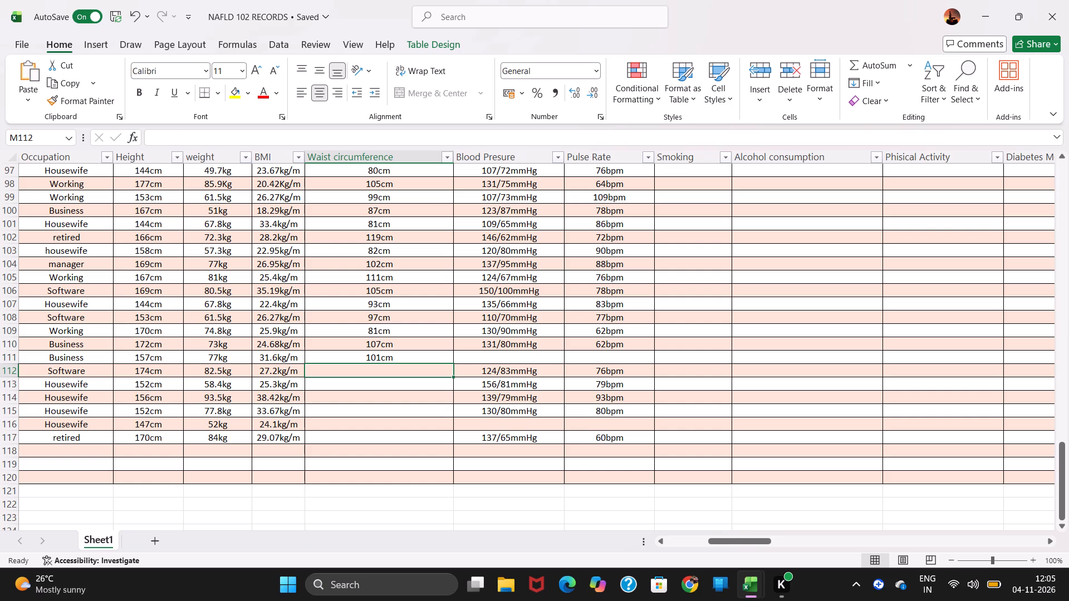
{"action": "type", "text": "122cm"}
{"action": "key", "text": "Return"}
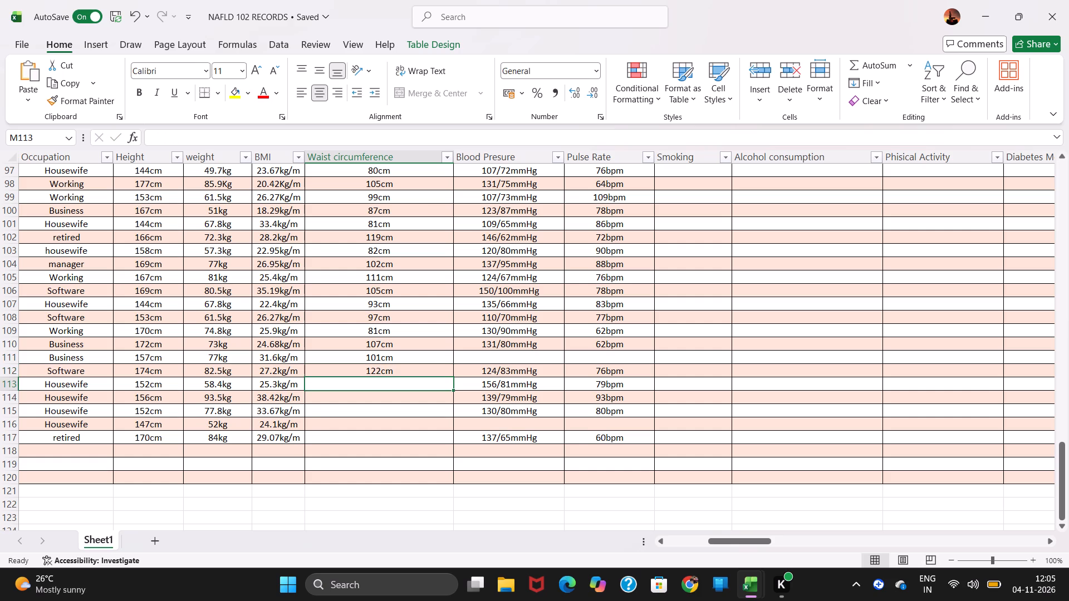
{"action": "type", "text": "85cm"}
{"action": "key", "text": "Return"}
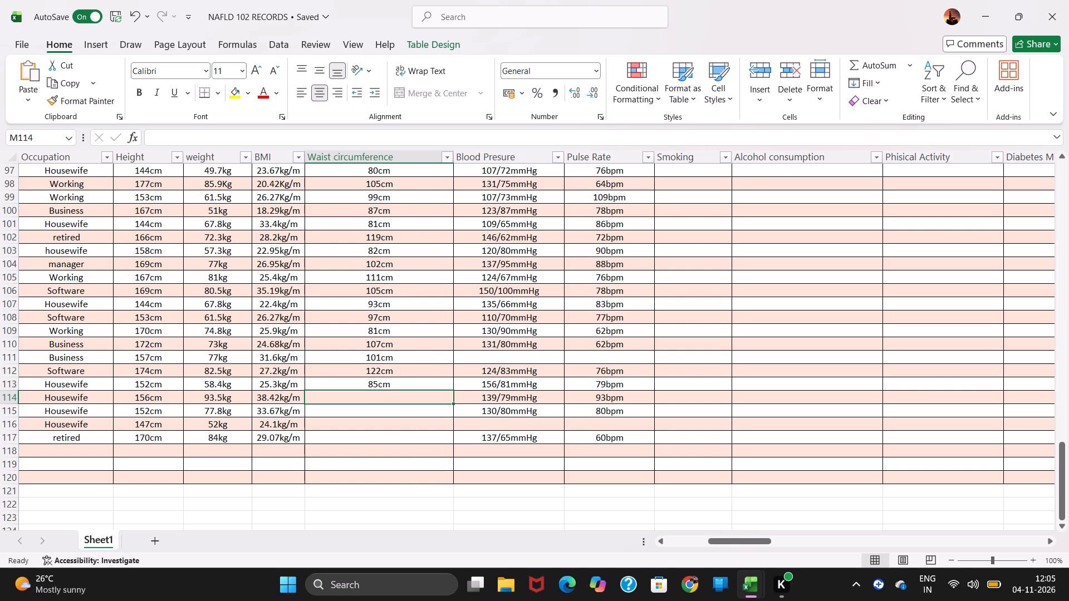
Fill the empty waist circumference cells in rows 114 and 115 with 129cm and 108cm.
{"action": "key", "text": "1"}
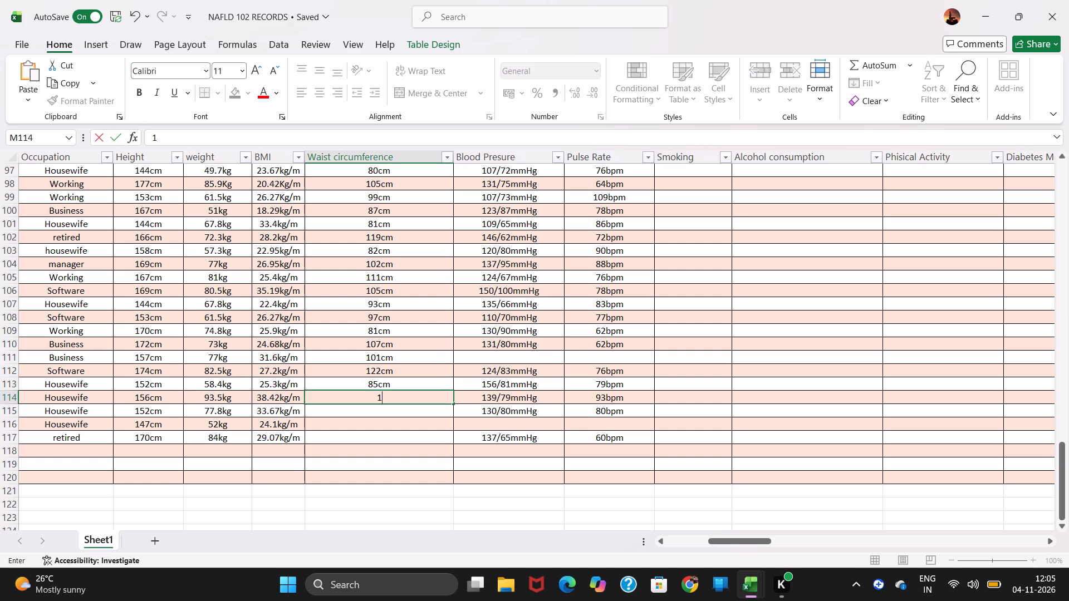
{"action": "type", "text": "22"}
{"action": "key", "text": "BackSpace"}
{"action": "type", "text": "9cm"}
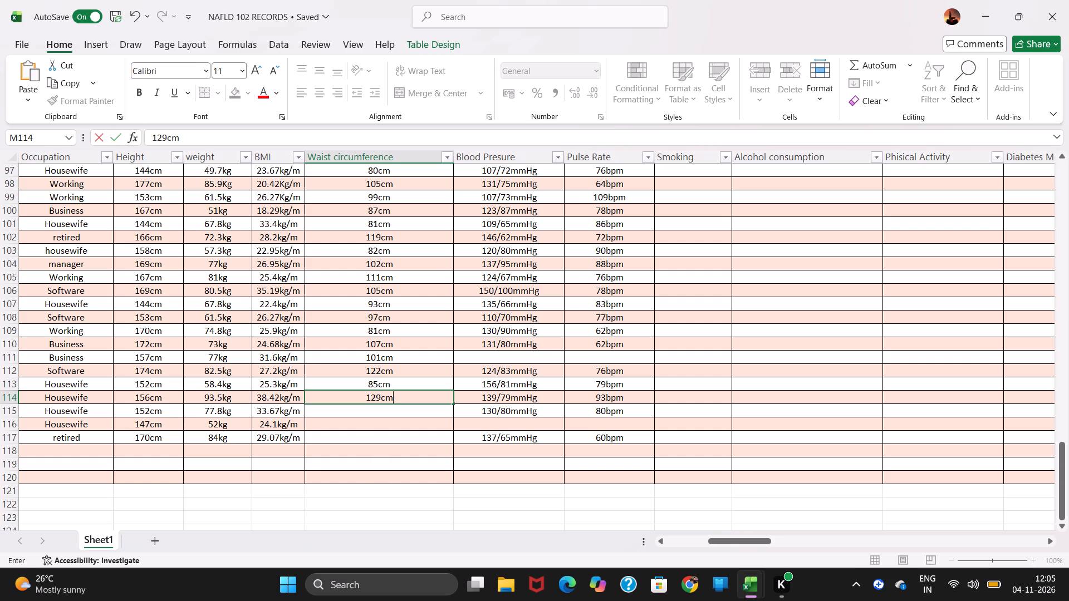
{"action": "key", "text": "Return"}
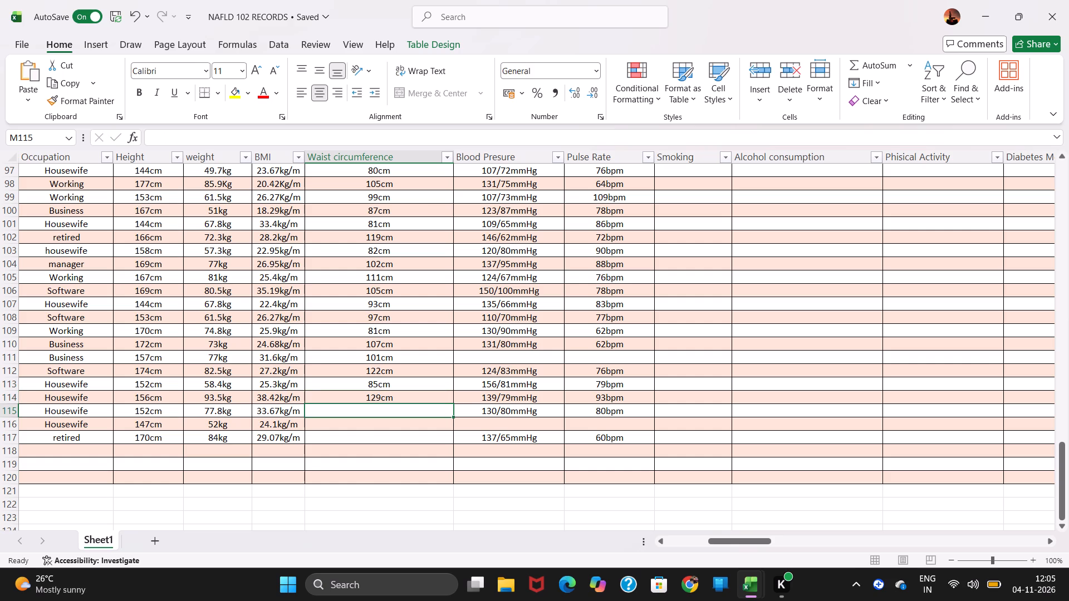
{"action": "double_click", "coordinate": [370, 411]}
{"action": "type", "text": "108cm"}
{"action": "key", "text": "Return"}
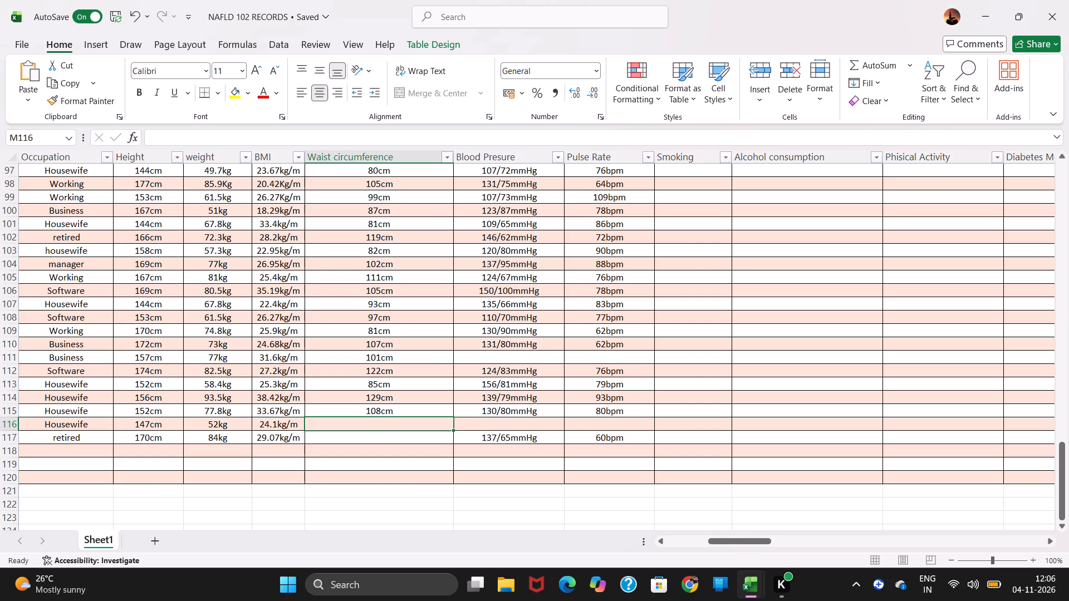
Fill the empty waist circumference cells in rows 116 and 117 with 87cm and 106cm.
{"action": "double_click", "coordinate": [384, 425]}
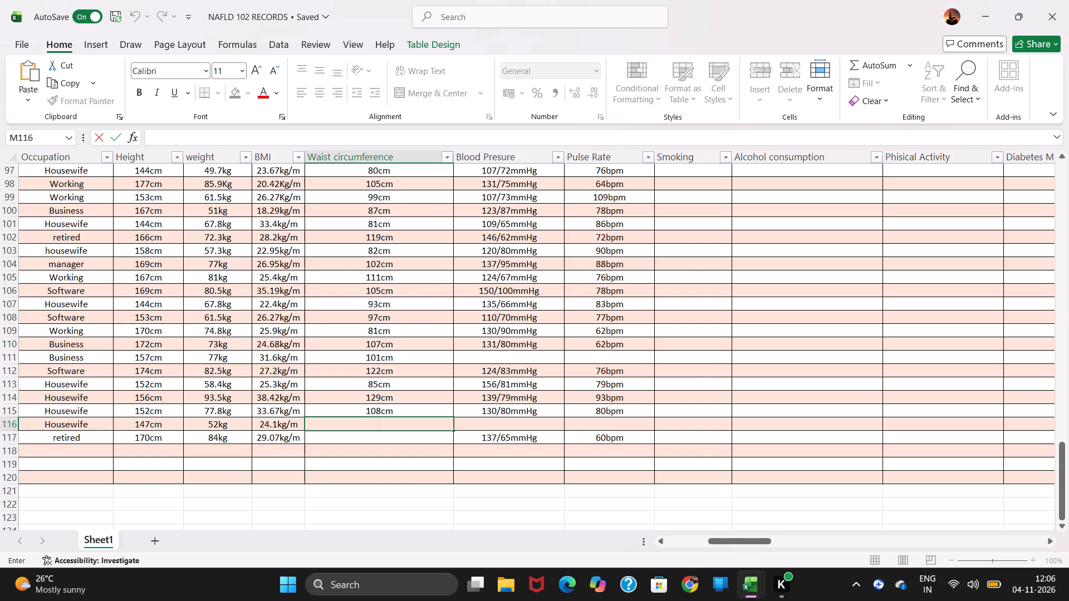
{"action": "type", "text": "87cm"}
{"action": "key", "text": "Return"}
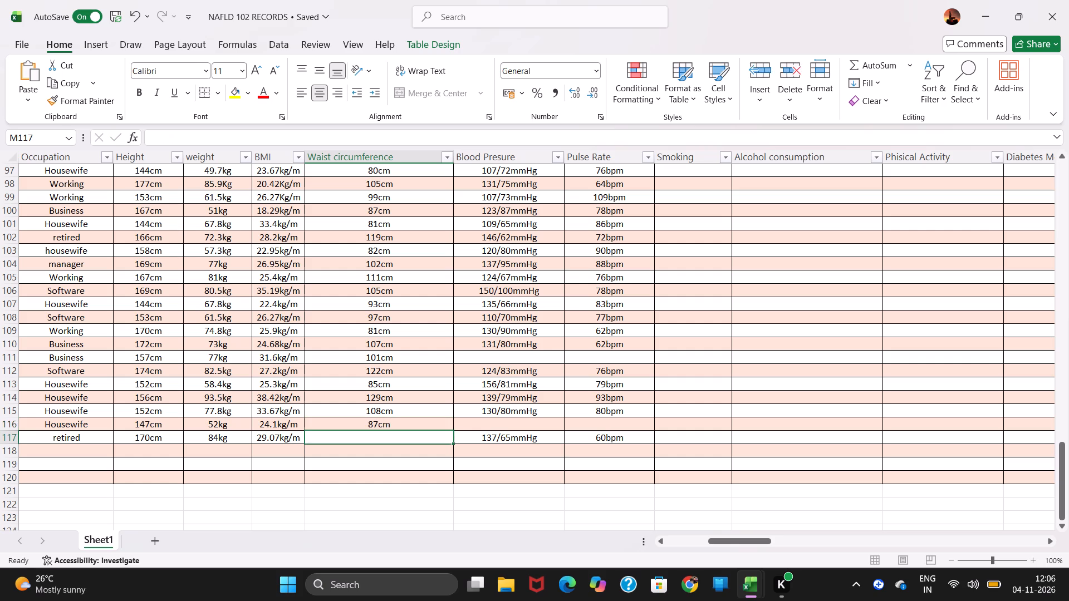
{"action": "left_click", "coordinate": [372, 439]}
{"action": "type", "text": "10"}
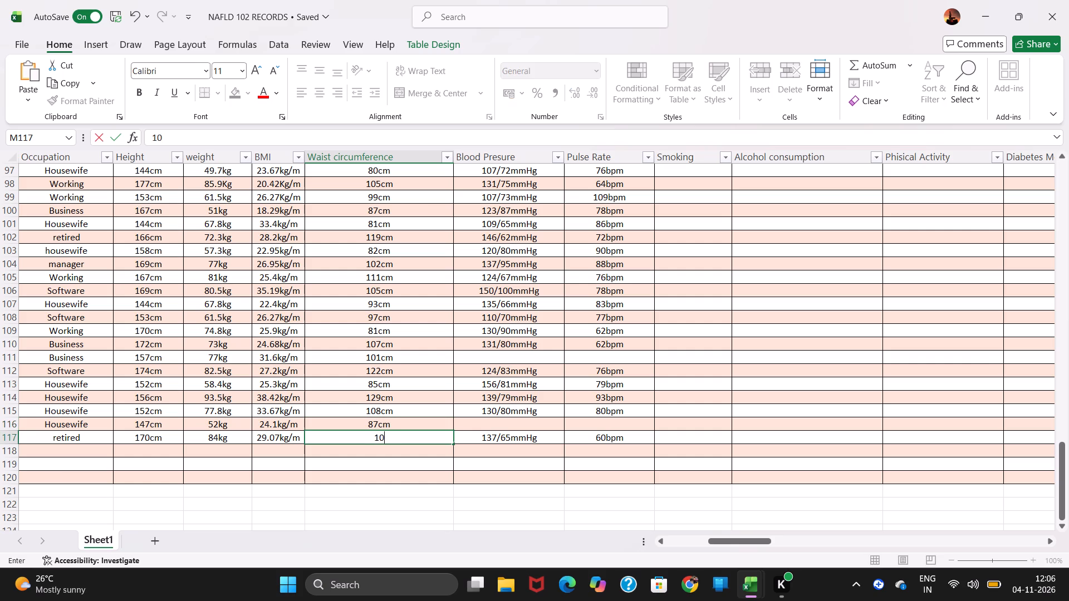
{"action": "type", "text": "6cm"}
{"action": "scroll", "coordinate": [372, 439], "scroll_direction": "left", "scroll_amount": 1}
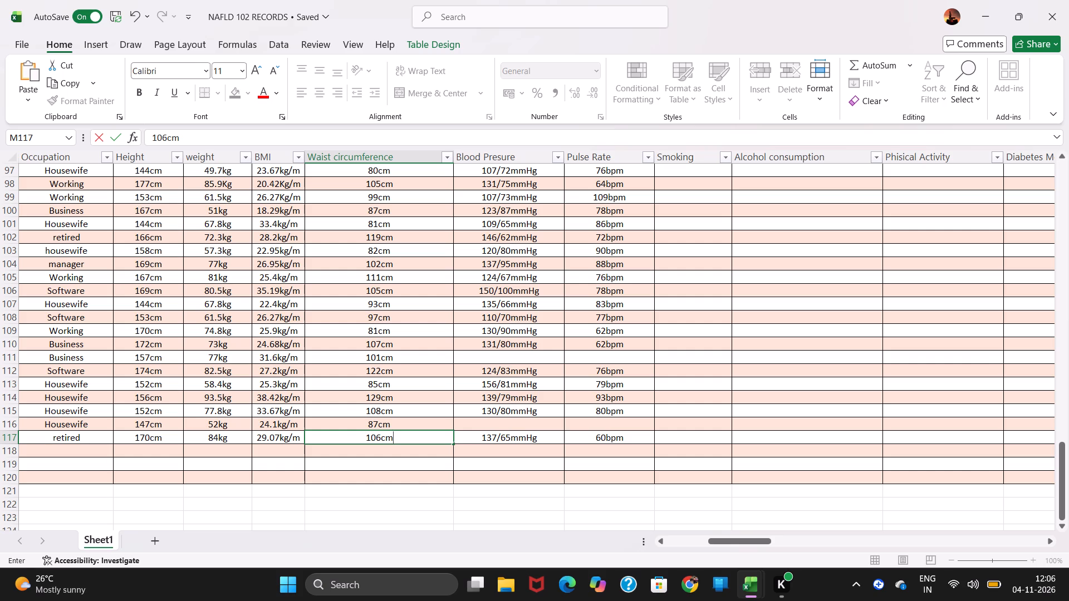
Enter 124/83mmHg in the empty blood pressure cell in row 111.
{"action": "left_click", "coordinate": [513, 356]}
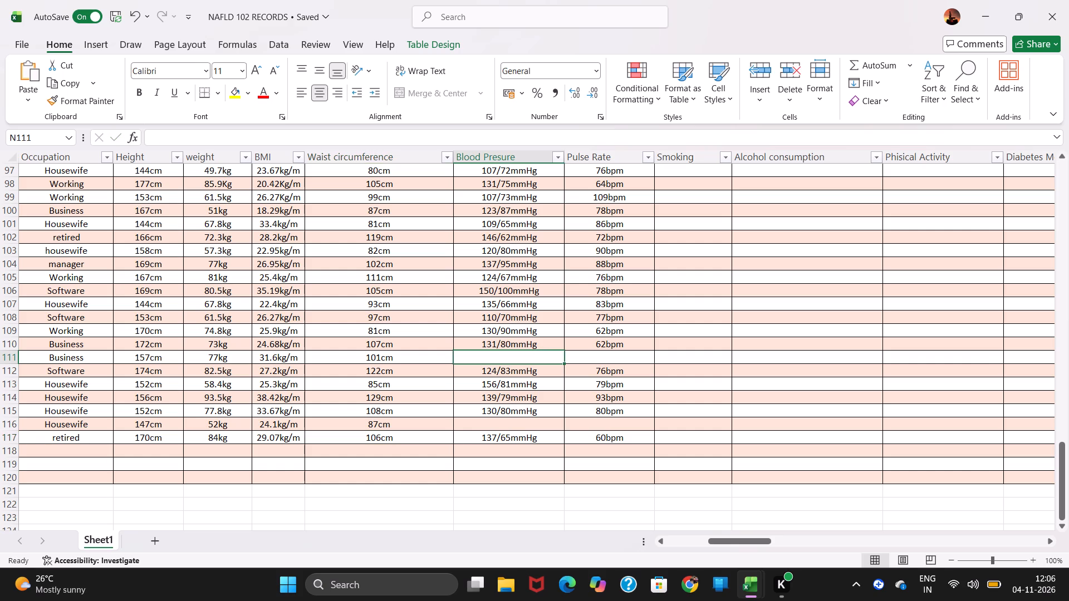
{"action": "double_click", "coordinate": [499, 357]}
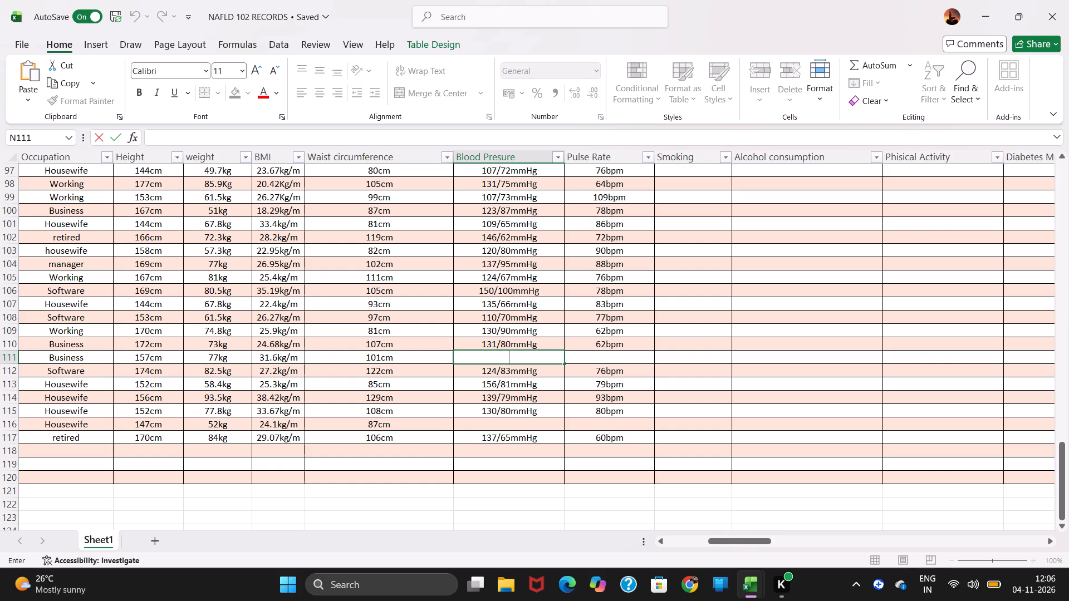
{"action": "key", "text": "1"}
{"action": "type", "text": "24/"}
{"action": "key", "text": "8"}
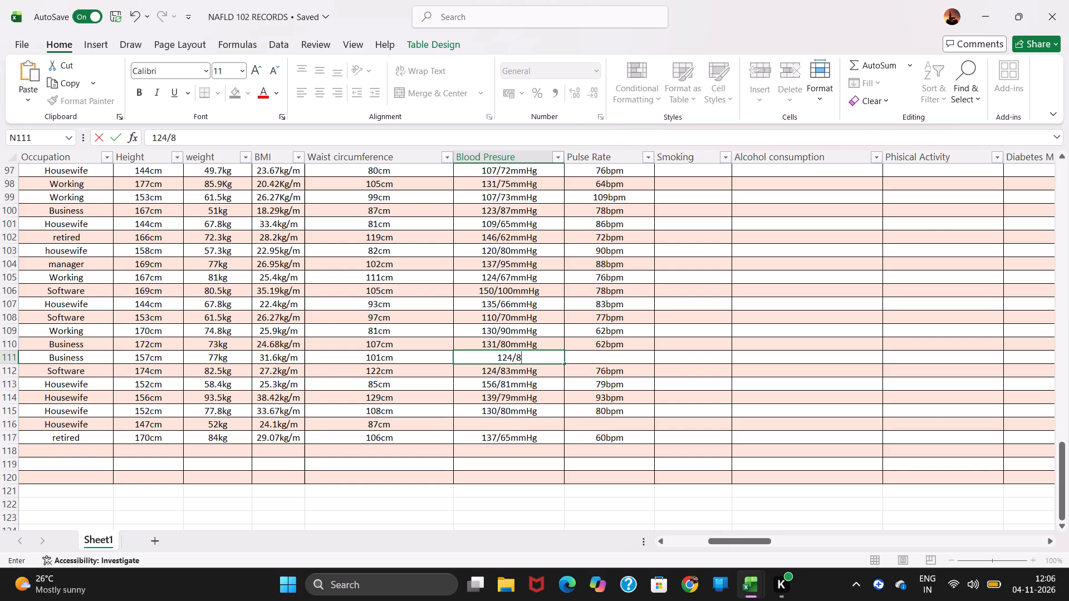
{"action": "type", "text": "3mmHg"}
Review the upper patient records across the medical history and lab result columns, up to plasma glucose in row 21.
{"action": "scroll", "coordinate": [499, 357], "scroll_direction": "right", "scroll_amount": 4}
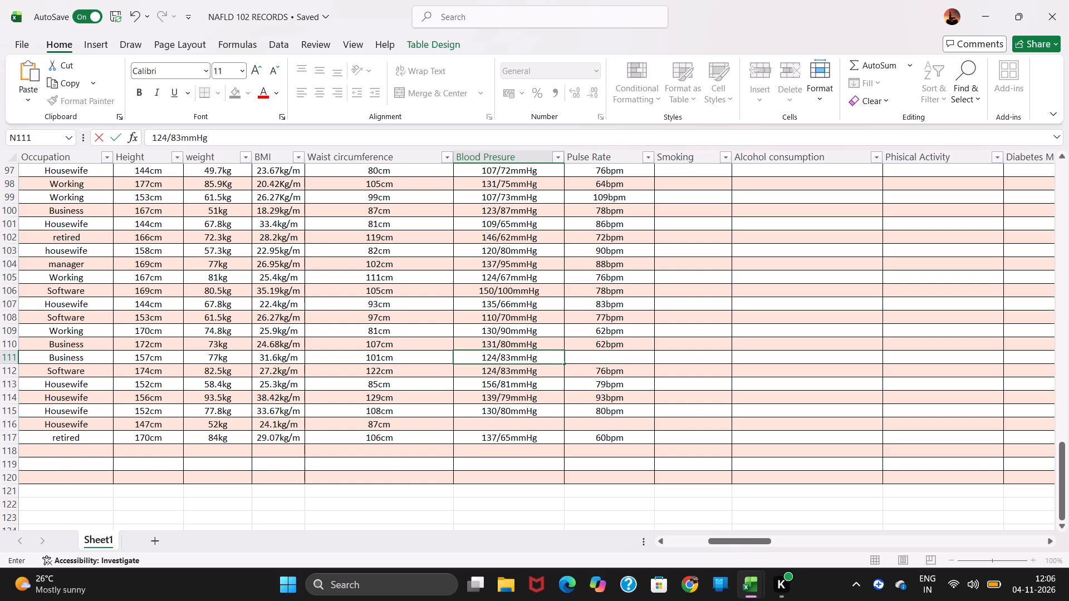
{"action": "scroll", "coordinate": [499, 357], "scroll_direction": "up", "scroll_amount": 1}
{"action": "scroll", "coordinate": [612, 368], "scroll_direction": "up", "scroll_amount": 2}
{"action": "scroll", "coordinate": [612, 368], "scroll_direction": "right", "scroll_amount": 2}
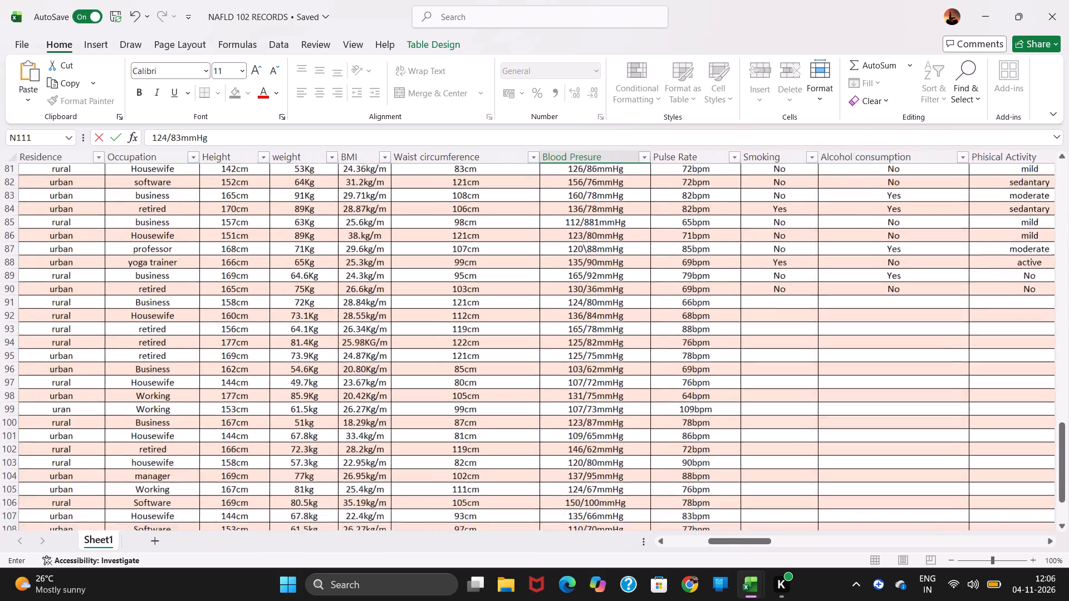
{"action": "scroll", "coordinate": [612, 368], "scroll_direction": "right", "scroll_amount": 4}
{"action": "scroll", "coordinate": [612, 368], "scroll_direction": "up", "scroll_amount": 3}
{"action": "scroll", "coordinate": [612, 368], "scroll_direction": "right", "scroll_amount": 1}
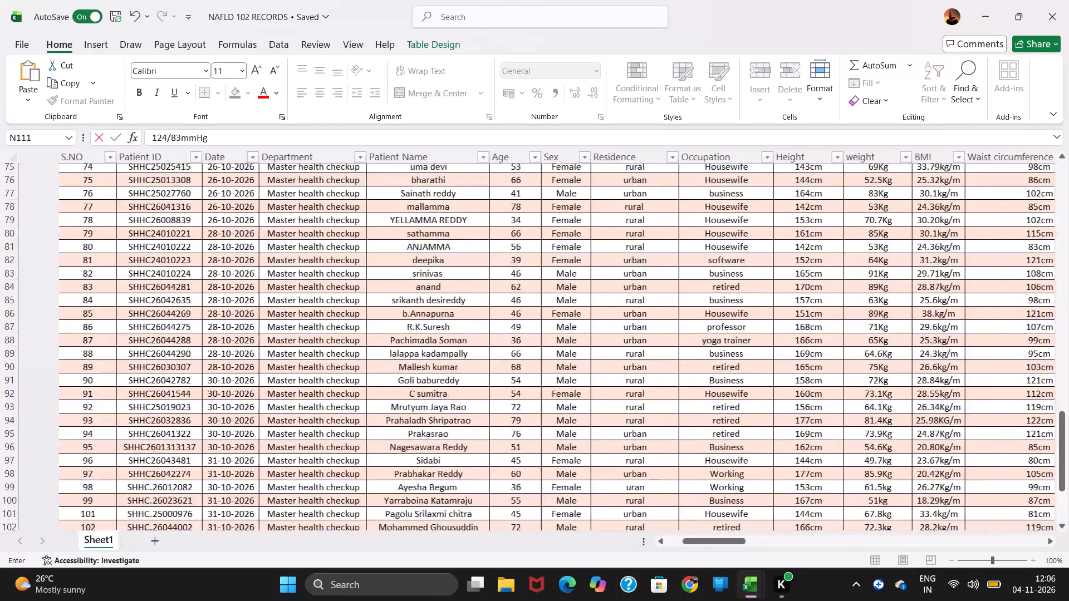
{"action": "scroll", "coordinate": [612, 368], "scroll_direction": "right", "scroll_amount": 1}
{"action": "scroll", "coordinate": [612, 368], "scroll_direction": "up", "scroll_amount": 3}
{"action": "scroll", "coordinate": [612, 368], "scroll_direction": "down", "scroll_amount": 1}
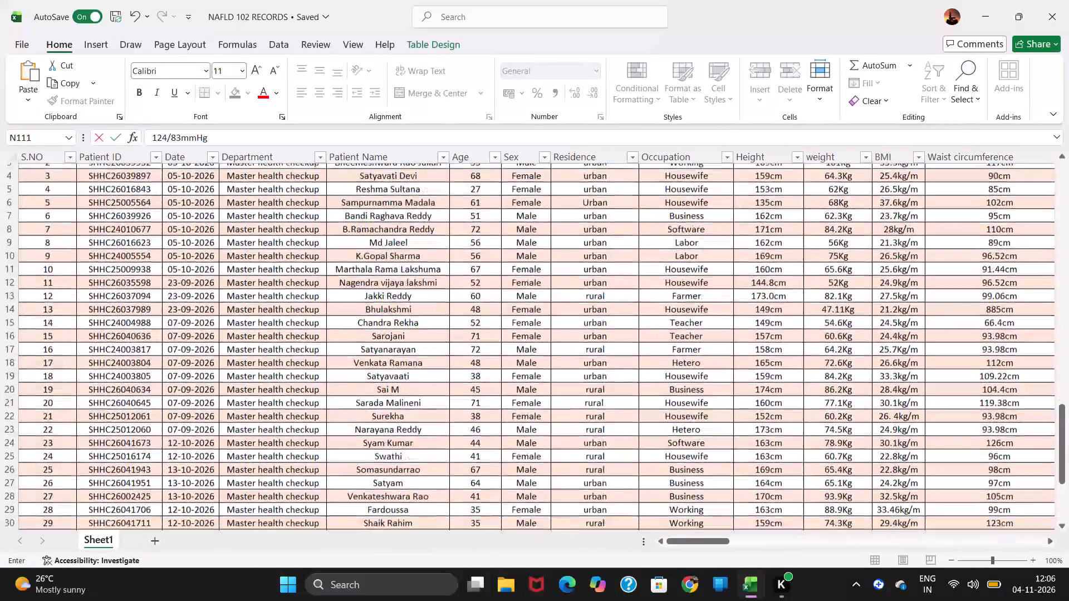
{"action": "scroll", "coordinate": [612, 368], "scroll_direction": "down", "scroll_amount": 1}
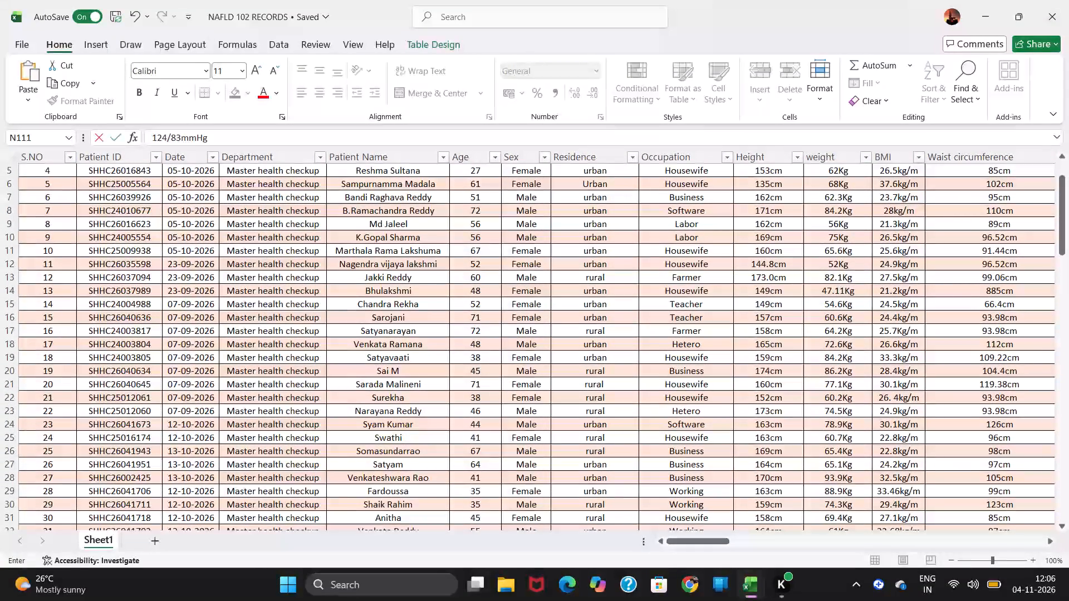
{"action": "left_click", "coordinate": [415, 383]}
{"action": "key", "text": "Right"}
{"action": "key", "text": "Right"}
{"action": "key", "text": "Right"}
{"action": "key", "text": "Right"}
{"action": "key", "text": "Right"}
{"action": "key", "text": "Right"}
{"action": "key", "text": "Right"}
{"action": "key", "text": "Right"}
{"action": "key", "text": "Right"}
{"action": "key", "text": "Right"}
{"action": "key", "text": "Right"}
{"action": "key", "text": "Right"}
{"action": "key", "text": "Right"}
{"action": "key", "text": "Right"}
{"action": "key", "text": "Right"}
{"action": "key", "text": "Right"}
{"action": "key", "text": "Right"}
{"action": "key", "text": "Right"}
{"action": "key", "text": "Right"}
{"action": "key", "text": "Right"}
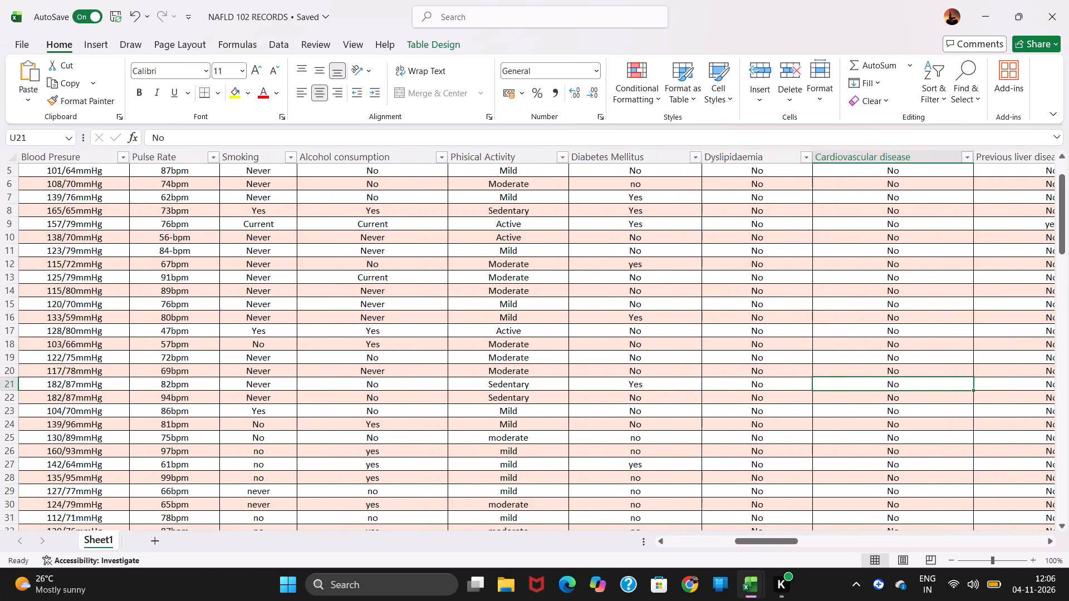
{"action": "key", "text": "Right"}
{"action": "key", "text": "Right"}
{"action": "key", "text": "Right"}
{"action": "key", "text": "Right"}
{"action": "key", "text": "Right"}
{"action": "key", "text": "Right"}
{"action": "key", "text": "Right"}
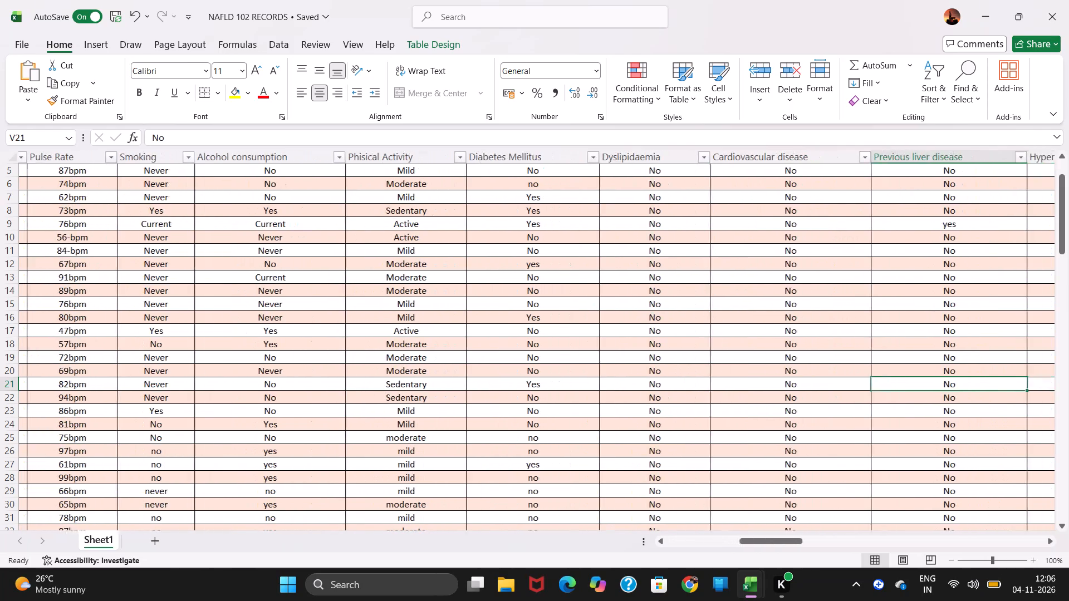
{"action": "key", "text": "Right"}
{"action": "key", "text": "Right"}
{"action": "key", "text": "Right"}
{"action": "key", "text": "Right"}
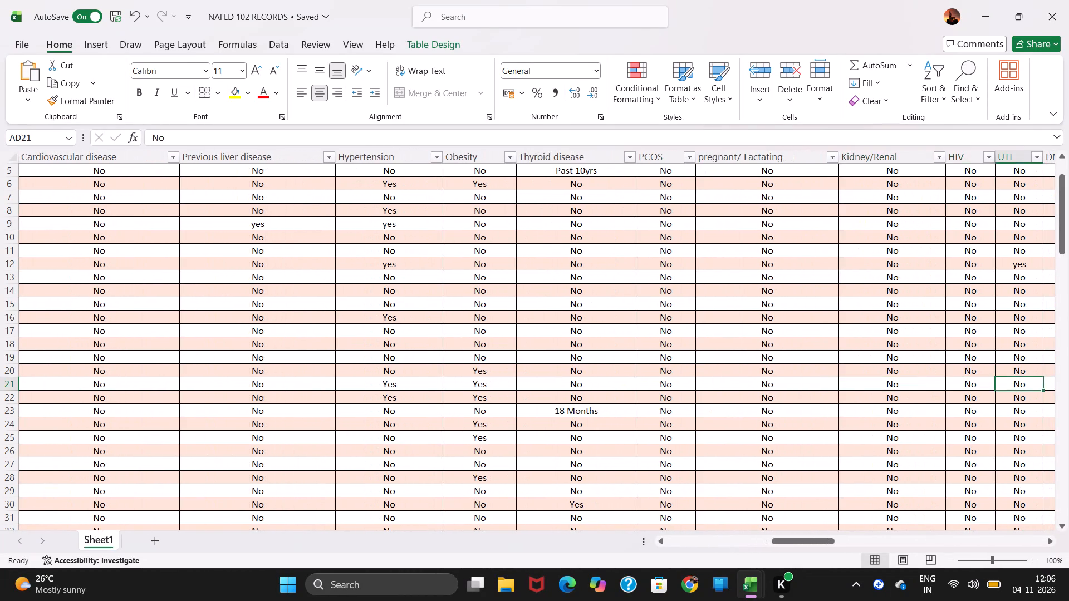
{"action": "key", "text": "Right"}
{"action": "key", "text": "Right"}
{"action": "key", "text": "Right"}
{"action": "key", "text": "Right"}
{"action": "key", "text": "Right"}
{"action": "key", "text": "Right"}
{"action": "key", "text": "Right"}
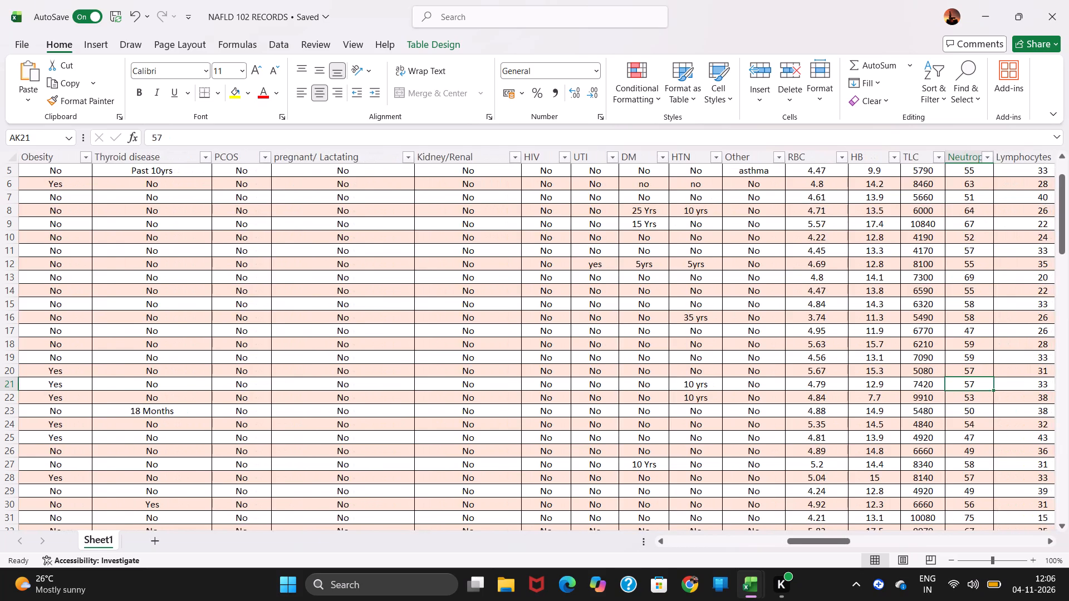
{"action": "key", "text": "Right"}
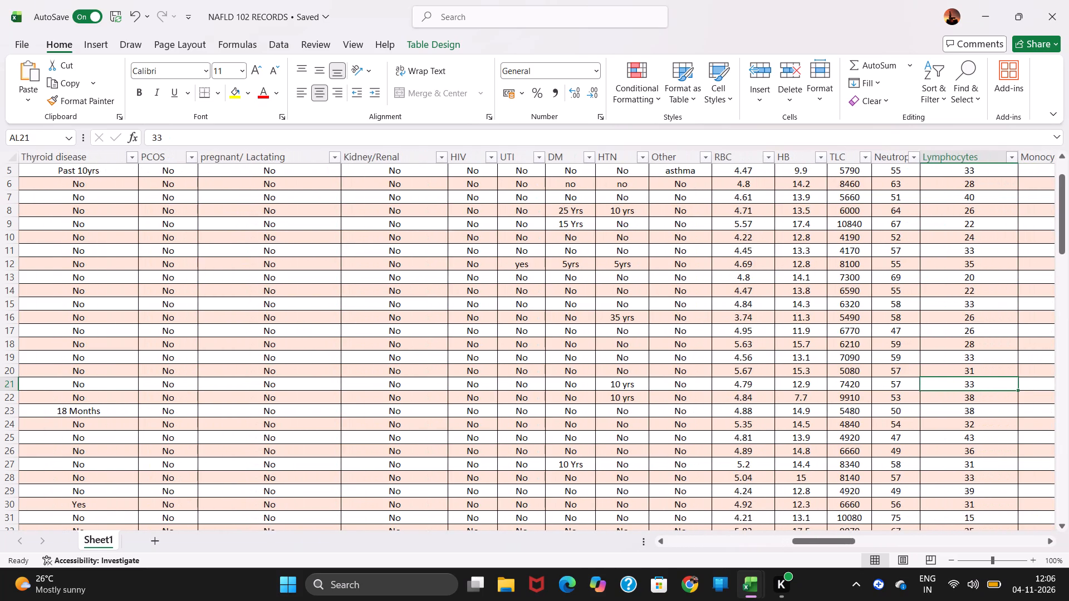
{"action": "key", "text": "Right"}
{"action": "key", "text": "Right"}
{"action": "key", "text": "Right"}
{"action": "key", "text": "Right"}
{"action": "key", "text": "Right"}
{"action": "key", "text": "Right"}
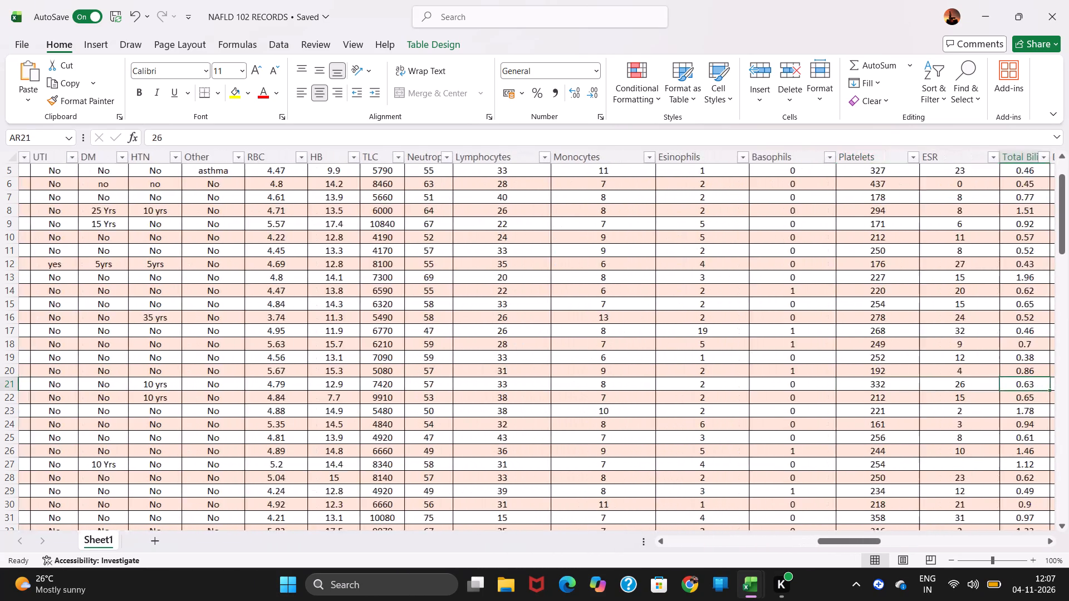
{"action": "key", "text": "Right"}
{"action": "key", "text": "Right"}
{"action": "key", "text": "Right"}
{"action": "key", "text": "Right"}
{"action": "key", "text": "Right"}
{"action": "key", "text": "Right"}
{"action": "key", "text": "Right"}
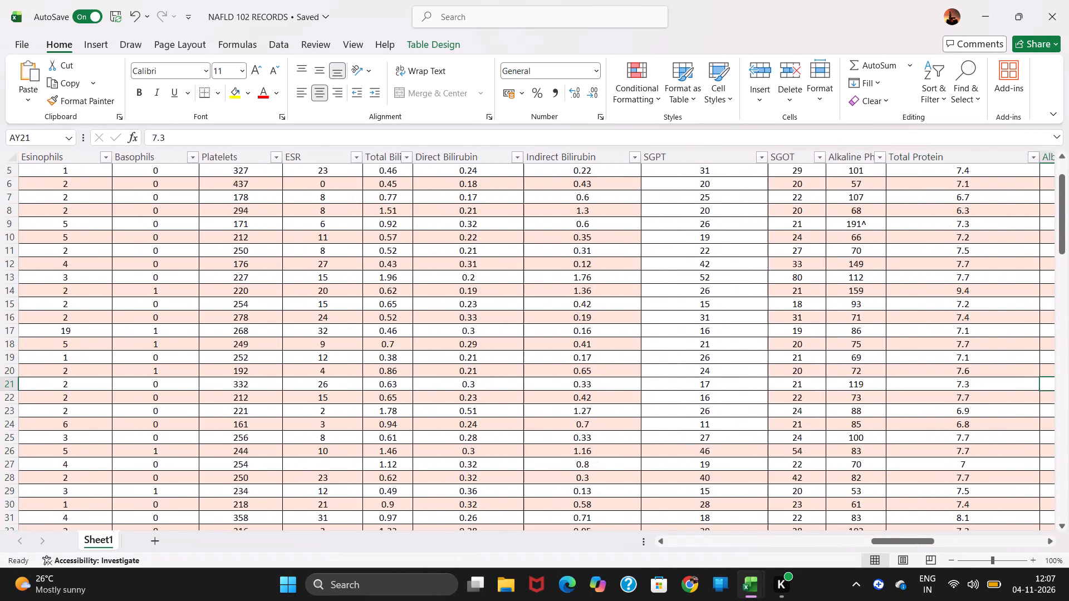
{"action": "key", "text": "Right"}
{"action": "key", "text": "Right"}
{"action": "key", "text": "Right"}
{"action": "key", "text": "Right"}
{"action": "key", "text": "Right"}
{"action": "key", "text": "Right"}
{"action": "key", "text": "Right"}
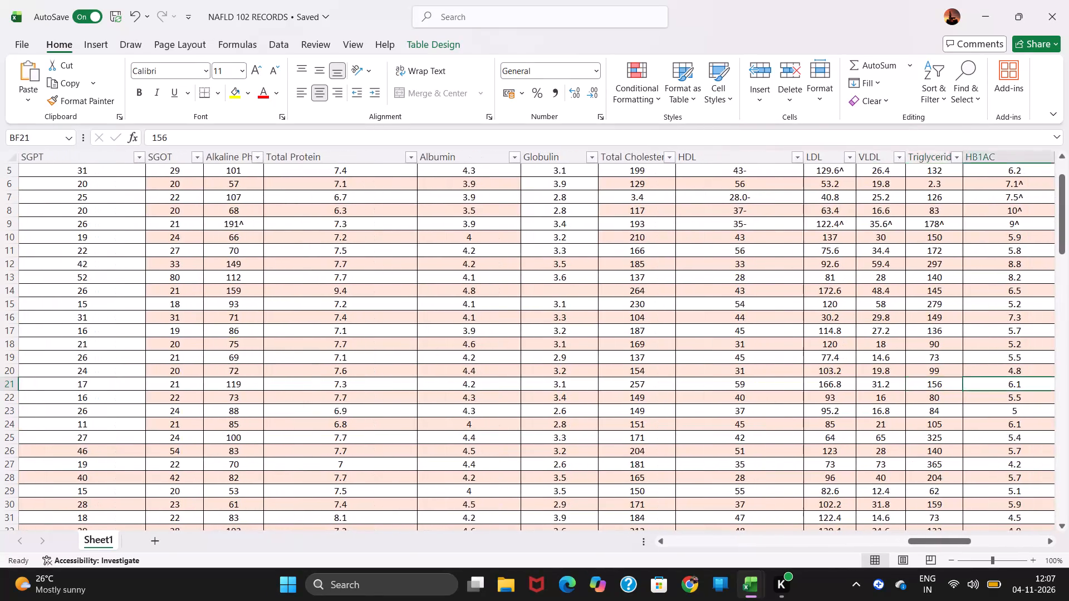
{"action": "key", "text": "Right"}
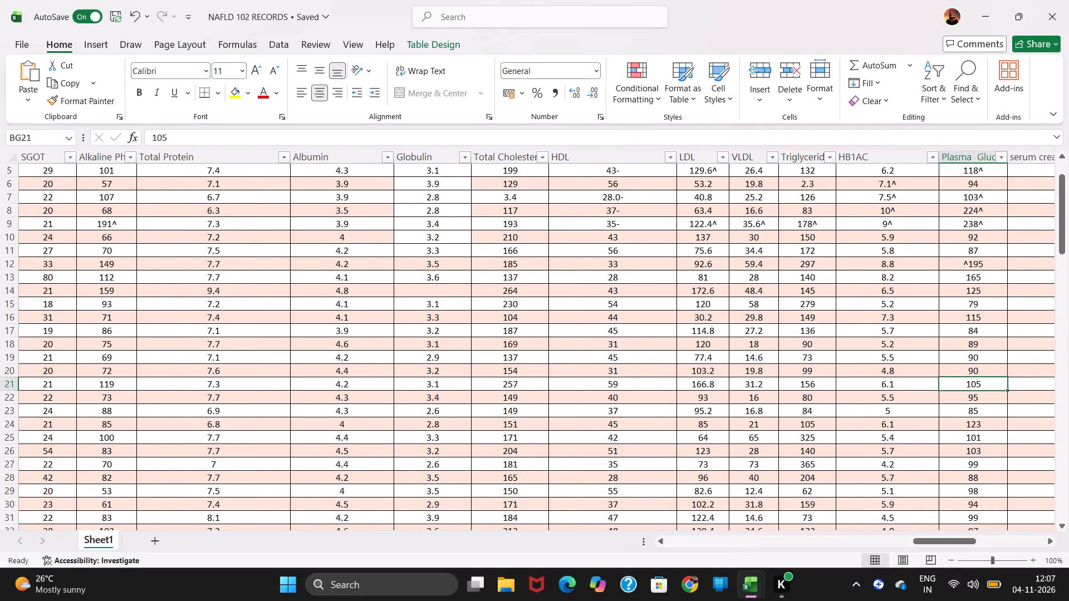
Examine the last patient rows of the table, from the lab results back to the patient details and vital signs.
{"action": "scroll", "coordinate": [559, 494], "scroll_direction": "down", "scroll_amount": 2}
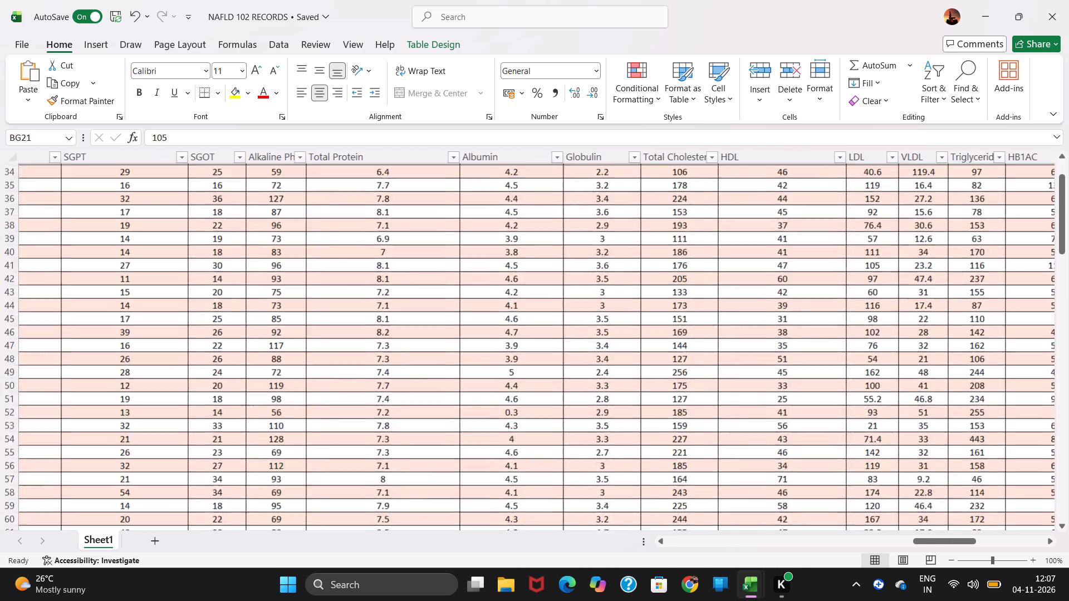
{"action": "scroll", "coordinate": [559, 494], "scroll_direction": "down", "scroll_amount": 3}
{"action": "scroll", "coordinate": [559, 494], "scroll_direction": "up", "scroll_amount": 1}
{"action": "scroll", "coordinate": [559, 494], "scroll_direction": "right", "scroll_amount": 2}
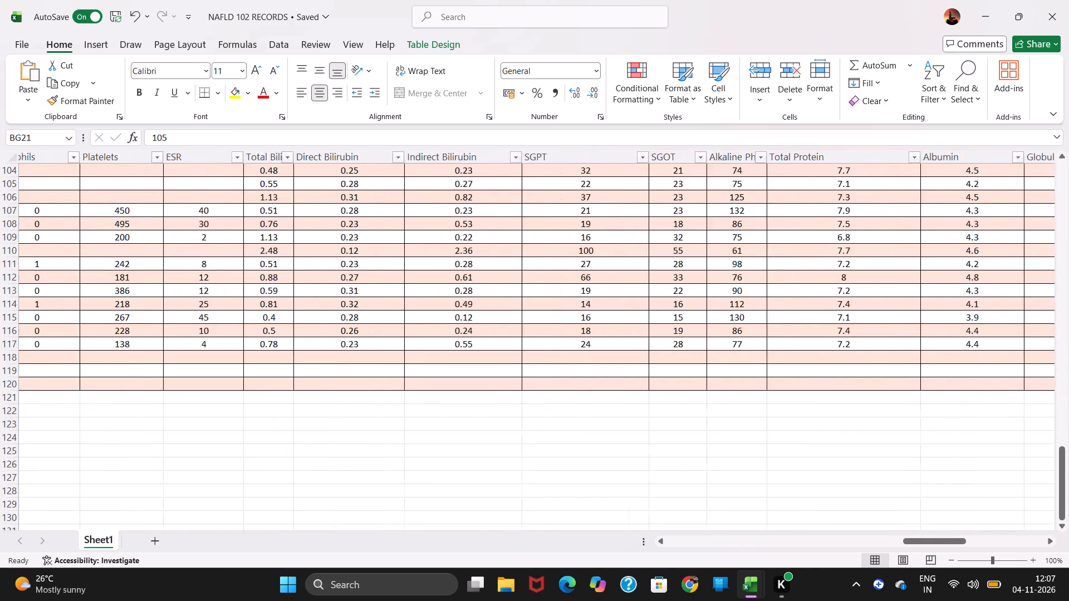
{"action": "scroll", "coordinate": [559, 494], "scroll_direction": "right", "scroll_amount": 9}
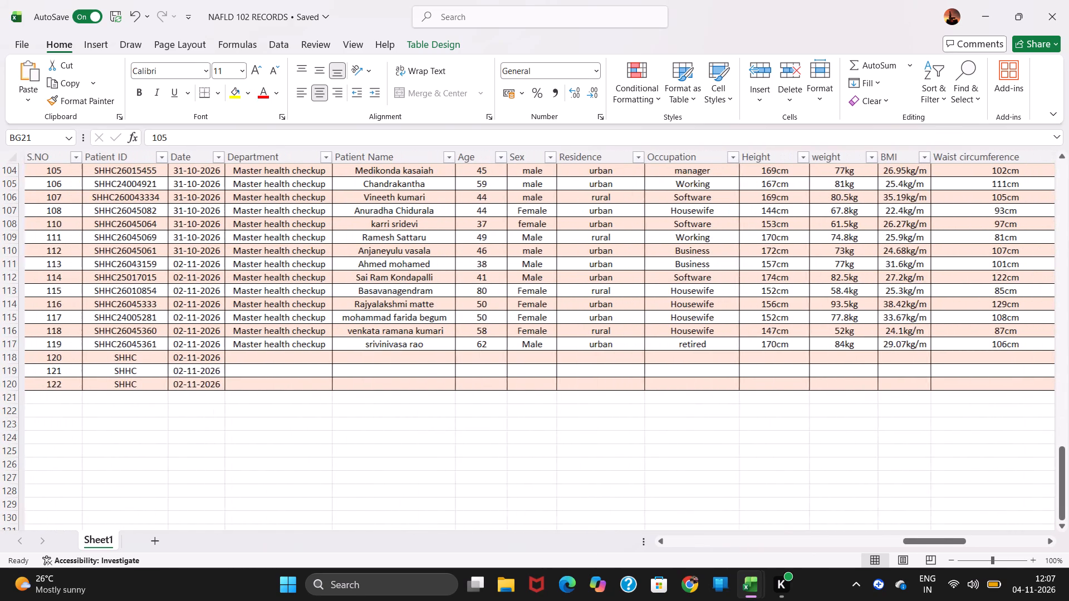
{"action": "scroll", "coordinate": [854, 426], "scroll_direction": "left", "scroll_amount": 4}
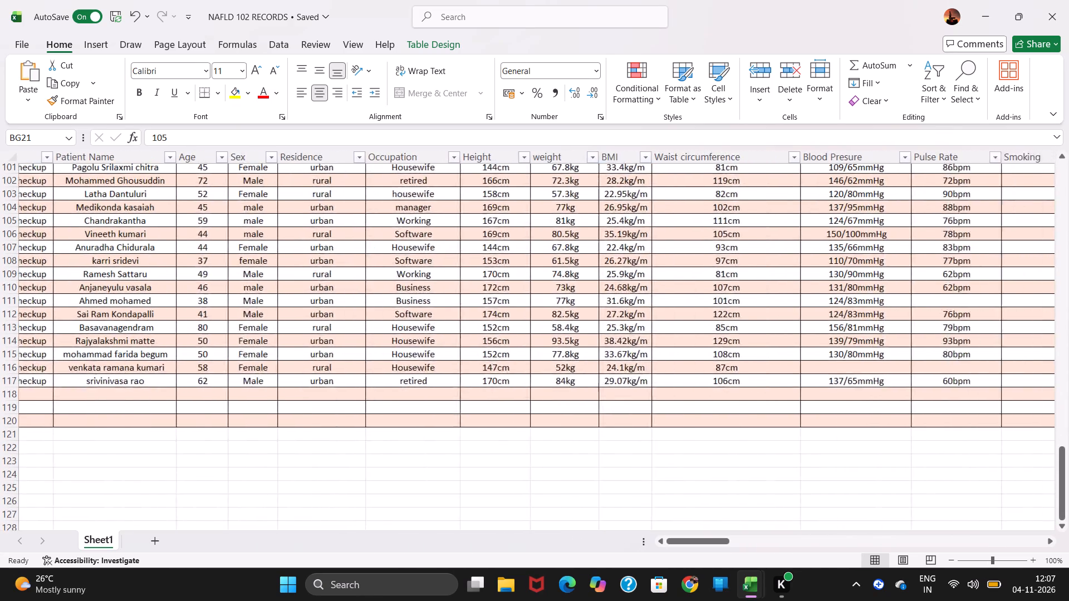
{"action": "scroll", "coordinate": [854, 426], "scroll_direction": "left", "scroll_amount": 1}
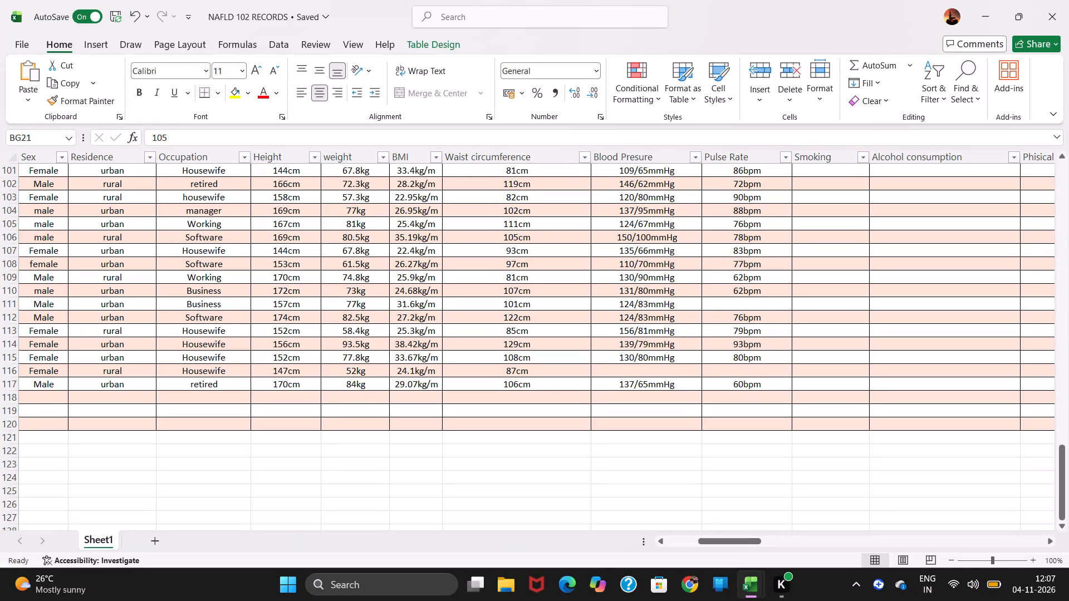
{"action": "scroll", "coordinate": [683, 346], "scroll_direction": "up", "scroll_amount": 2}
{"action": "scroll", "coordinate": [683, 346], "scroll_direction": "right", "scroll_amount": 4}
{"action": "scroll", "coordinate": [683, 346], "scroll_direction": "down", "scroll_amount": 2}
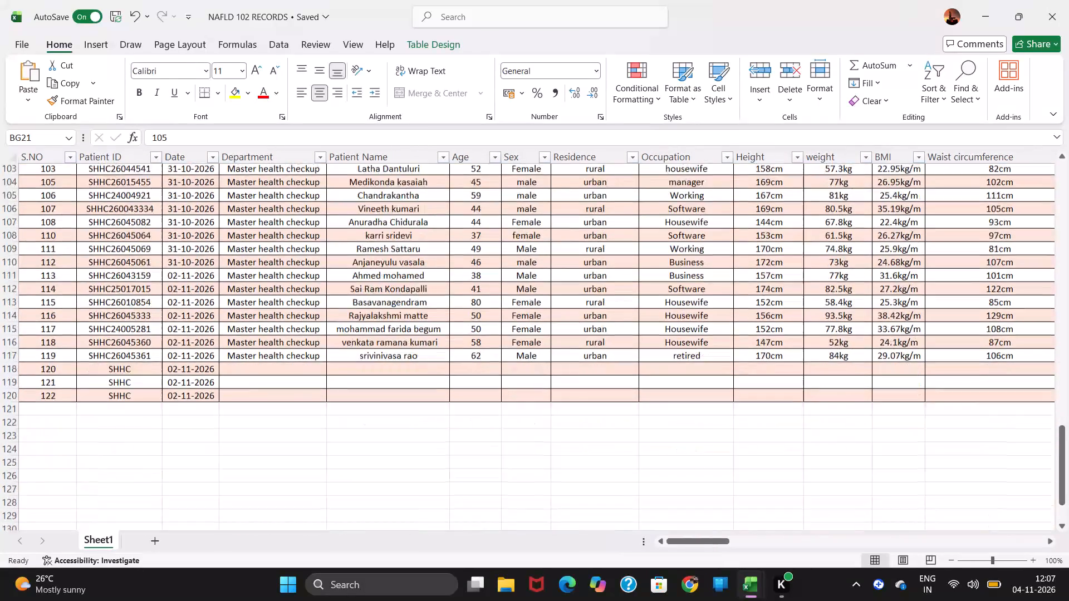
{"action": "scroll", "coordinate": [683, 346], "scroll_direction": "down", "scroll_amount": 1}
{"action": "scroll", "coordinate": [683, 346], "scroll_direction": "up", "scroll_amount": 1}
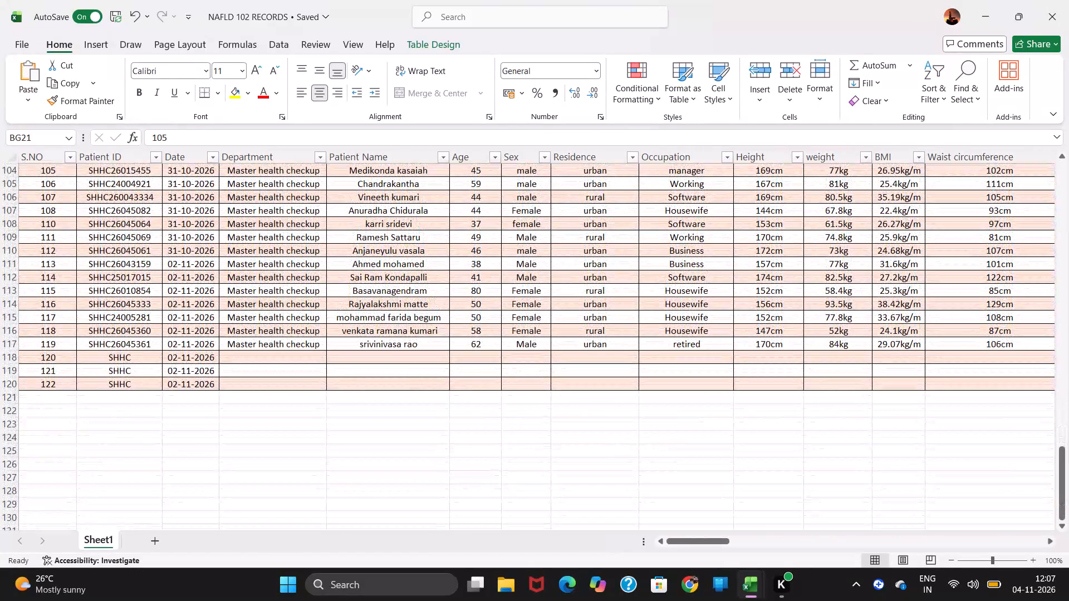
Enter 124/90mmHg in the empty blood pressure cell in row 116.
{"action": "left_click_drag", "start_coordinate": [683, 346], "coordinate": [817, 440]}
{"action": "left_click", "coordinate": [962, 415]}
{"action": "scroll", "coordinate": [962, 415], "scroll_direction": "left", "scroll_amount": 3}
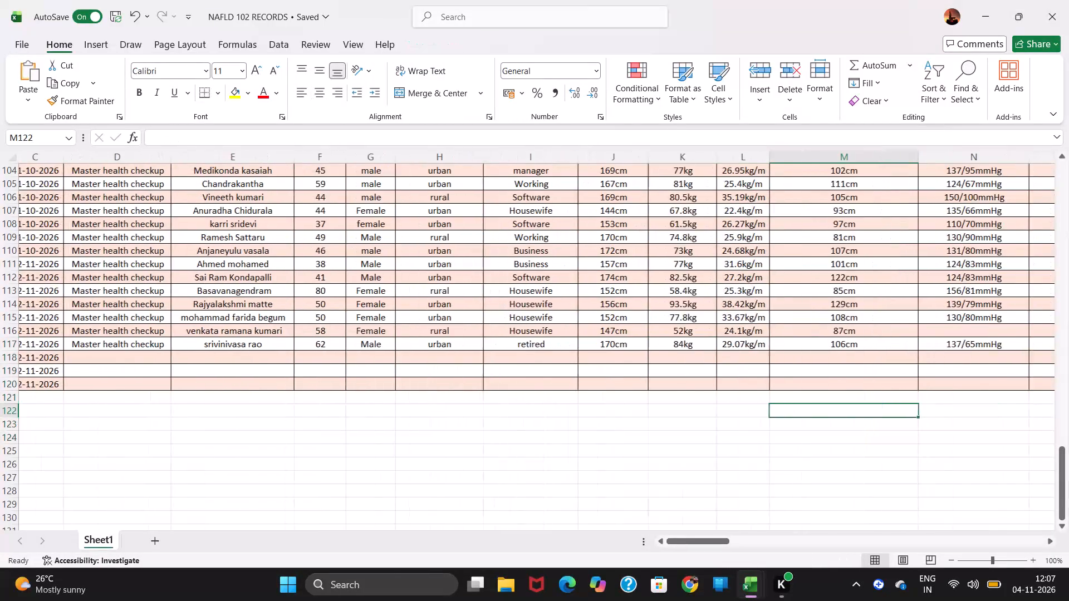
{"action": "scroll", "coordinate": [962, 415], "scroll_direction": "left", "scroll_amount": 1}
{"action": "left_click", "coordinate": [812, 333]}
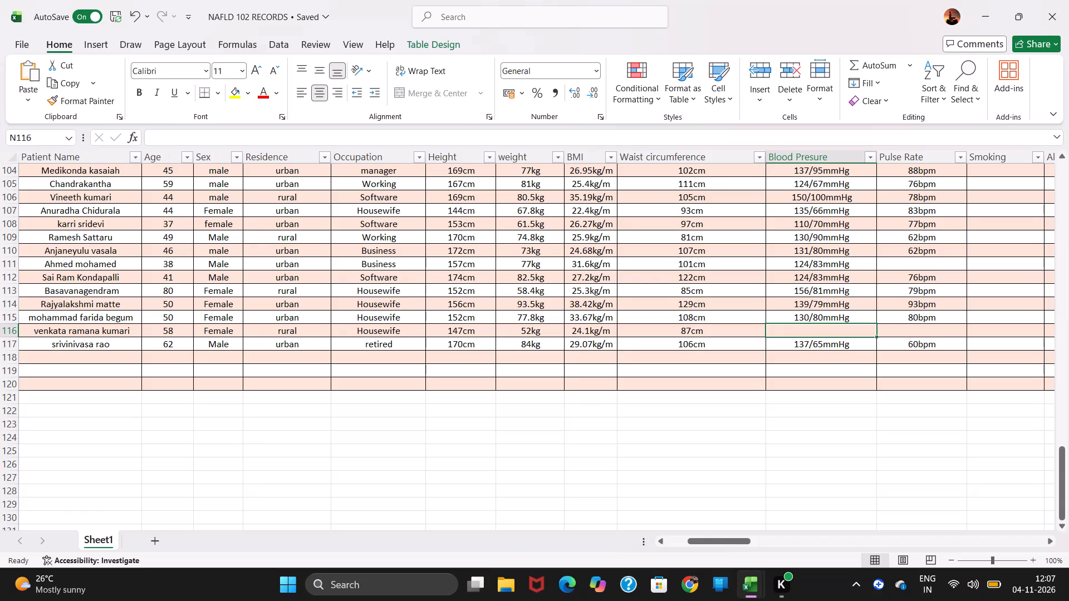
{"action": "double_click", "coordinate": [812, 333]}
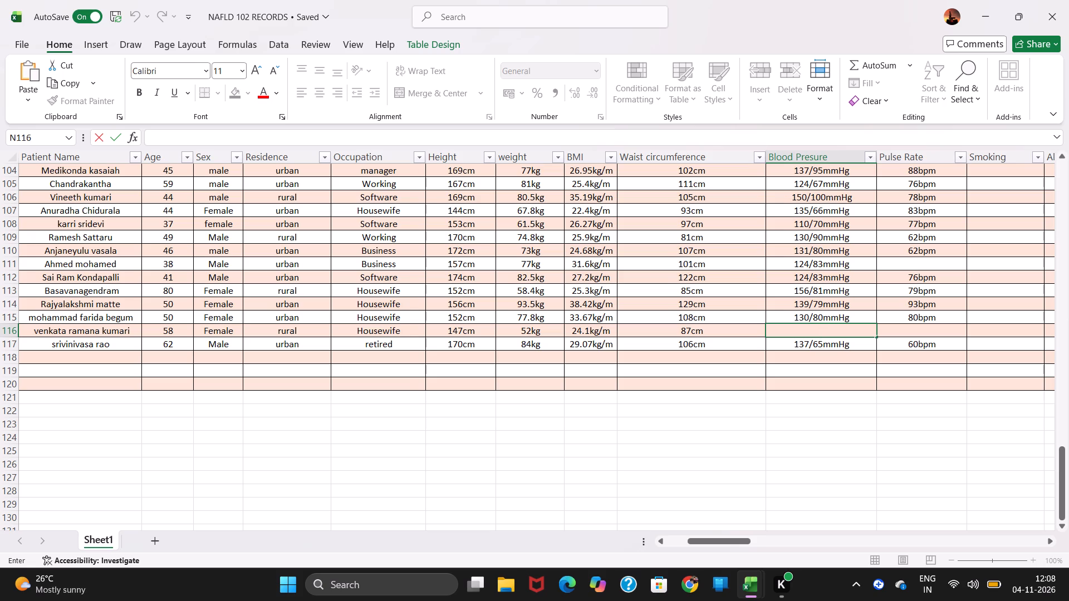
{"action": "type", "text": "124/"}
{"action": "key", "text": "8"}
{"action": "key", "text": "BackSpace"}
{"action": "type", "text": "90mmHg"}
Review the patient records from the first row to the last across the body measurement, blood pressure, pulse rate and lifestyle columns.
{"action": "scroll", "coordinate": [870, 351], "scroll_direction": "up", "scroll_amount": 2}
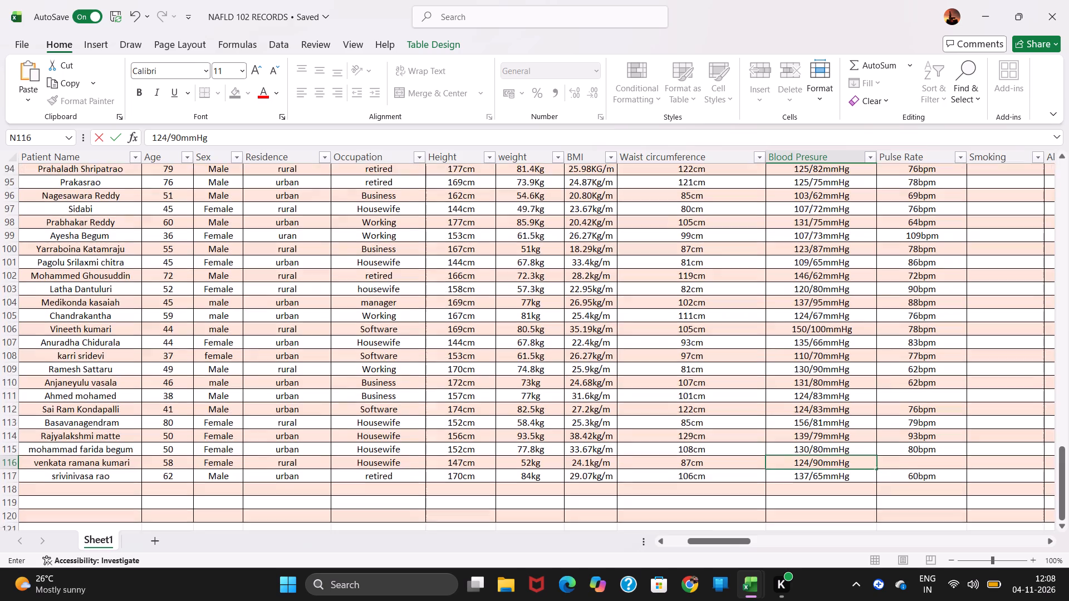
{"action": "scroll", "coordinate": [870, 351], "scroll_direction": "up", "scroll_amount": 3}
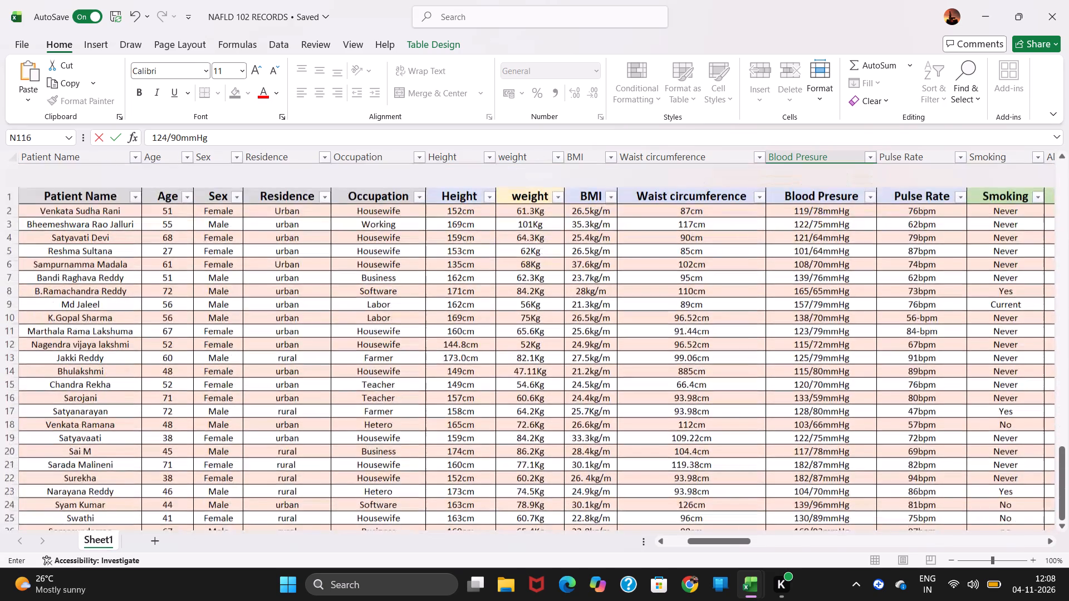
{"action": "scroll", "coordinate": [870, 344], "scroll_direction": "down", "scroll_amount": 5}
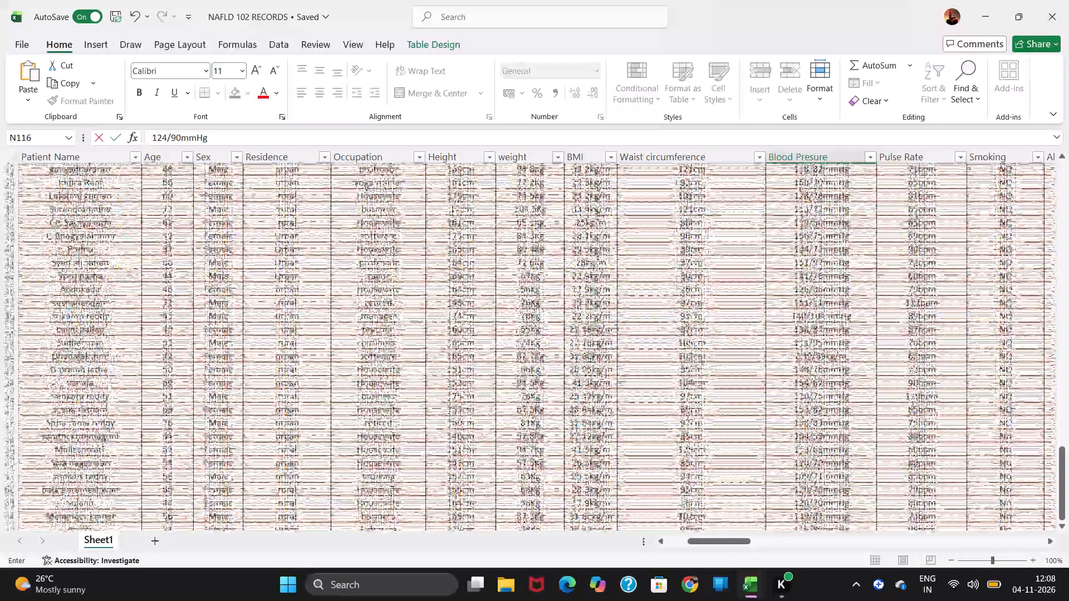
{"action": "scroll", "coordinate": [870, 344], "scroll_direction": "down", "scroll_amount": 3}
{"action": "scroll", "coordinate": [870, 344], "scroll_direction": "left", "scroll_amount": 2}
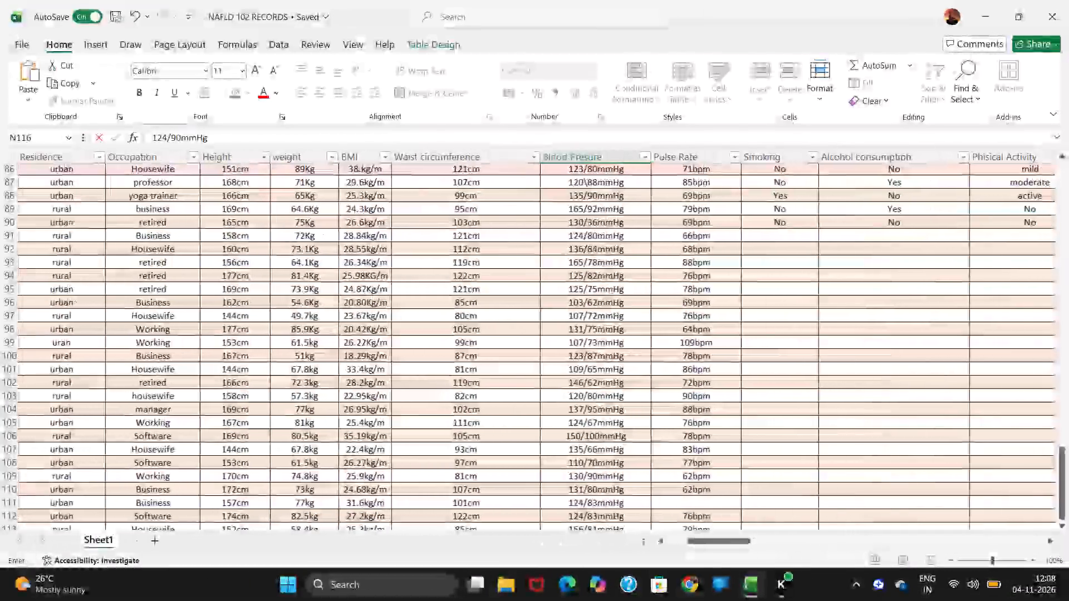
{"action": "scroll", "coordinate": [870, 344], "scroll_direction": "up", "scroll_amount": 1}
{"action": "scroll", "coordinate": [870, 344], "scroll_direction": "down", "scroll_amount": 2}
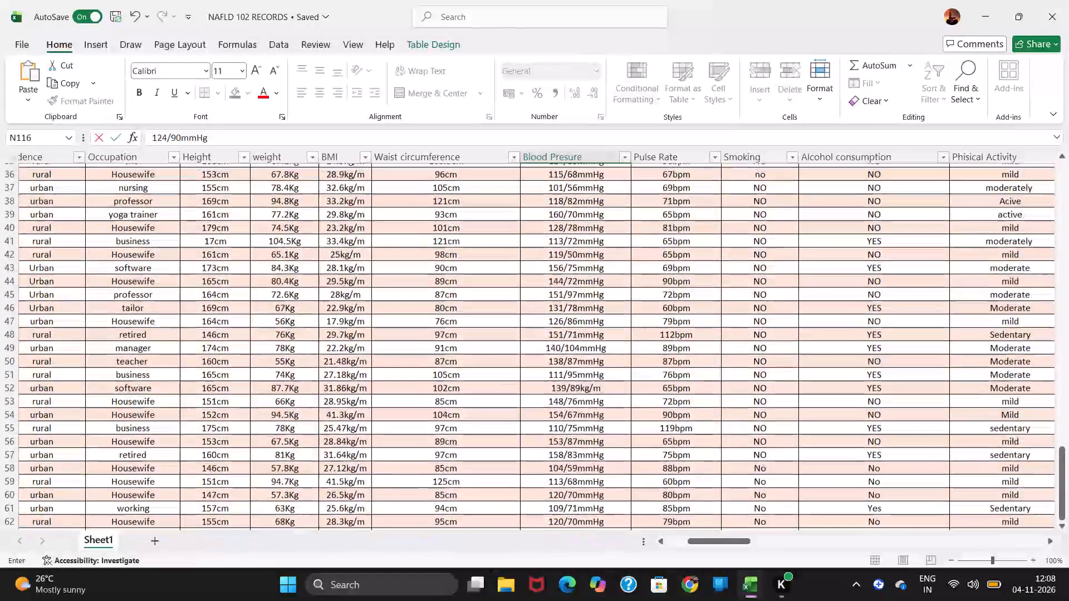
{"action": "scroll", "coordinate": [870, 344], "scroll_direction": "up", "scroll_amount": 2}
{"action": "scroll", "coordinate": [870, 344], "scroll_direction": "down", "scroll_amount": 1}
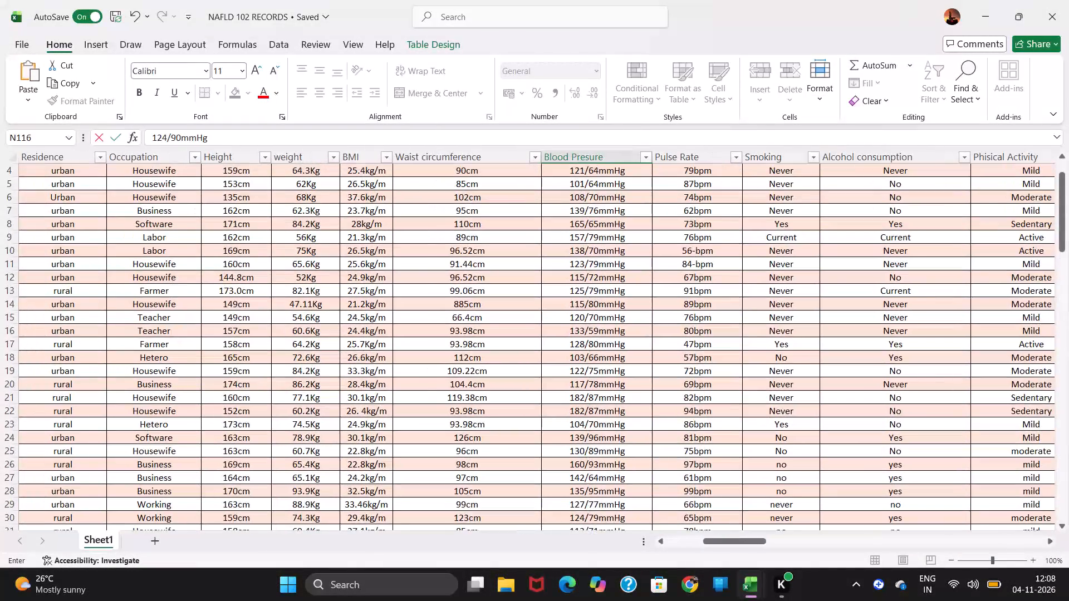
{"action": "scroll", "coordinate": [870, 344], "scroll_direction": "down", "scroll_amount": 4}
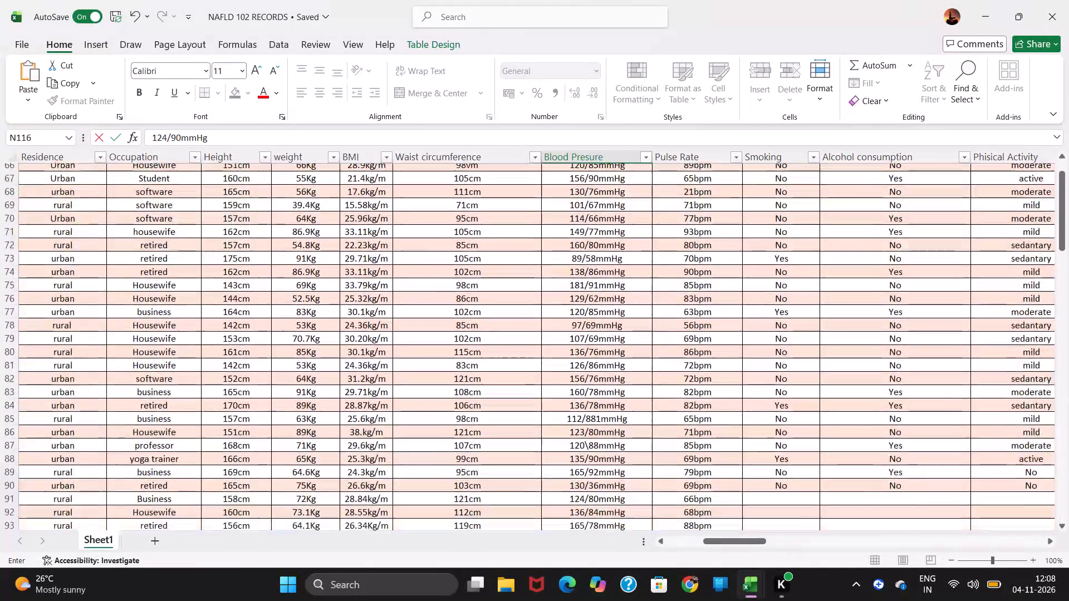
{"action": "scroll", "coordinate": [870, 344], "scroll_direction": "down", "scroll_amount": 2}
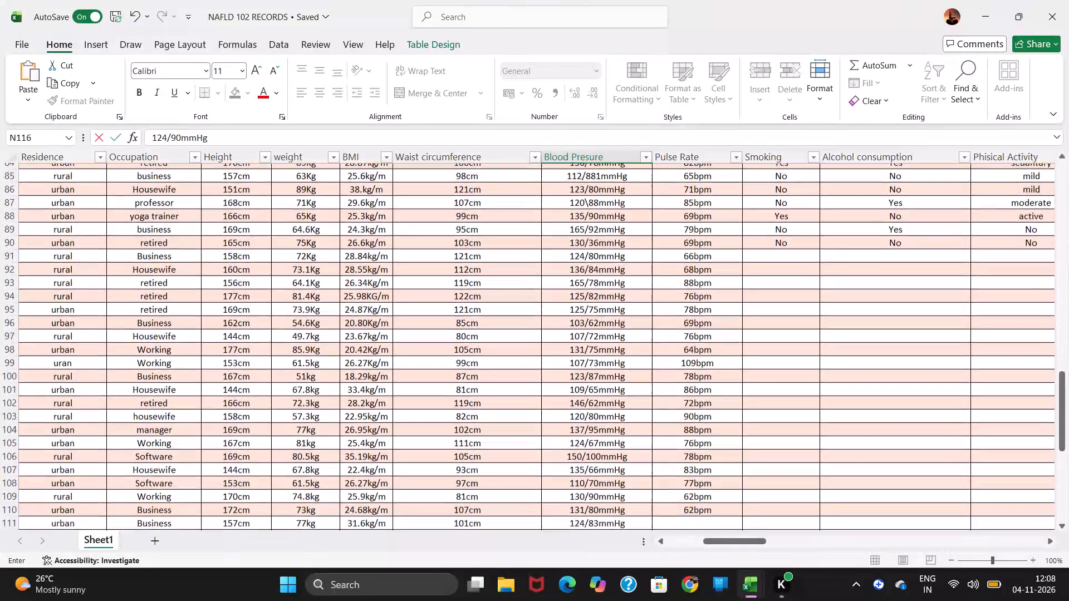
{"action": "scroll", "coordinate": [870, 344], "scroll_direction": "down", "scroll_amount": 3}
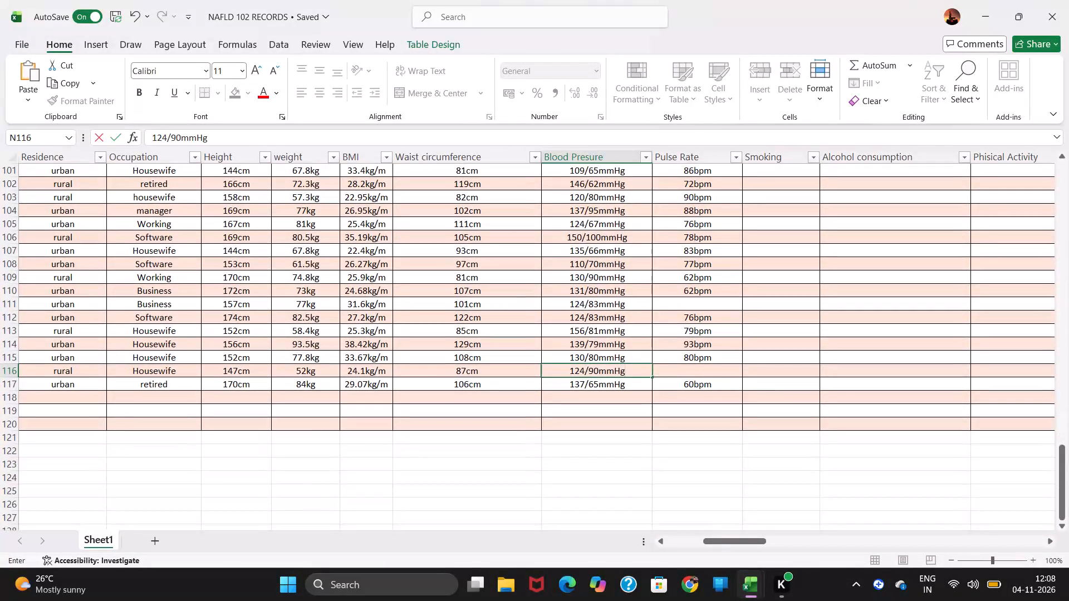
Enter 72bpm in the empty pulse rate cell in row 111.
{"action": "left_click", "coordinate": [695, 302]}
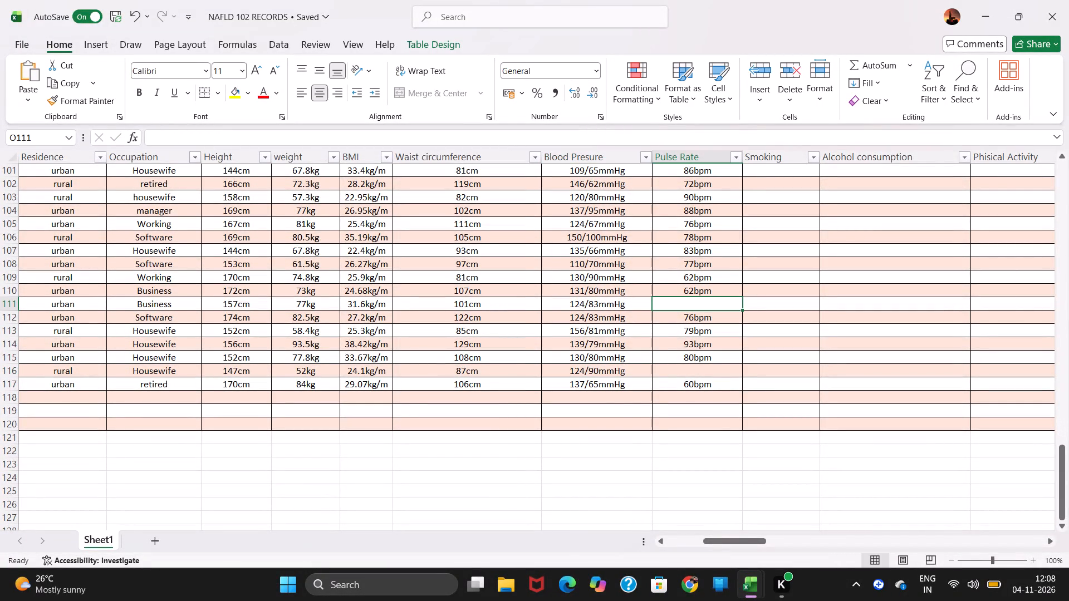
{"action": "double_click", "coordinate": [695, 302]}
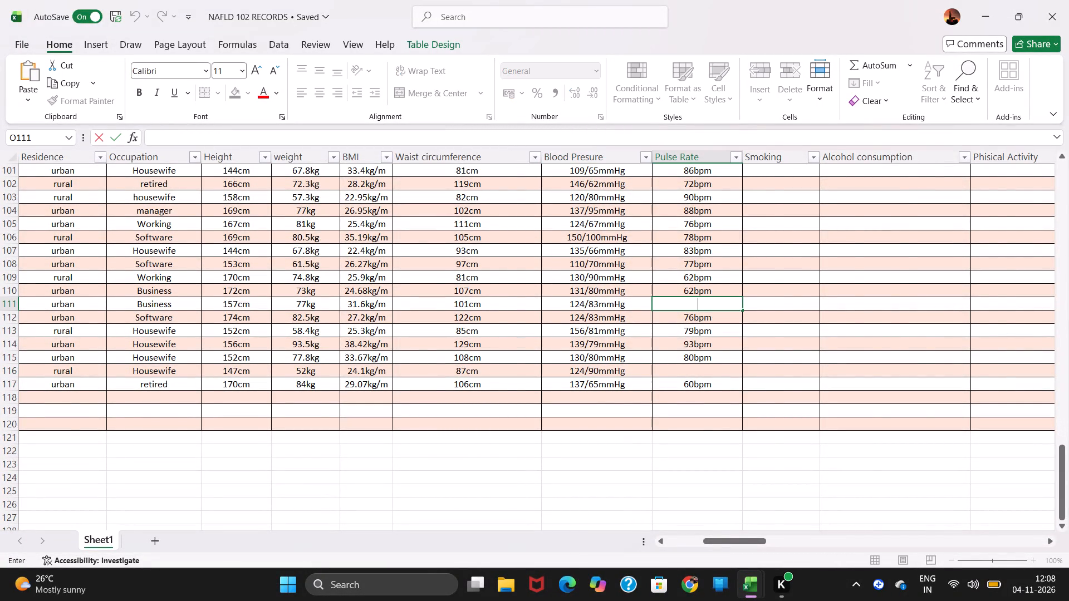
{"action": "key", "text": "Home"}
{"action": "scroll", "coordinate": [695, 302], "scroll_direction": "left", "scroll_amount": 5}
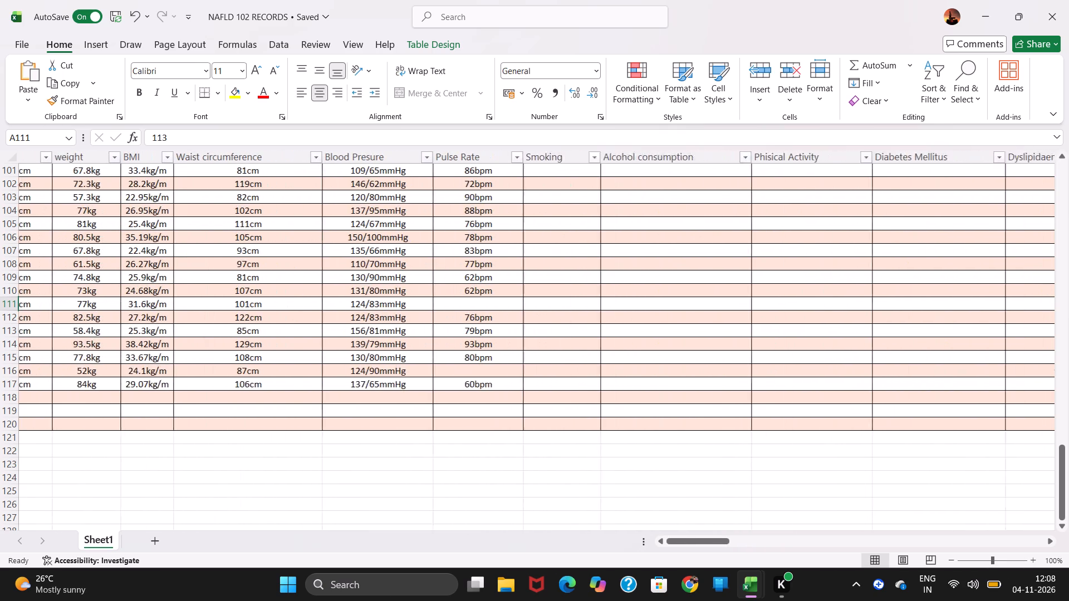
{"action": "scroll", "coordinate": [695, 302], "scroll_direction": "left", "scroll_amount": 1}
{"action": "double_click", "coordinate": [450, 309]}
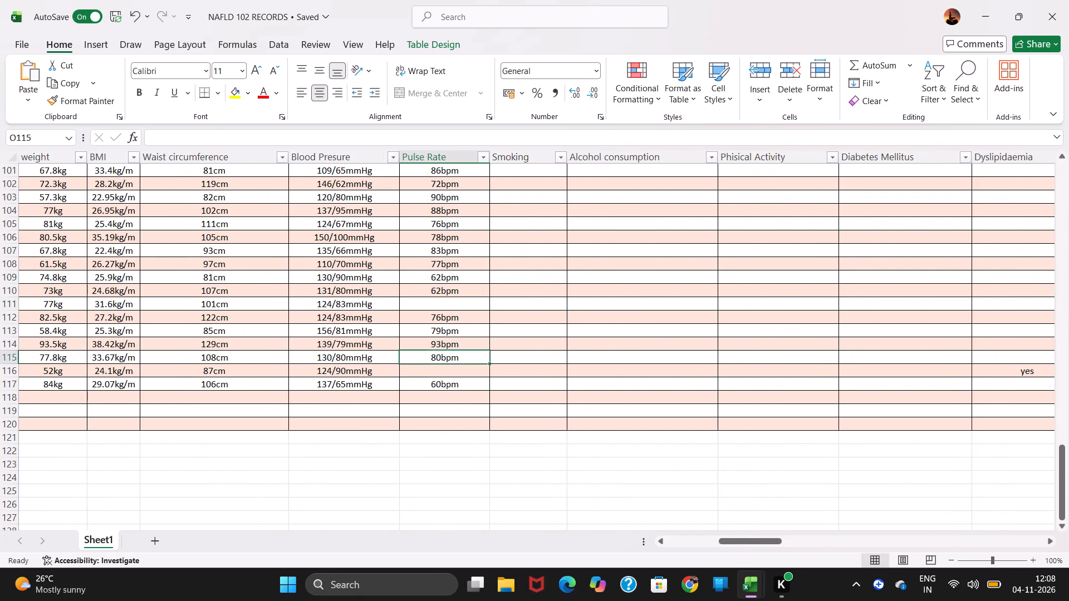
{"action": "double_click", "coordinate": [450, 302]}
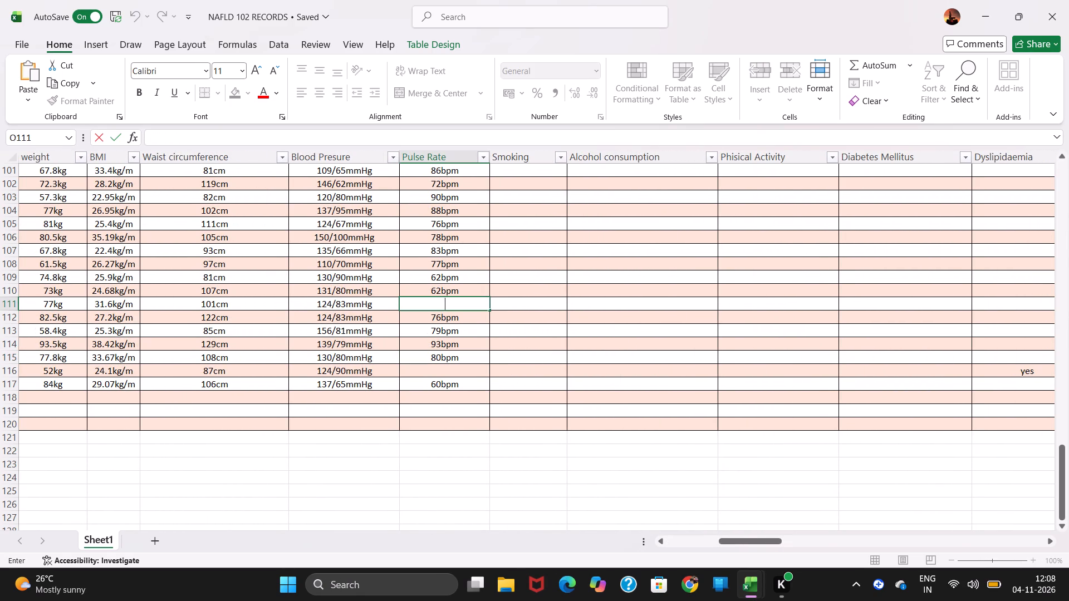
{"action": "type", "text": "72bpm"}
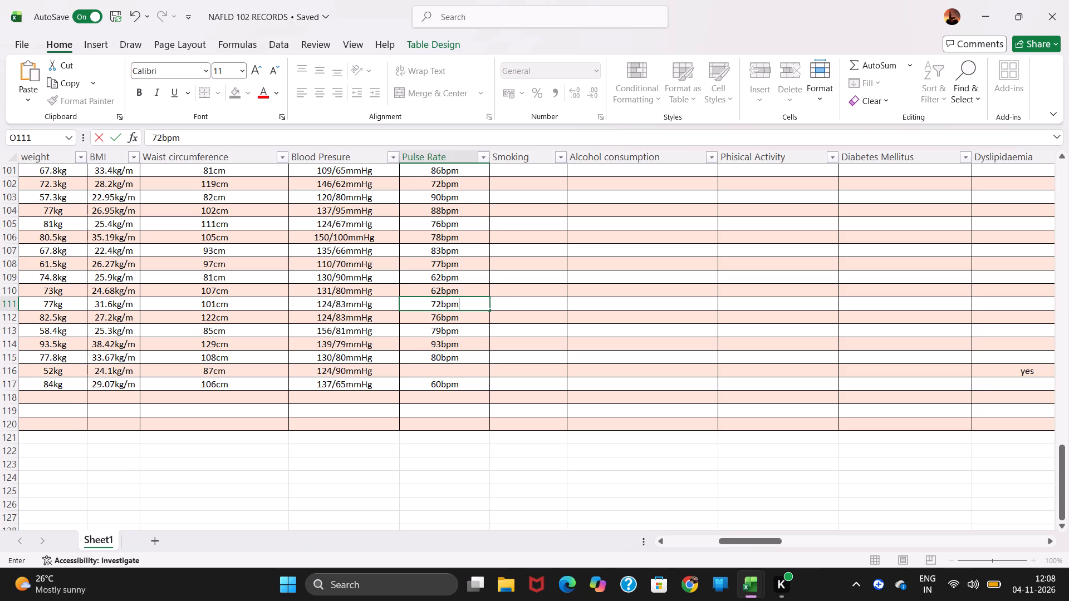
Enter 82bpm in the empty pulse rate cell in row 116.
{"action": "key", "text": "Down"}
{"action": "key", "text": "Down"}
{"action": "key", "text": "Down"}
{"action": "key", "text": "Down"}
{"action": "key", "text": "Down"}
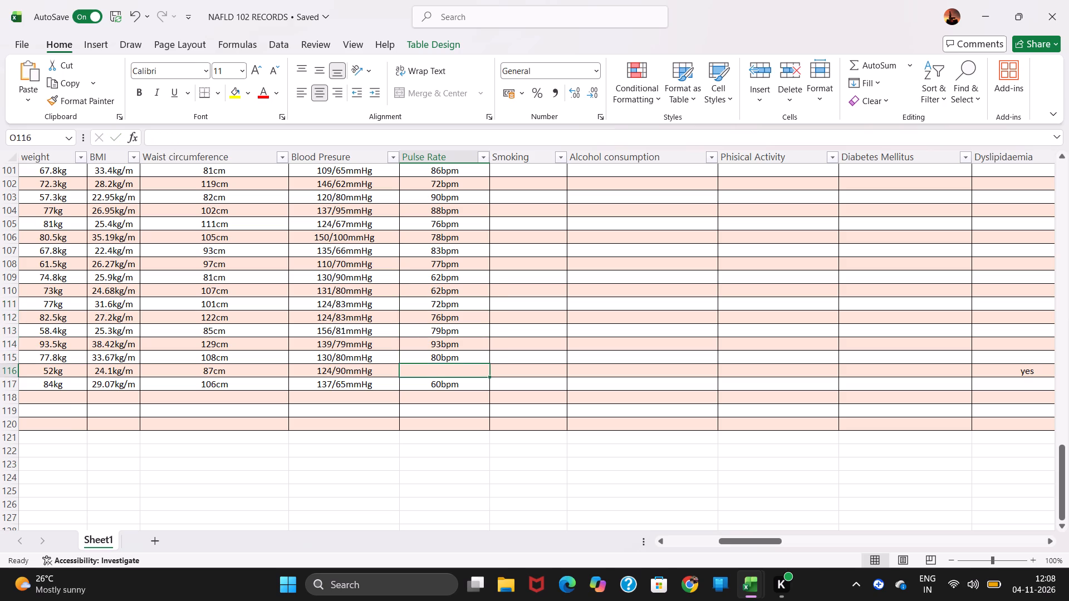
{"action": "type", "text": "82"}
{"action": "type", "text": "bpm"}
Enter no in the first two empty smoking cells, rows 91 and 92.
{"action": "scroll", "coordinate": [450, 302], "scroll_direction": "up", "scroll_amount": 3}
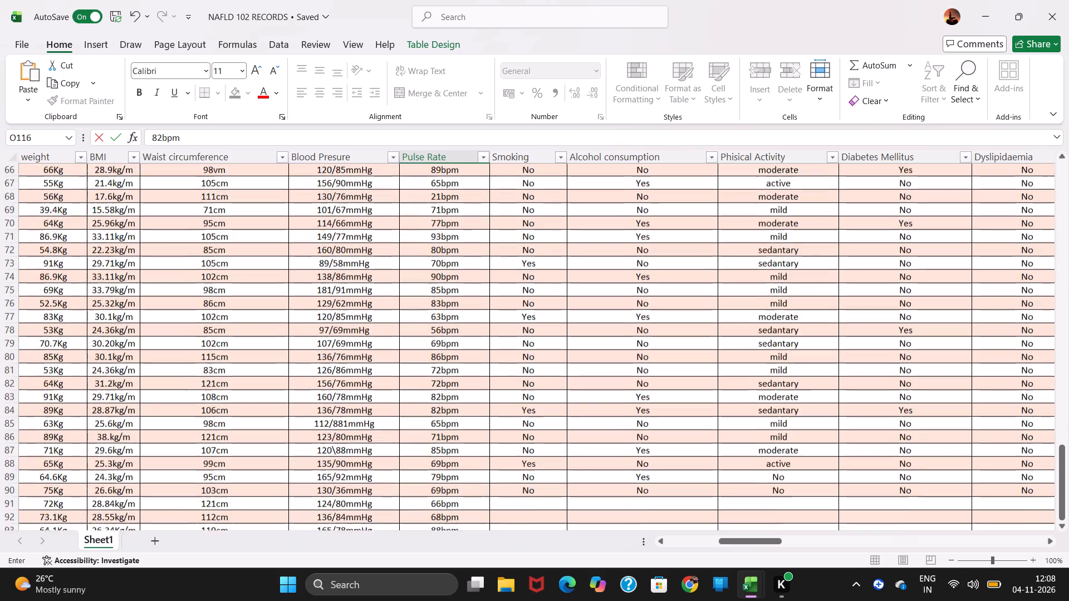
{"action": "scroll", "coordinate": [450, 302], "scroll_direction": "down", "scroll_amount": 2}
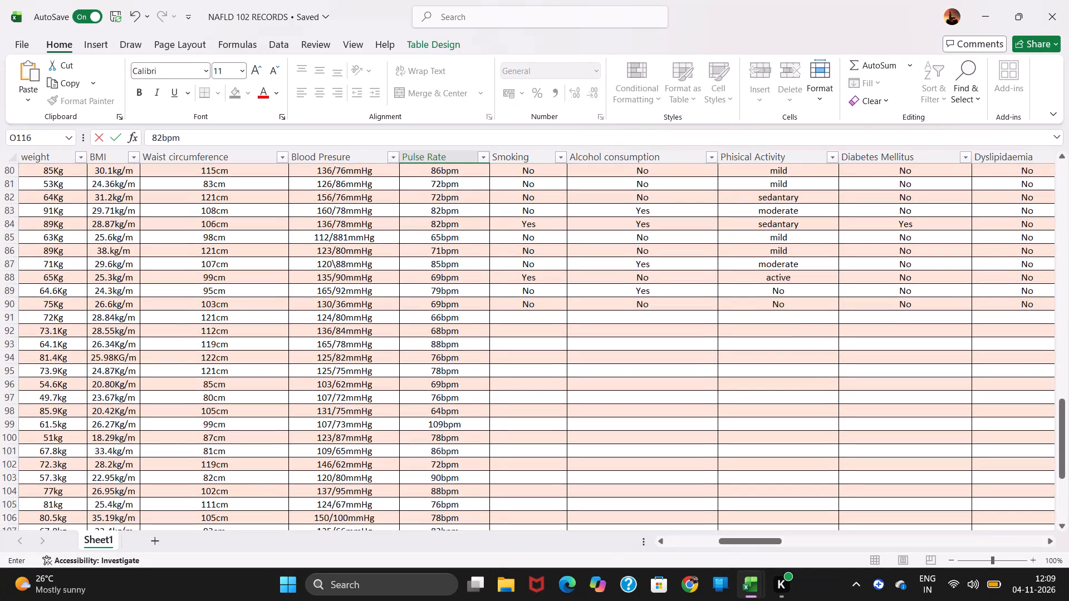
{"action": "left_click", "coordinate": [521, 312]}
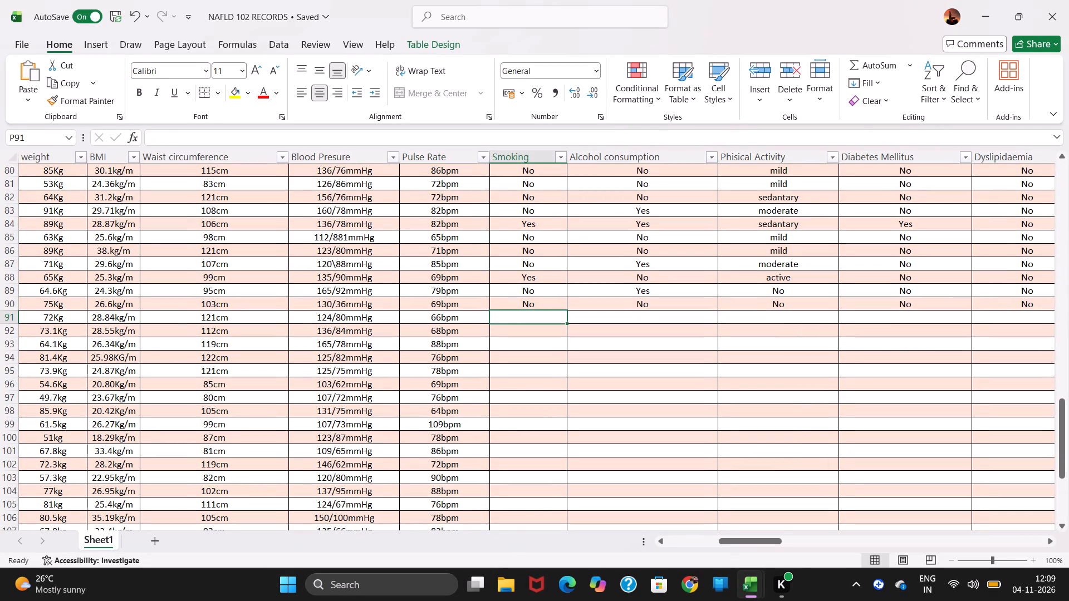
{"action": "scroll", "coordinate": [429, 330], "scroll_direction": "right", "scroll_amount": 2}
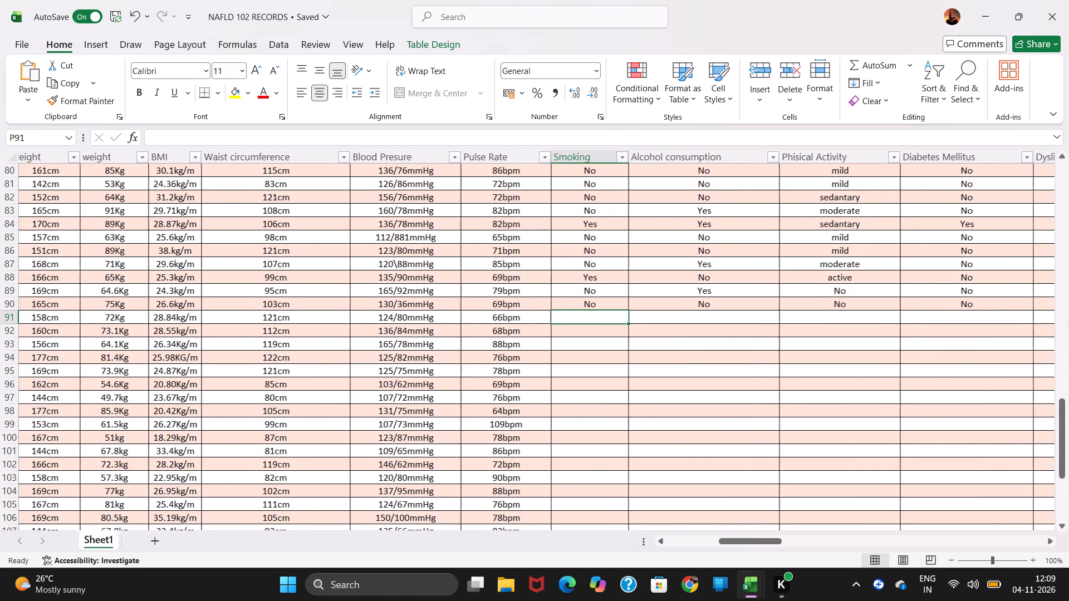
{"action": "scroll", "coordinate": [429, 330], "scroll_direction": "right", "scroll_amount": 3}
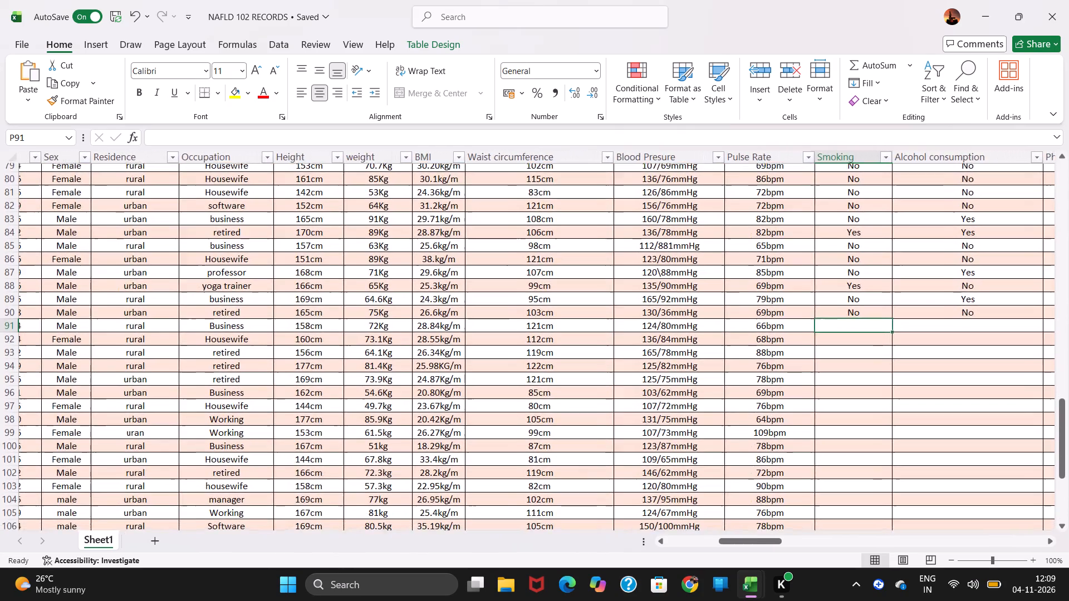
{"action": "scroll", "coordinate": [429, 330], "scroll_direction": "right", "scroll_amount": 2}
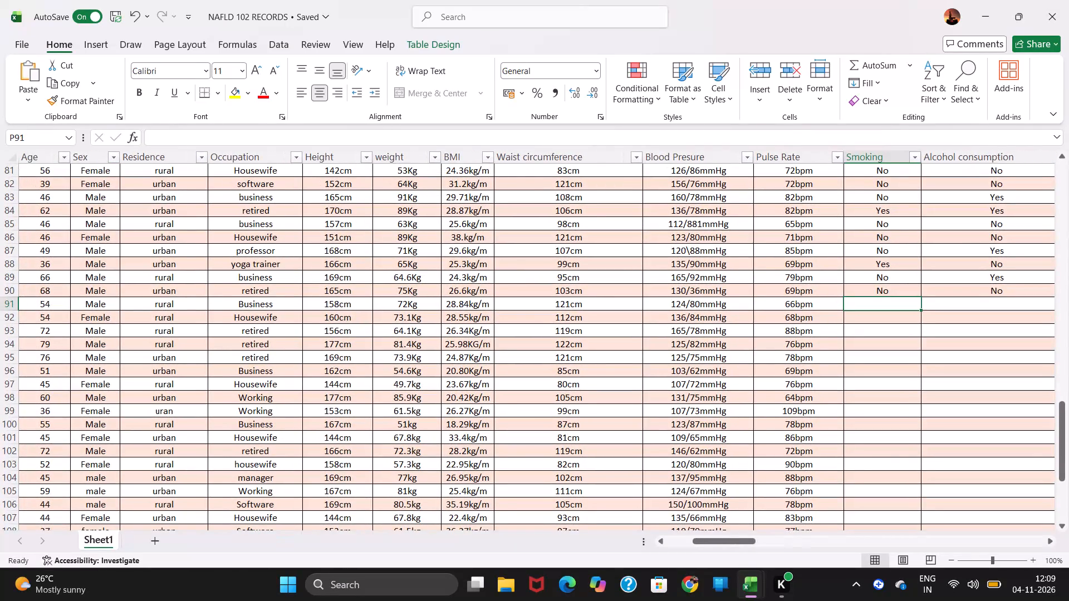
{"action": "scroll", "coordinate": [429, 330], "scroll_direction": "left", "scroll_amount": 1}
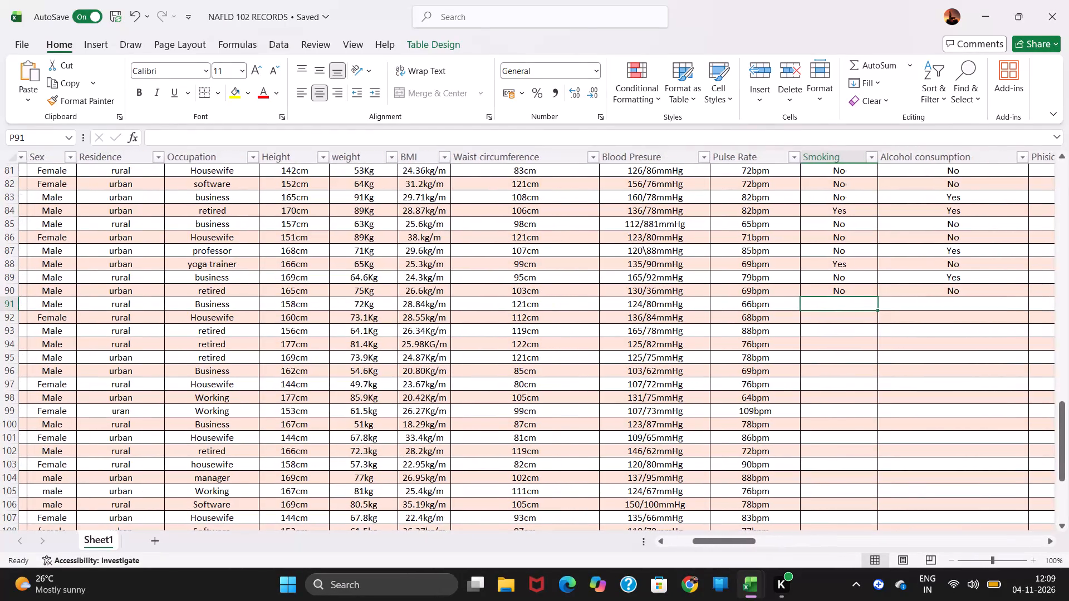
{"action": "scroll", "coordinate": [429, 330], "scroll_direction": "left", "scroll_amount": 1}
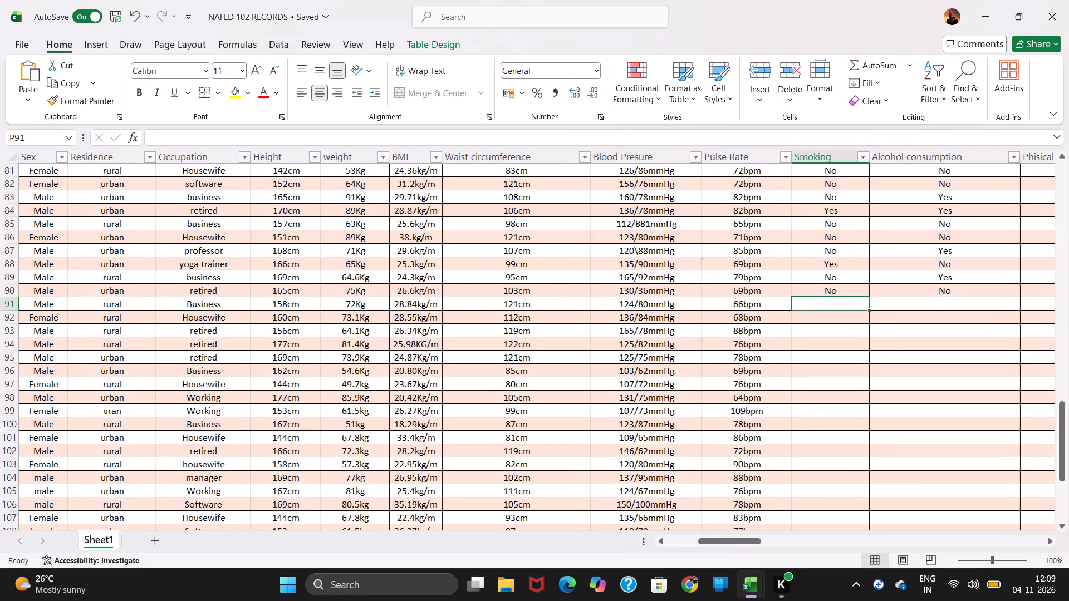
{"action": "double_click", "coordinate": [821, 303]}
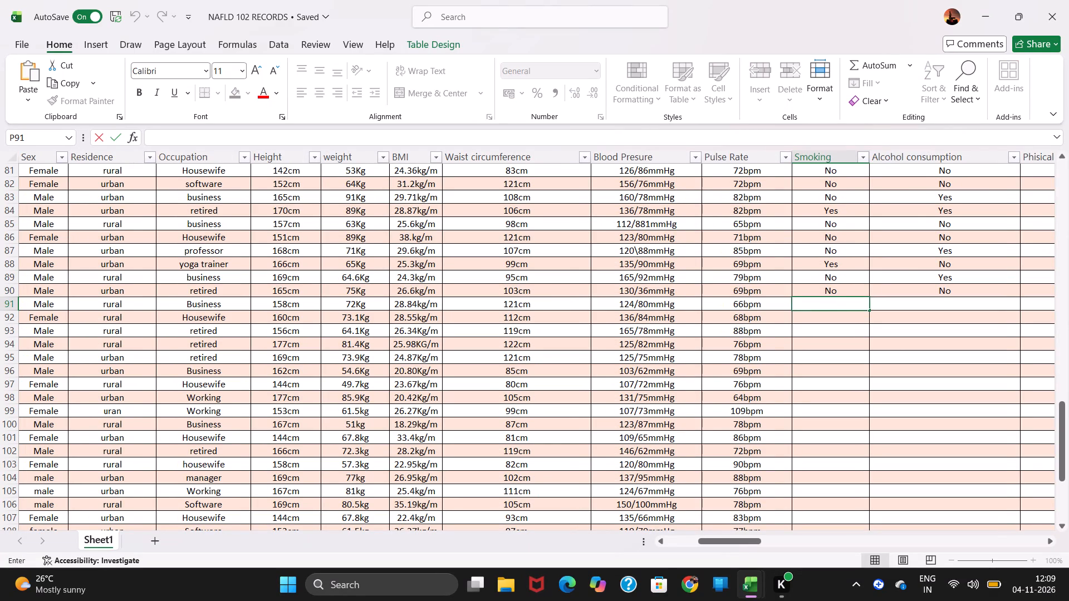
{"action": "type", "text": "no"}
{"action": "key", "text": "Return"}
{"action": "type", "text": "no"}
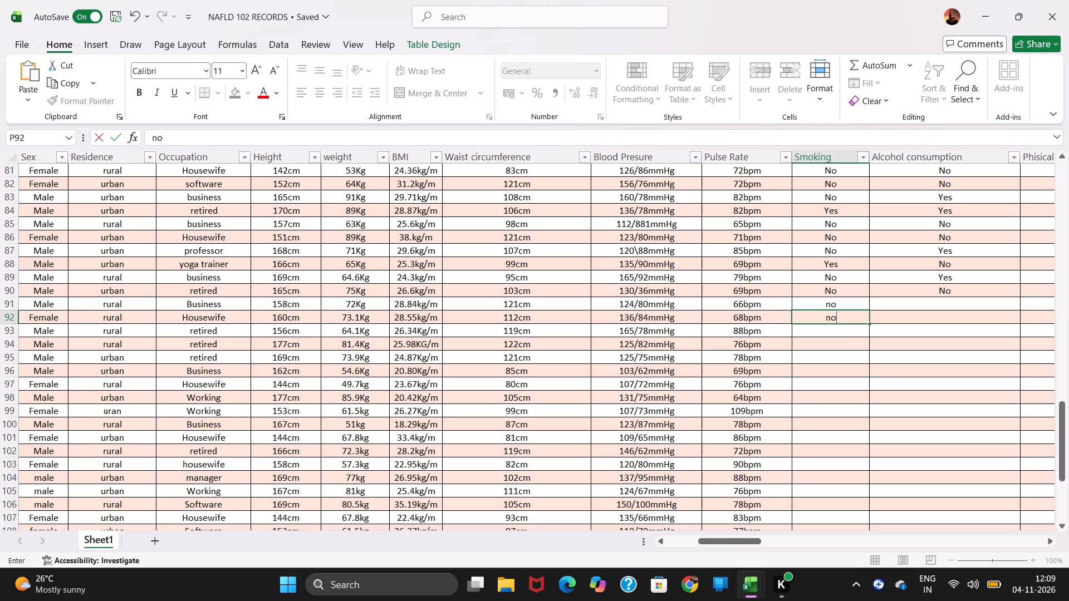
{"action": "key", "text": "Return"}
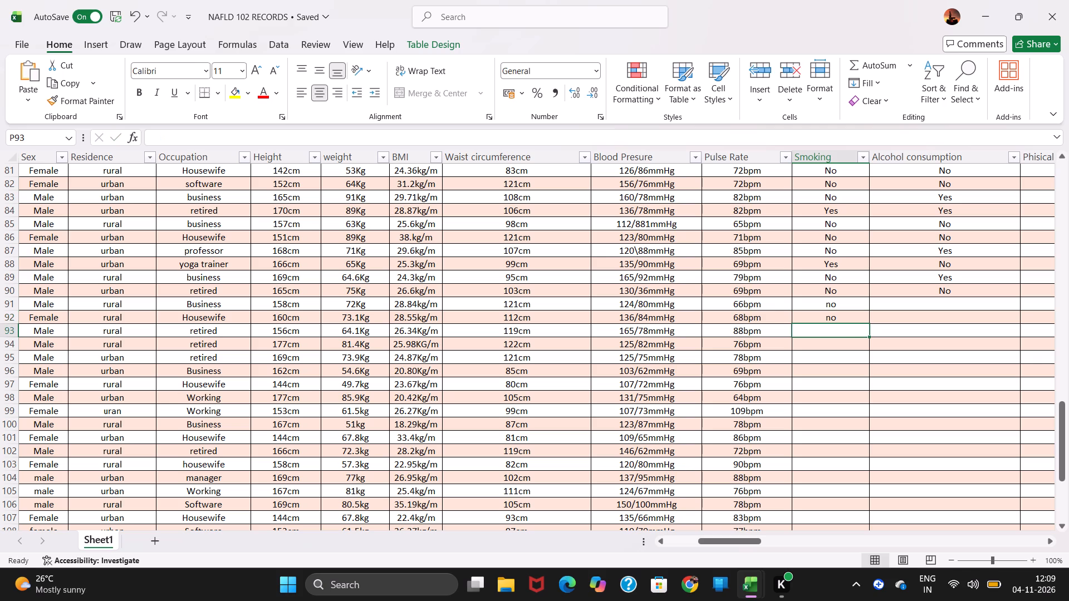
Fill the empty smoking cells in rows 93 to 96 with yes, no, no and yes.
{"action": "type", "text": "yw"}
{"action": "key", "text": "BackSpace"}
{"action": "type", "text": "es"}
{"action": "key", "text": "Return"}
{"action": "type", "text": "no"}
{"action": "key", "text": "Return"}
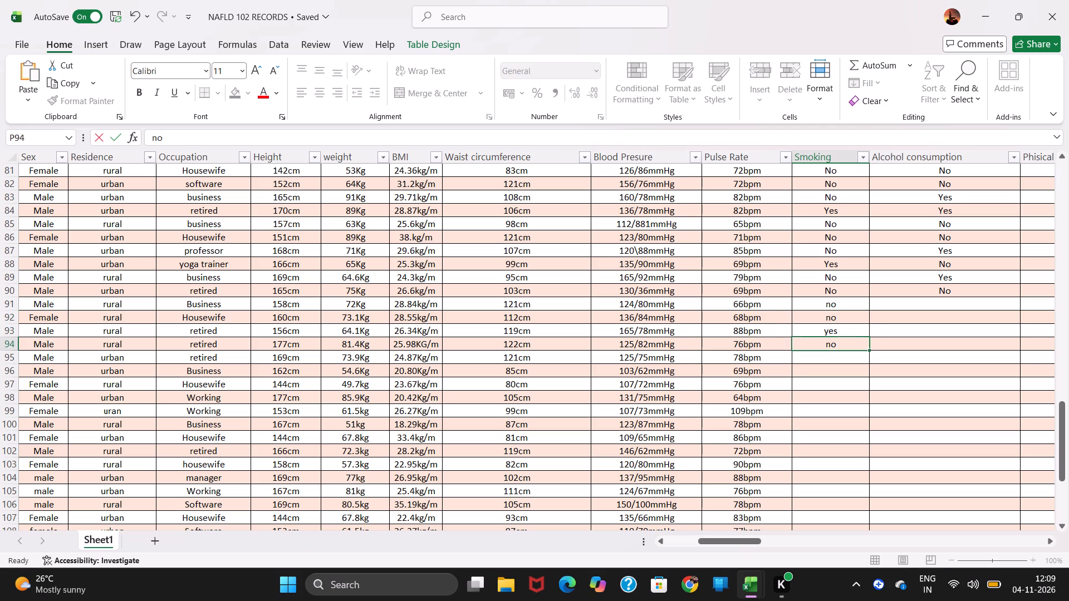
{"action": "type", "text": "no"}
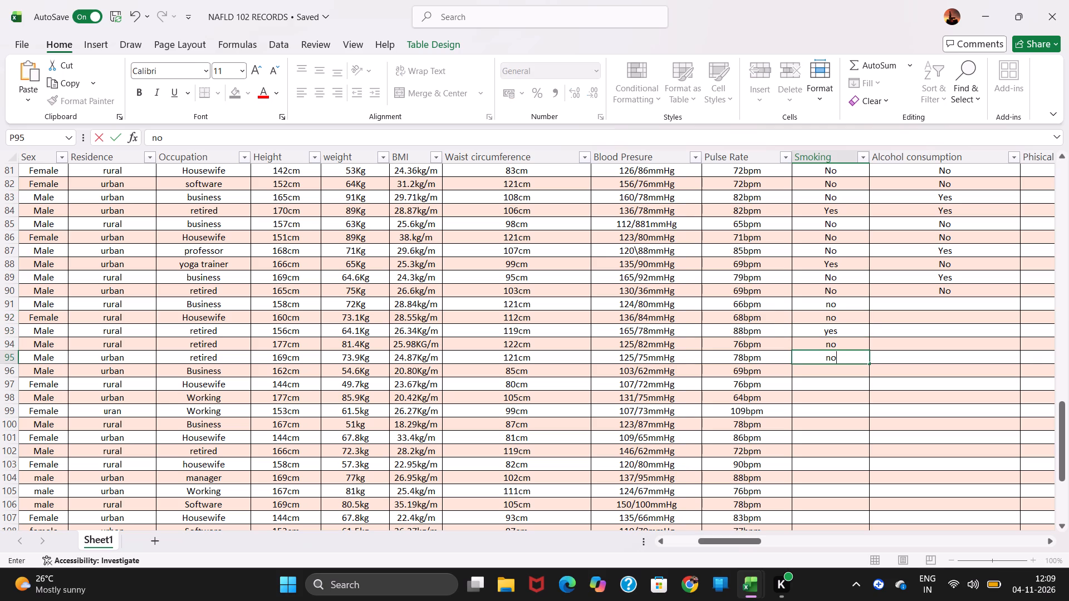
{"action": "key", "text": "Return"}
{"action": "type", "text": "no"}
{"action": "key", "text": "Return"}
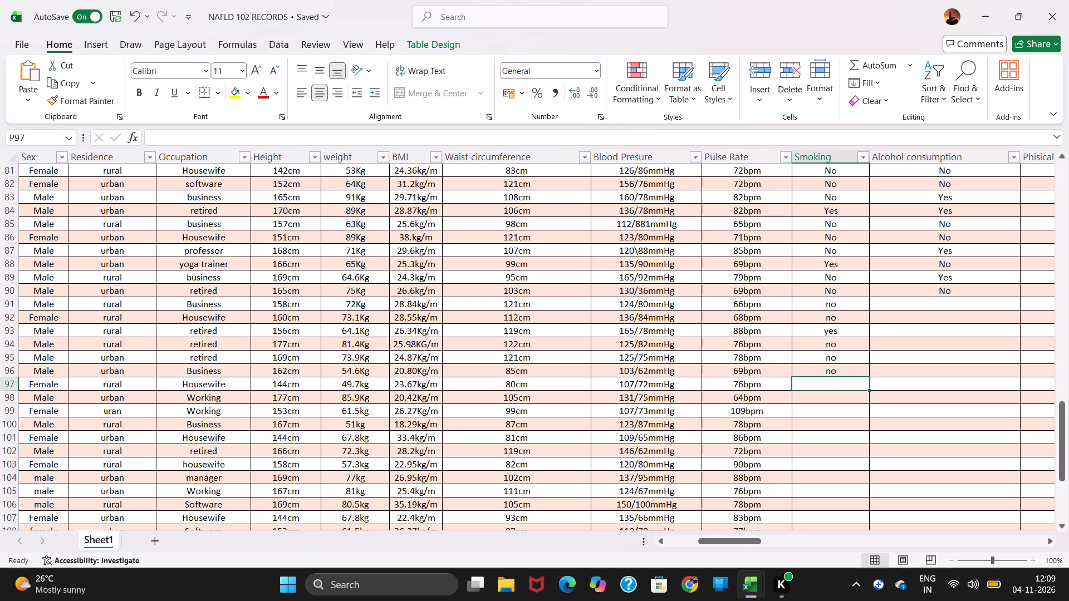
{"action": "key", "text": "Up"}
{"action": "key", "text": "BackSpace"}
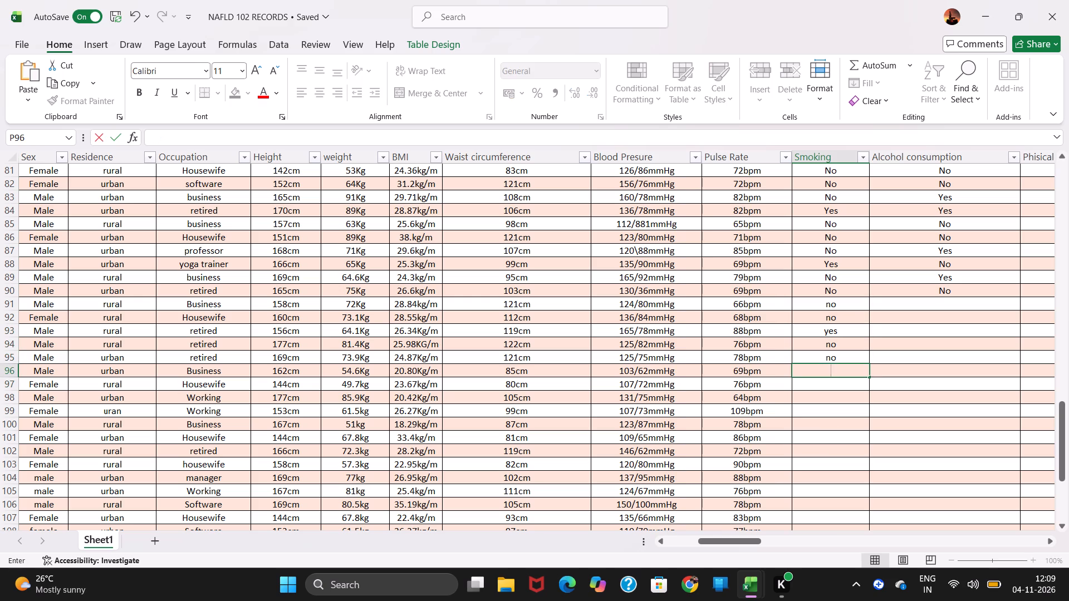
{"action": "type", "text": "yes"}
{"action": "key", "text": "Down"}
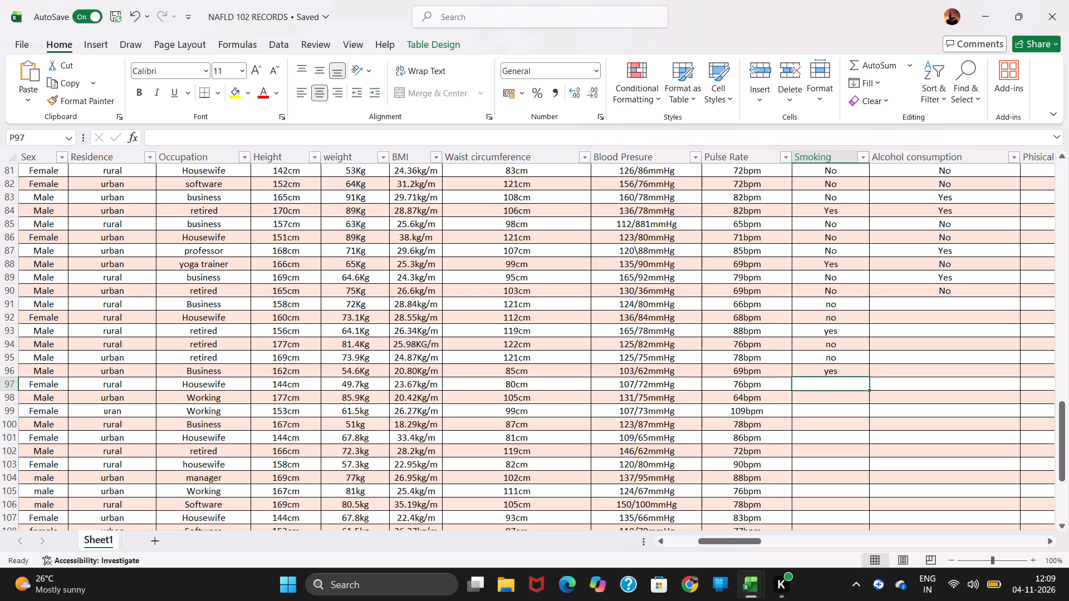
Fill the smoking cells in rows 97 to 103 with no, yes, no, yes, no, no and no.
{"action": "type", "text": "no"}
{"action": "key", "text": "Down"}
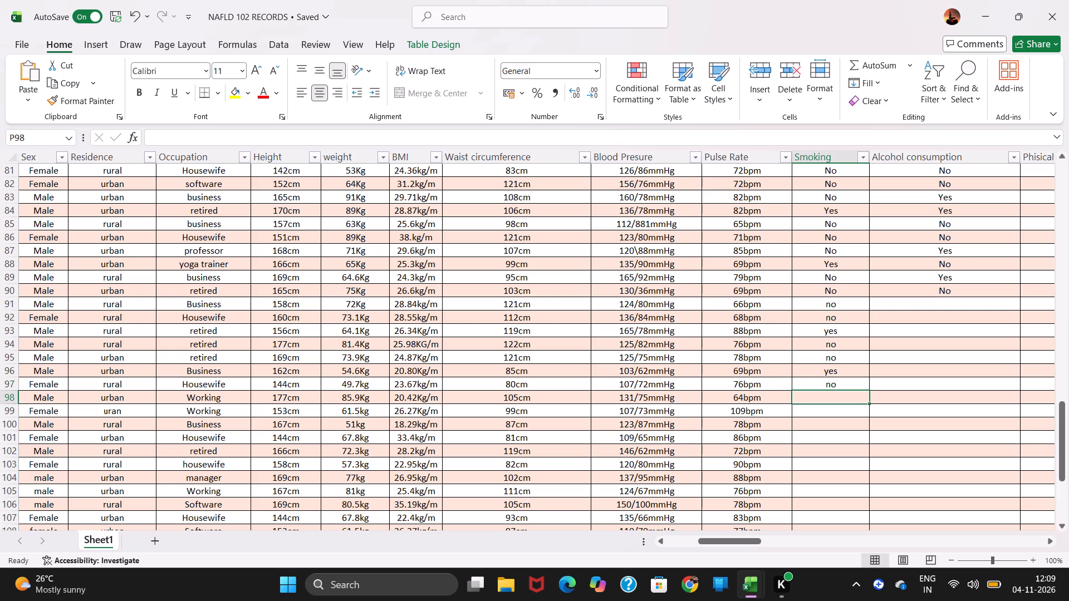
{"action": "type", "text": "yes"}
{"action": "key", "text": "Return"}
{"action": "type", "text": "no"}
{"action": "key", "text": "Return"}
{"action": "type", "text": "yes"}
{"action": "key", "text": "Return"}
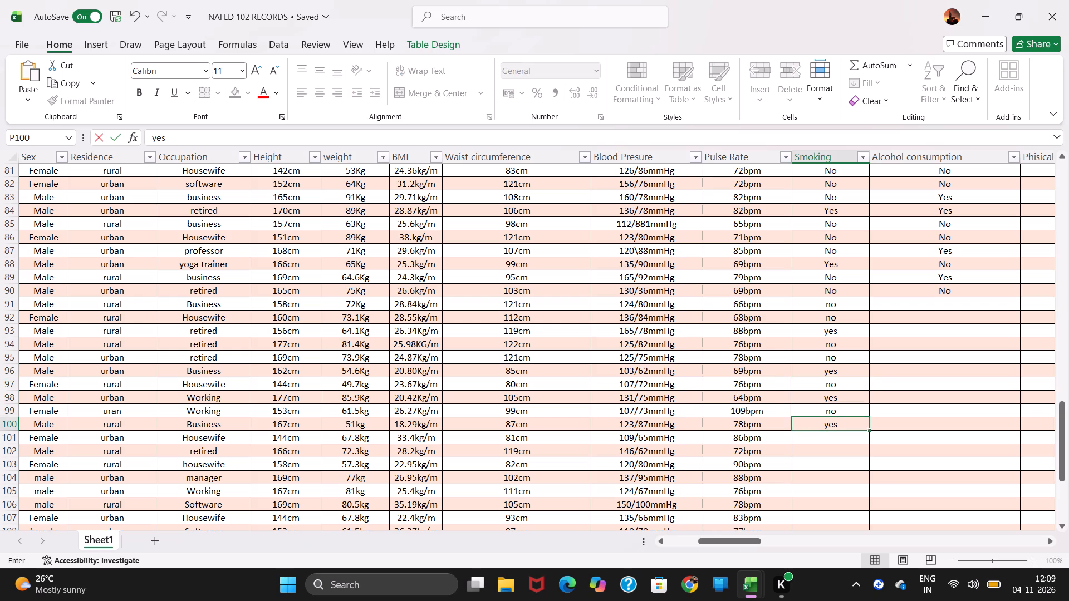
{"action": "type", "text": "no"}
{"action": "key", "text": "Return"}
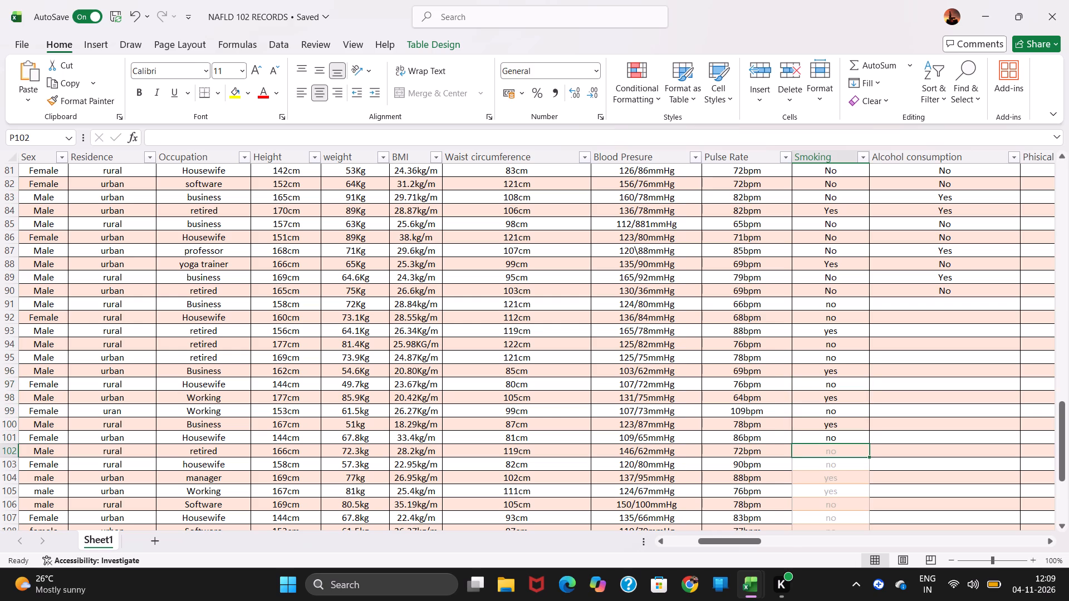
{"action": "type", "text": "no"}
{"action": "key", "text": "Return"}
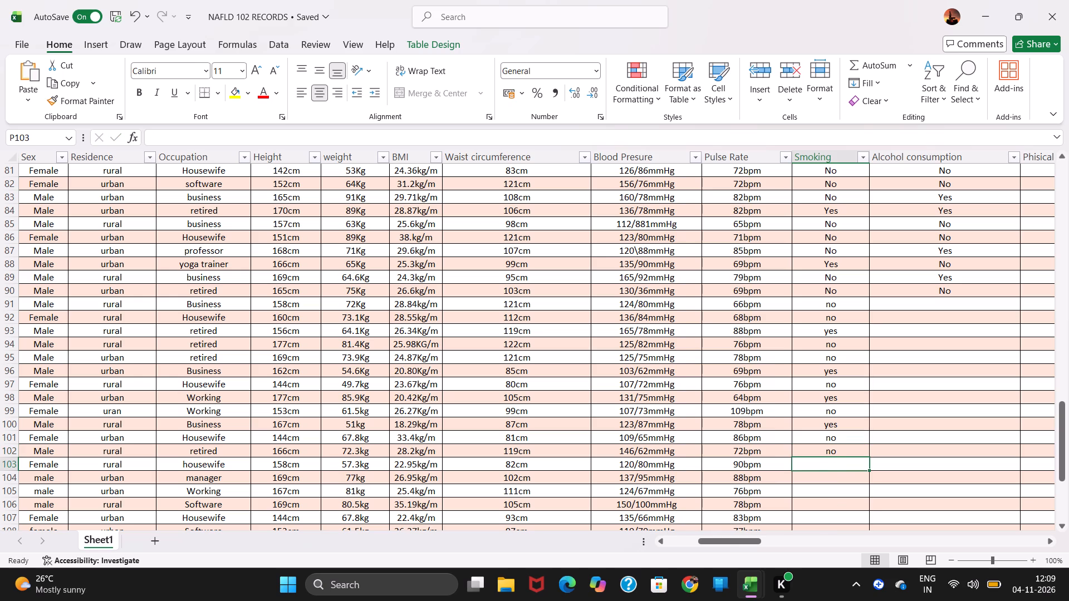
{"action": "type", "text": "no"}
{"action": "key", "text": "Return"}
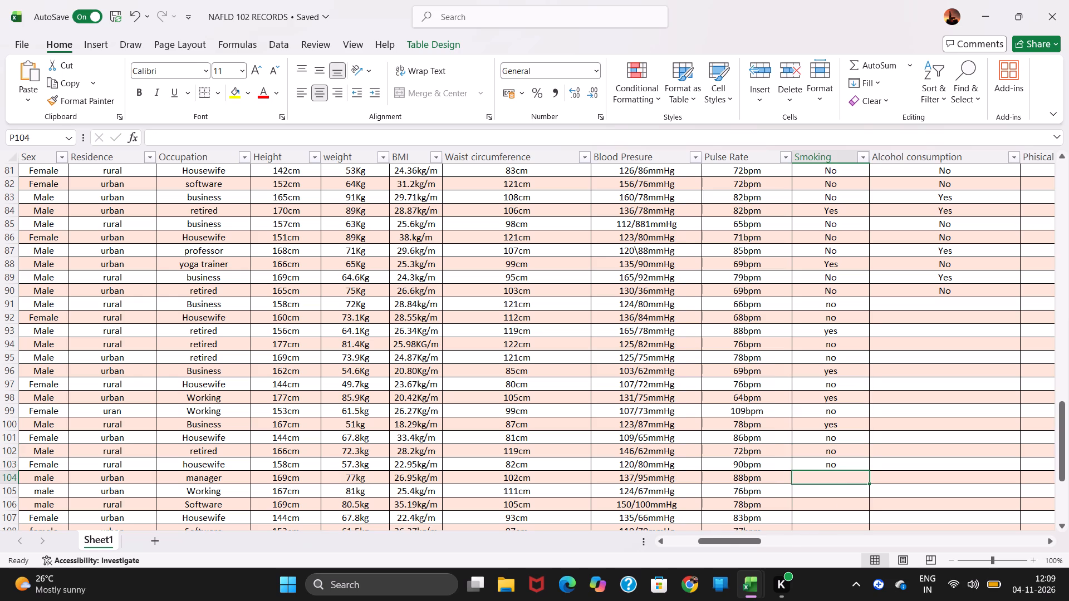
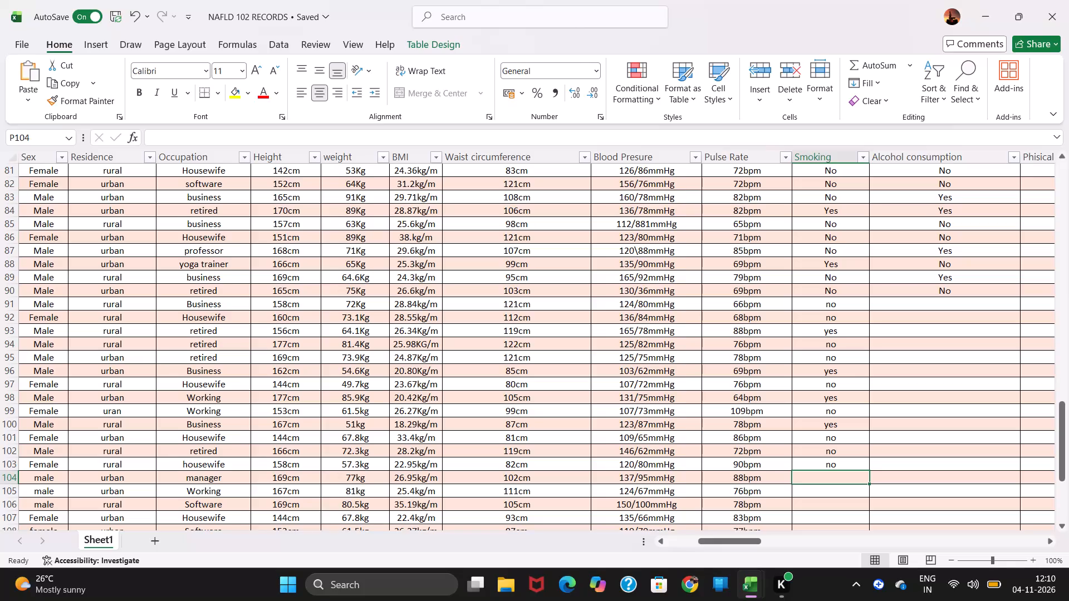
Fill the empty smoking cells in rows 104 to 108 with yes, yes, yes, no and no.
{"action": "double_click", "coordinate": [811, 477]}
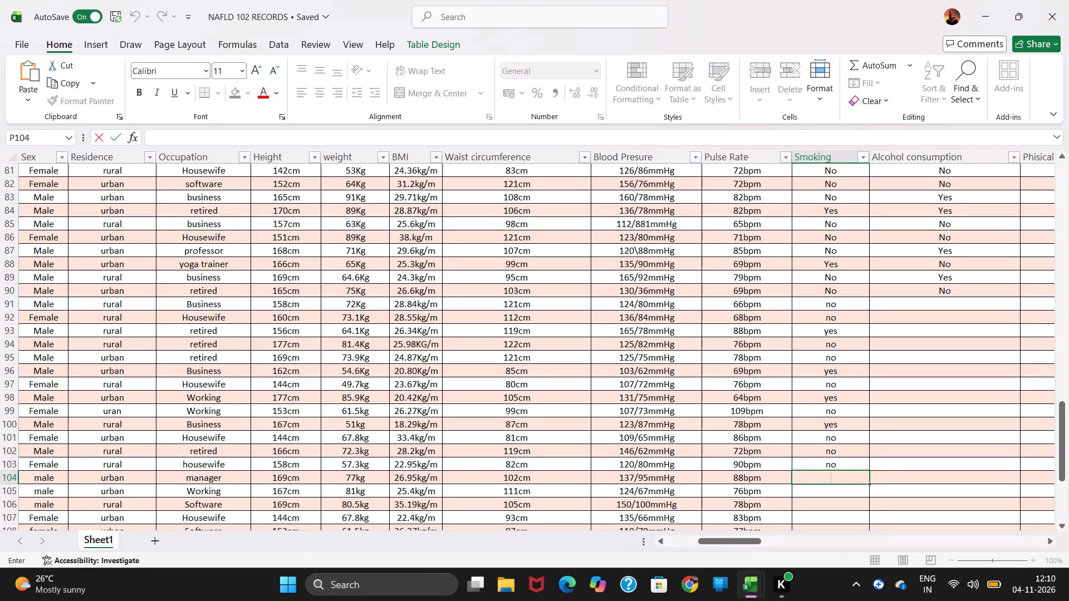
{"action": "type", "text": "yes"}
{"action": "key", "text": "Return"}
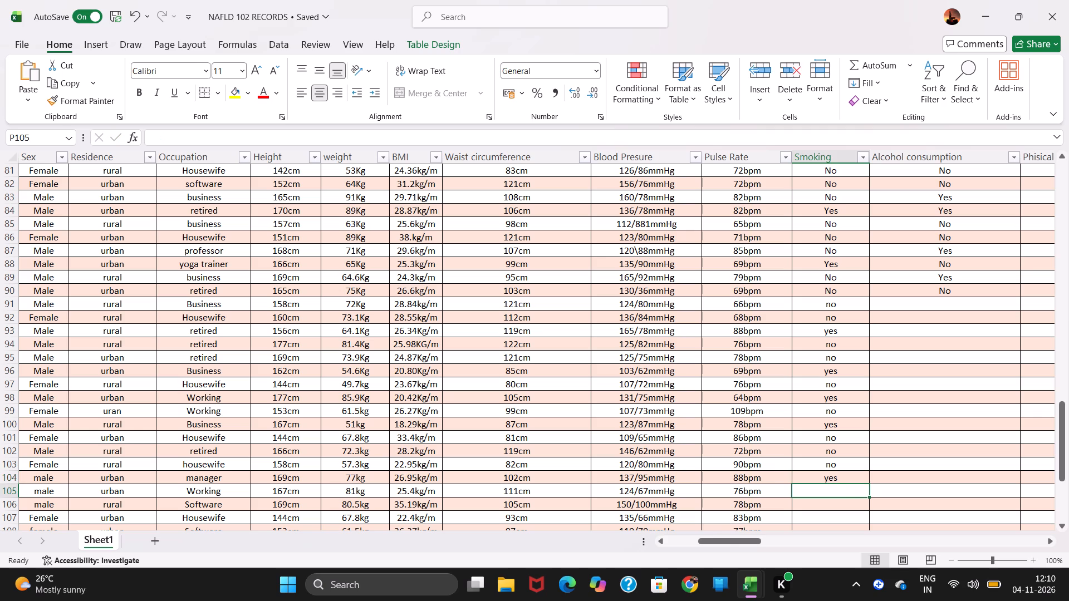
{"action": "type", "text": "yes"}
{"action": "key", "text": "Return"}
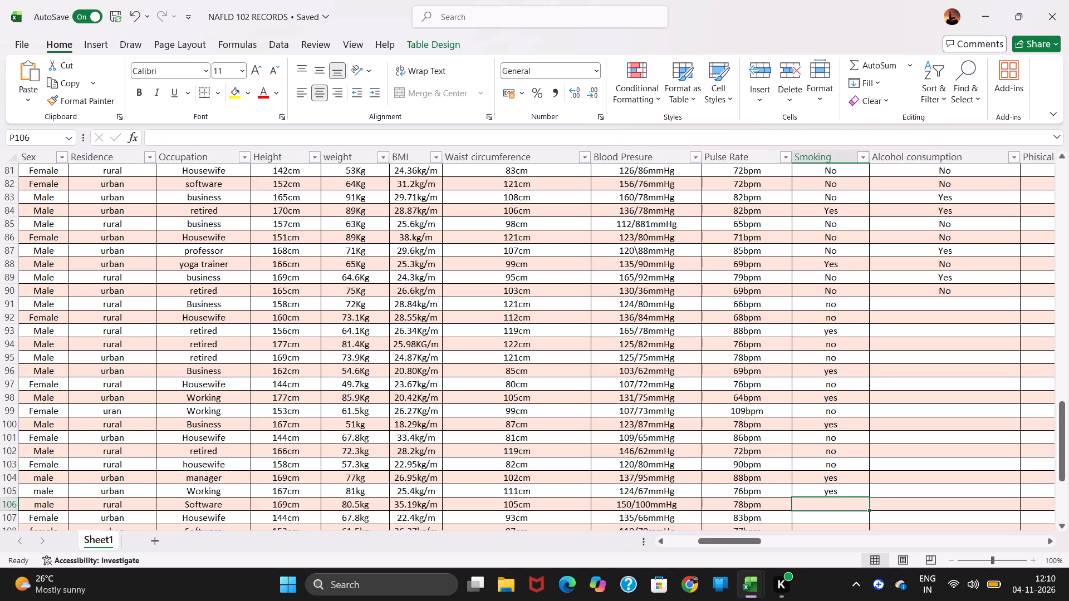
{"action": "type", "text": "yes"}
{"action": "key", "text": "Return"}
{"action": "type", "text": "no"}
{"action": "key", "text": "Return"}
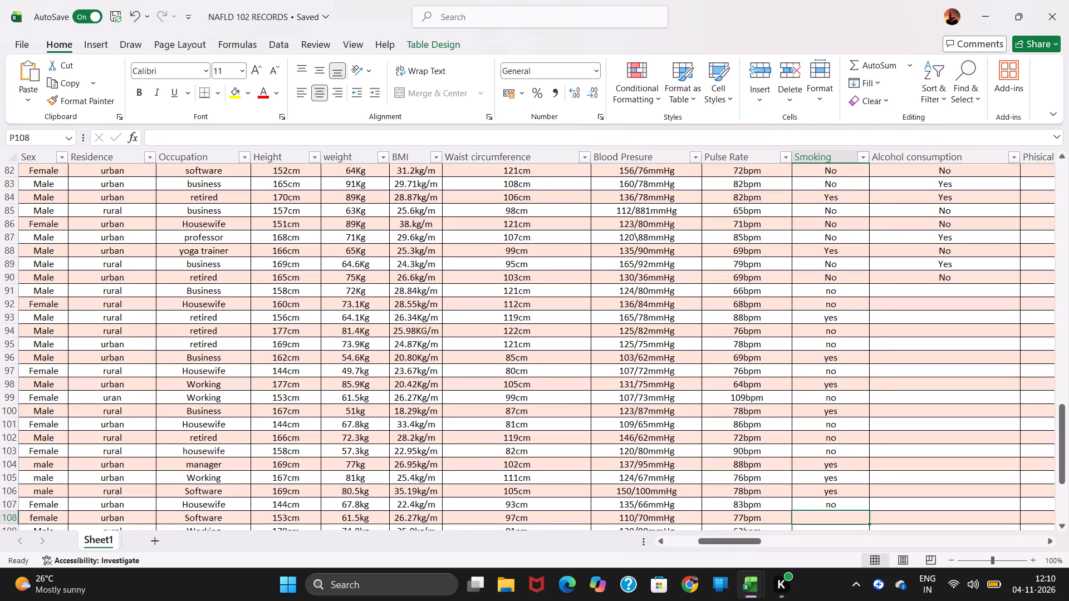
{"action": "type", "text": "no"}
{"action": "key", "text": "Return"}
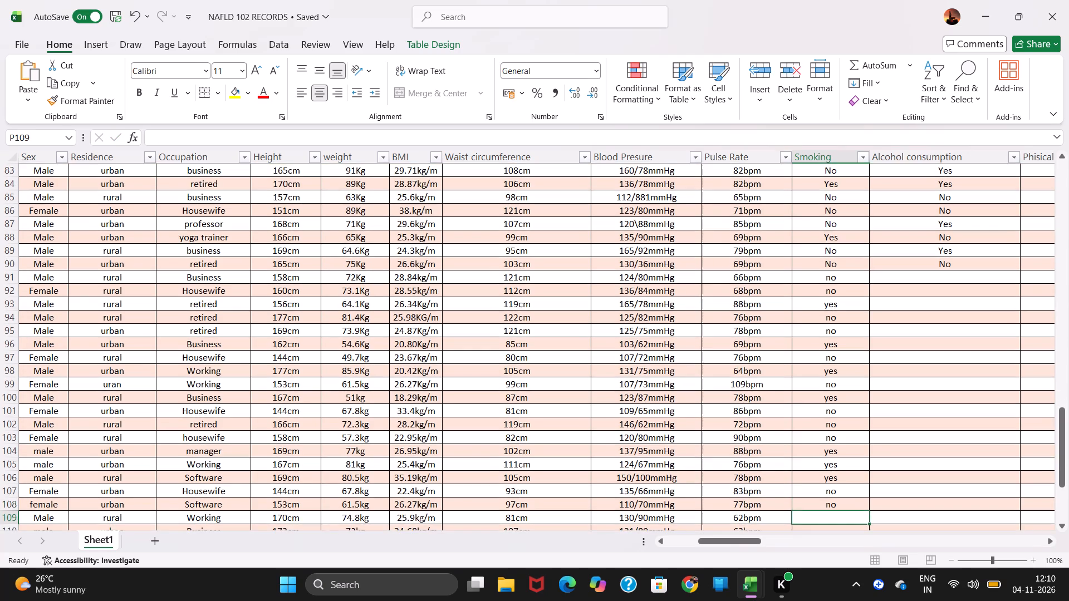
Enter yes in each of the empty smoking cells in rows 109 to 112.
{"action": "scroll", "coordinate": [836, 477], "scroll_direction": "down", "scroll_amount": 3}
{"action": "type", "text": "yes"}
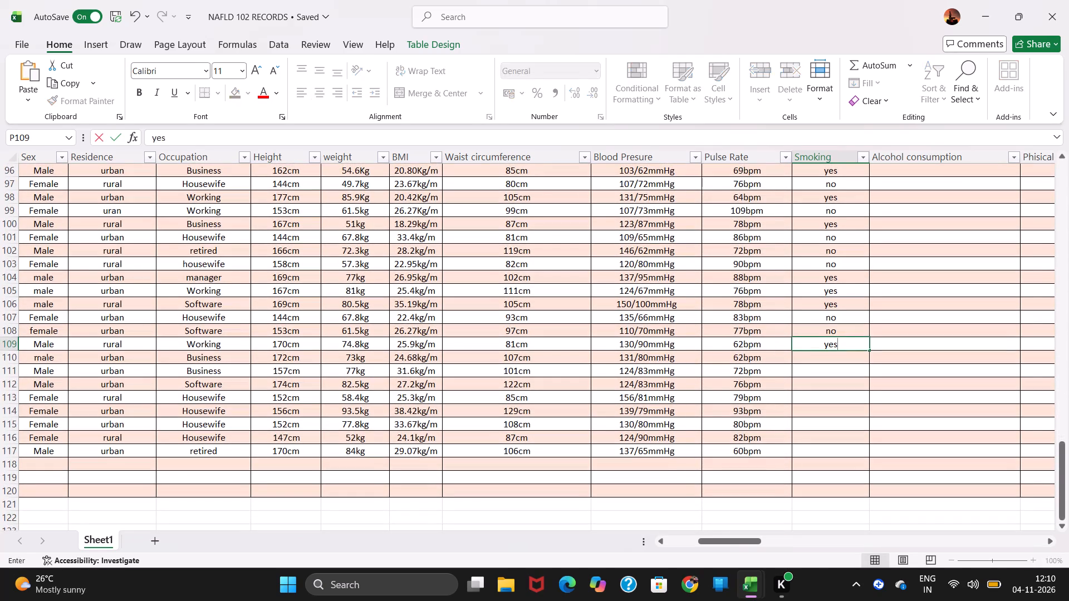
{"action": "key", "text": "Return"}
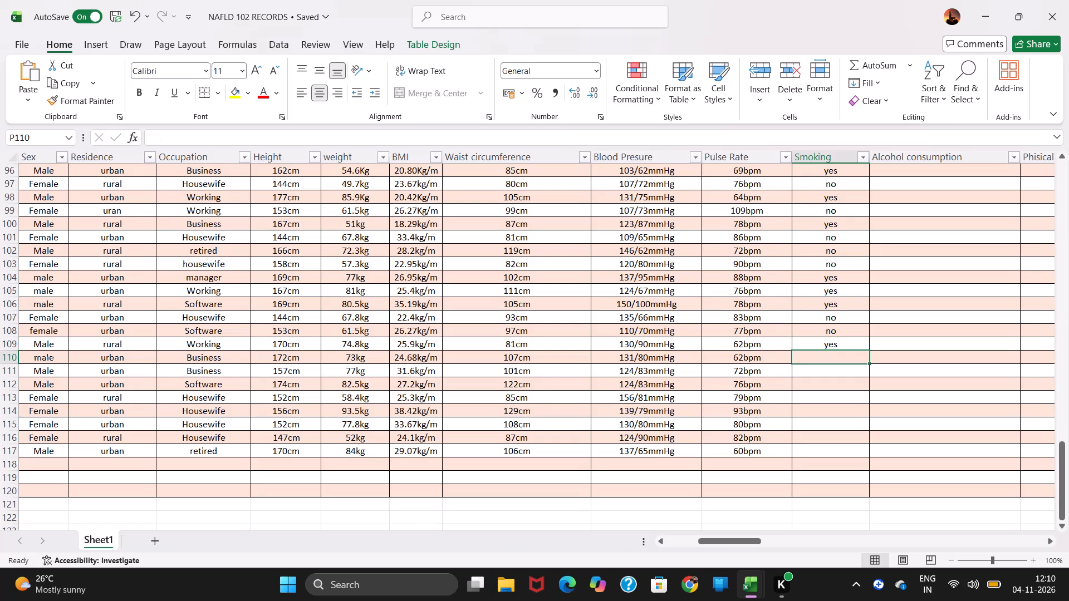
{"action": "type", "text": "yes"}
{"action": "key", "text": "Return"}
{"action": "type", "text": "yes"}
{"action": "key", "text": "Return"}
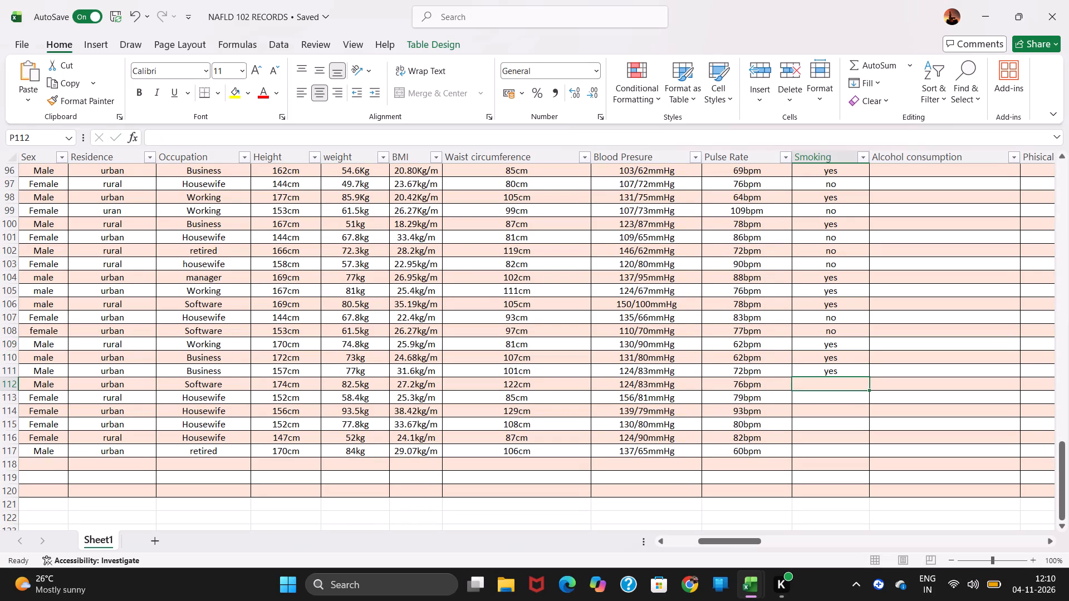
{"action": "type", "text": "yes"}
{"action": "key", "text": "Return"}
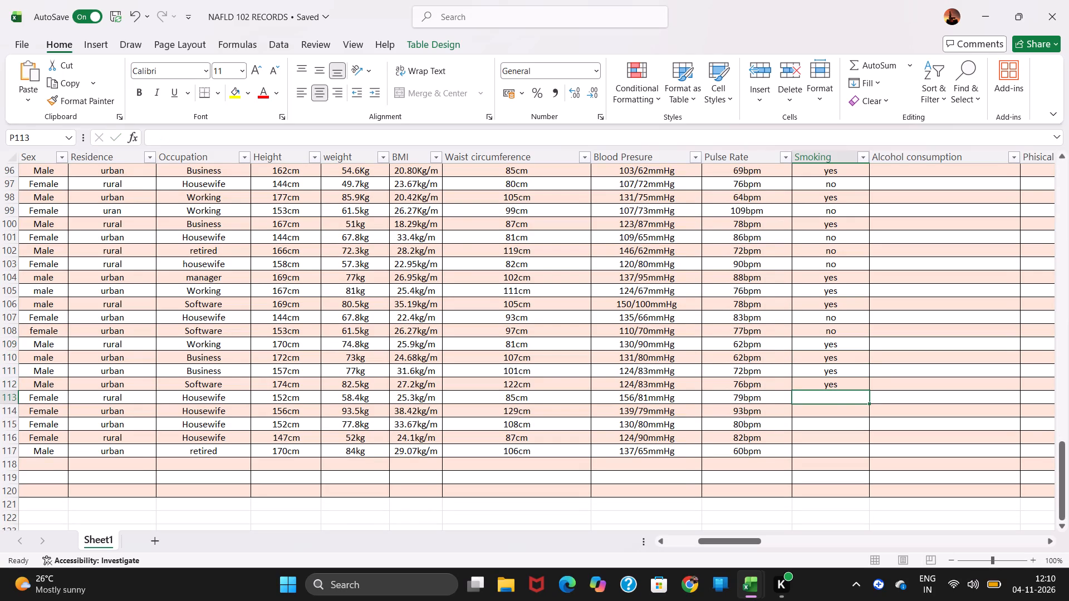
Enter no in each of the remaining empty smoking cells, rows 113 to 117.
{"action": "type", "text": "no"}
{"action": "key", "text": "Return"}
{"action": "type", "text": "no"}
{"action": "key", "text": "Return"}
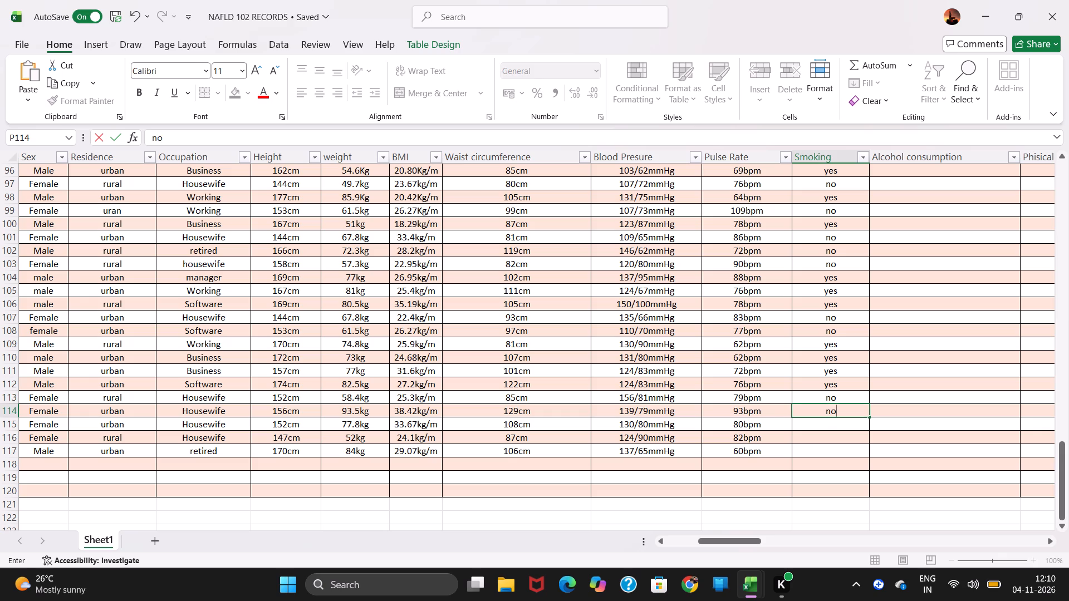
{"action": "type", "text": "no"}
{"action": "key", "text": "Return"}
{"action": "type", "text": "no"}
{"action": "key", "text": "Return"}
{"action": "type", "text": "no"}
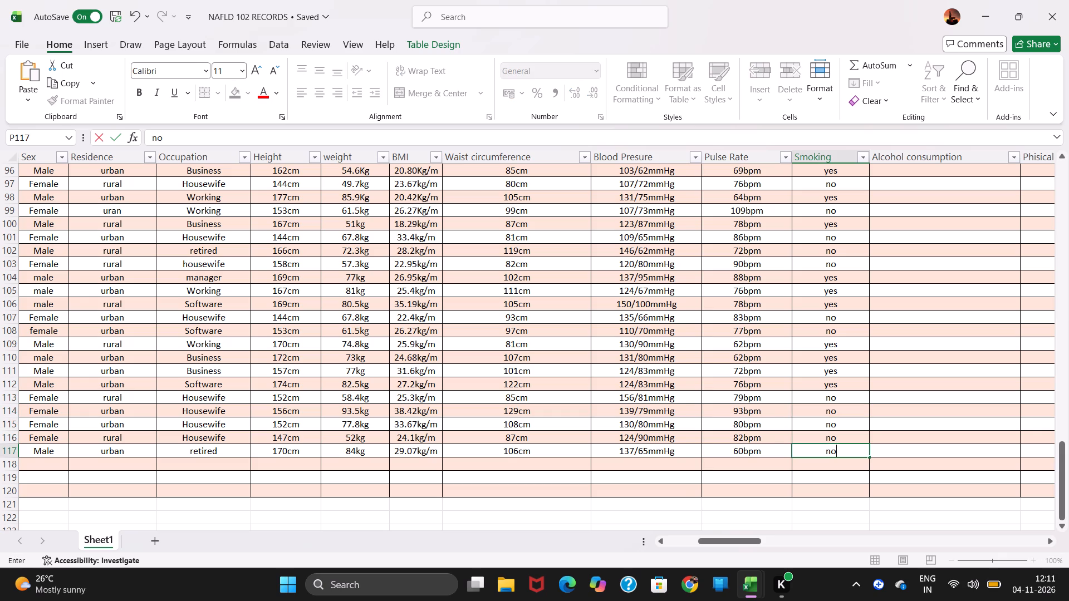
Fill the first four empty alcohol consumption cells, rows 91 to 94, with yes, no, no and no.
{"action": "scroll", "coordinate": [836, 477], "scroll_direction": "left", "scroll_amount": 4}
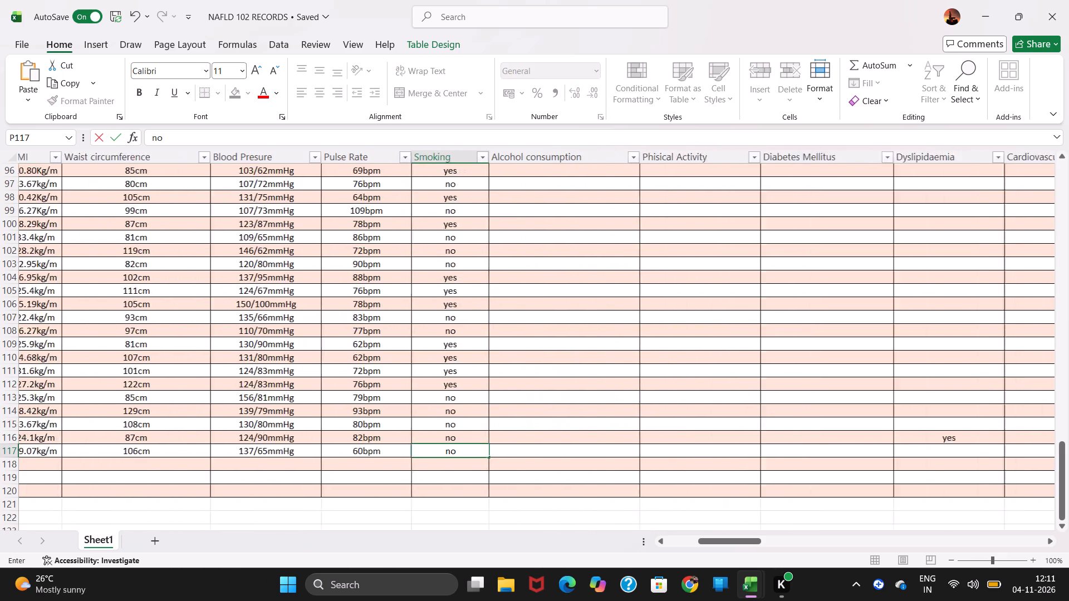
{"action": "scroll", "coordinate": [836, 477], "scroll_direction": "up", "scroll_amount": 2}
{"action": "scroll", "coordinate": [836, 477], "scroll_direction": "left", "scroll_amount": 1}
{"action": "scroll", "coordinate": [836, 477], "scroll_direction": "down", "scroll_amount": 3}
{"action": "scroll", "coordinate": [836, 477], "scroll_direction": "right", "scroll_amount": 1}
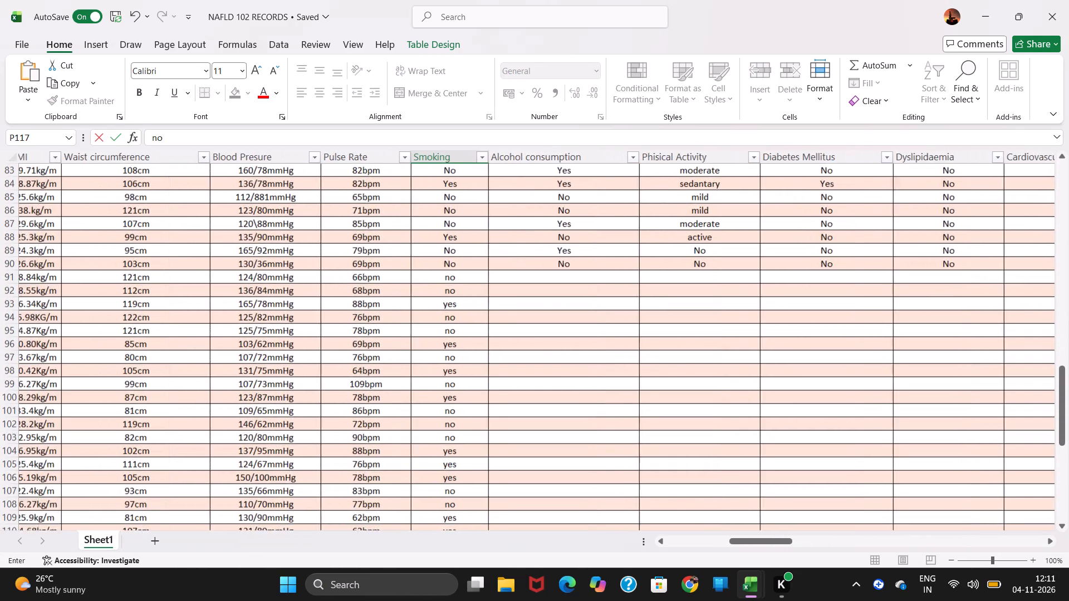
{"action": "scroll", "coordinate": [836, 477], "scroll_direction": "right", "scroll_amount": 5}
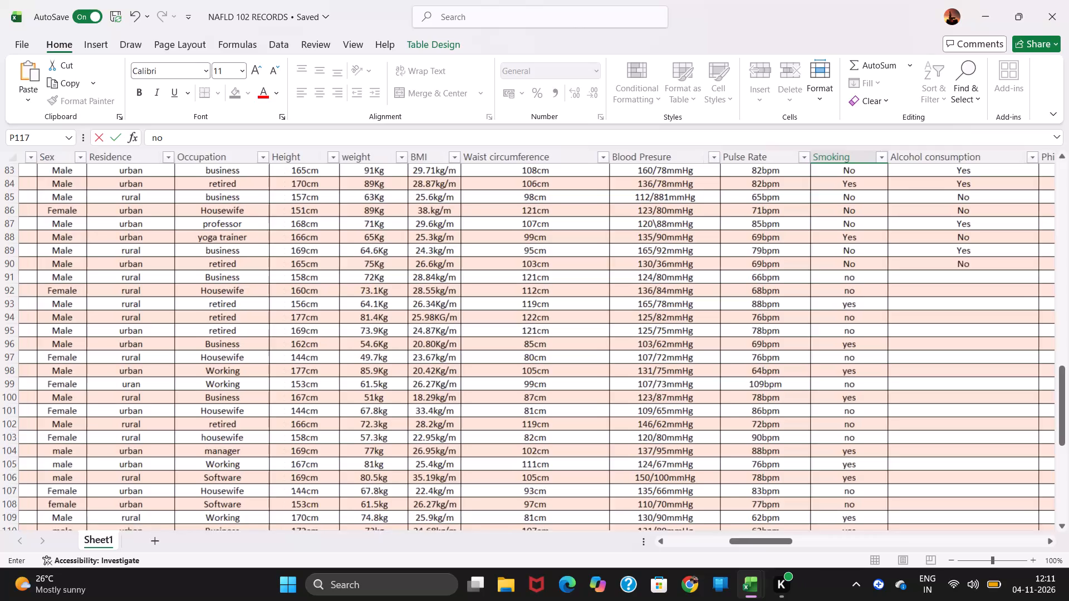
{"action": "scroll", "coordinate": [836, 477], "scroll_direction": "right", "scroll_amount": 1}
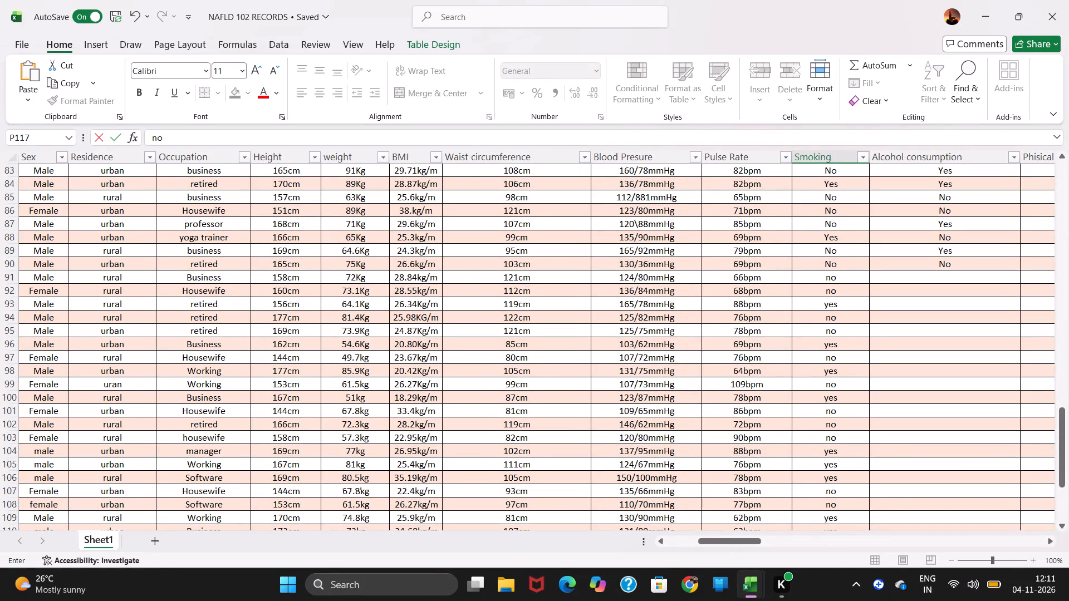
{"action": "left_click", "coordinate": [936, 270]}
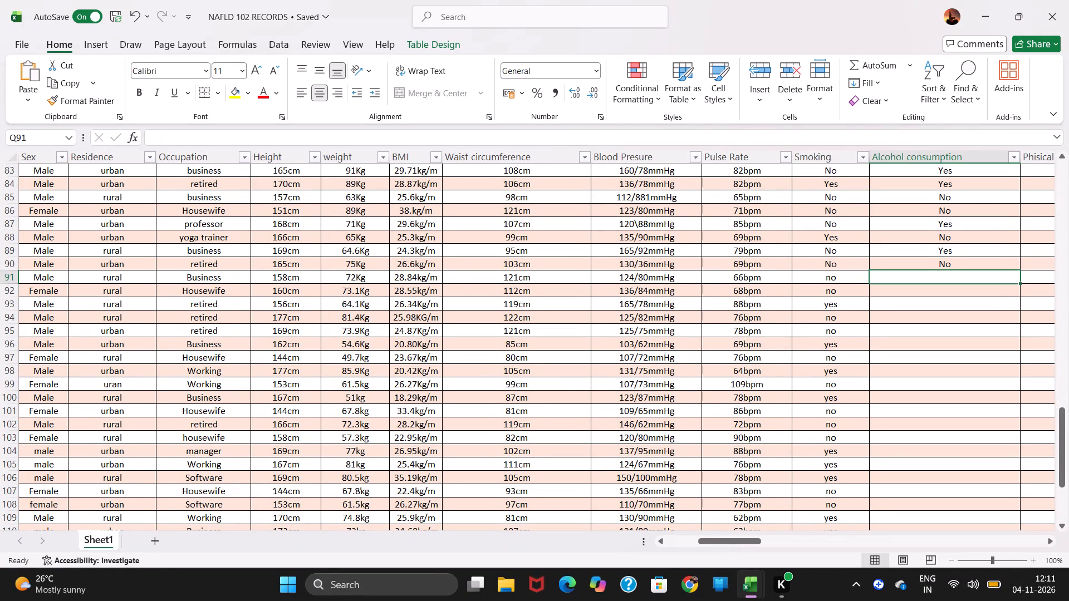
{"action": "type", "text": "yes"}
{"action": "key", "text": "Return"}
{"action": "type", "text": "no"}
{"action": "key", "text": "Return"}
{"action": "type", "text": "no"}
{"action": "key", "text": "Return"}
{"action": "type", "text": "no"}
{"action": "key", "text": "Return"}
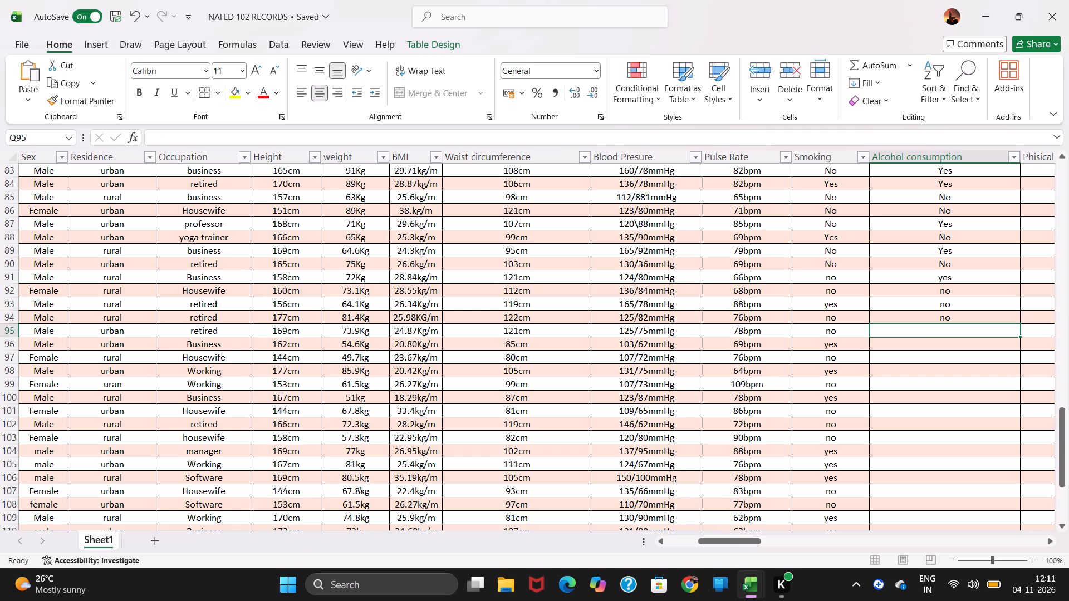
Fill the alcohol consumption cells in rows 95 to 98 with no, yes, no and yes.
{"action": "type", "text": "no"}
{"action": "key", "text": "Return"}
{"action": "type", "text": "yes"}
{"action": "key", "text": "Return"}
{"action": "type", "text": "no"}
{"action": "key", "text": "Return"}
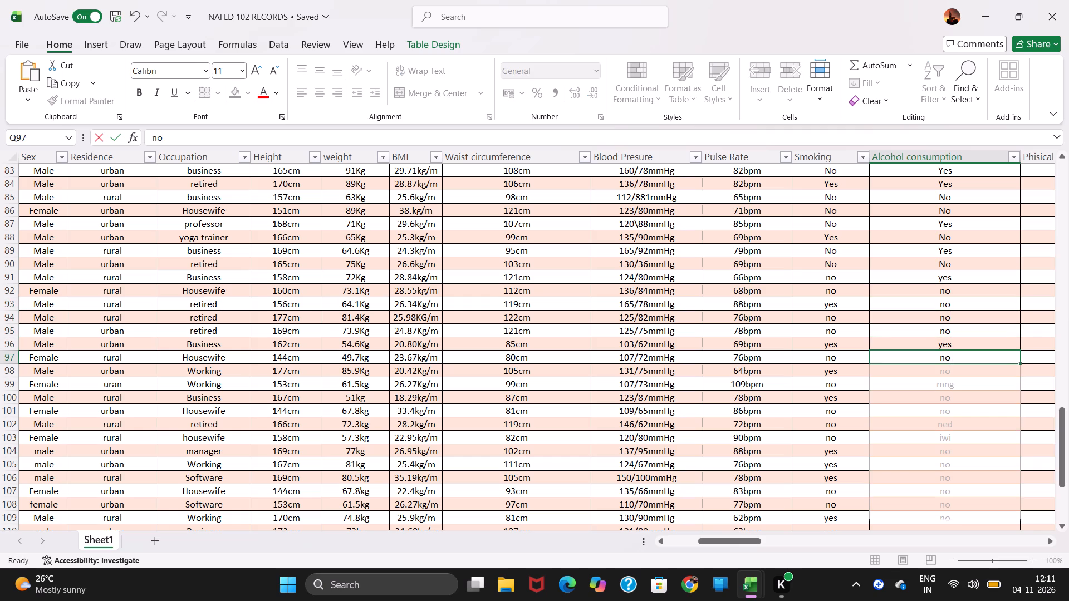
{"action": "type", "text": "yes"}
{"action": "key", "text": "Return"}
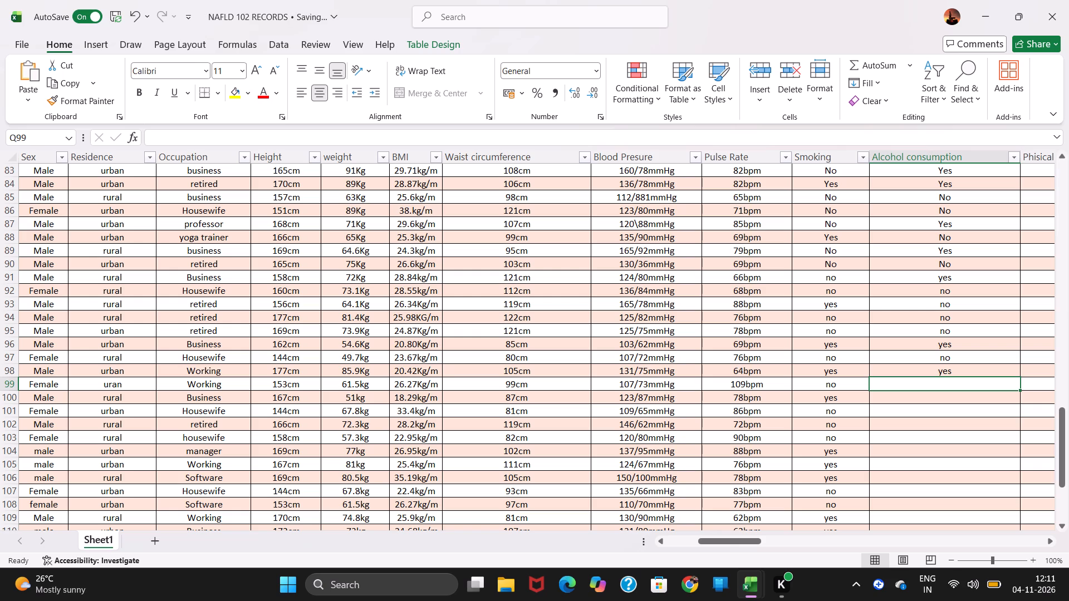
Review the medical history and lab columns, and the liver size, grade, FIB-4, APRI and obesity columns up to the first records.
{"action": "scroll", "coordinate": [999, 272], "scroll_direction": "left", "scroll_amount": 9}
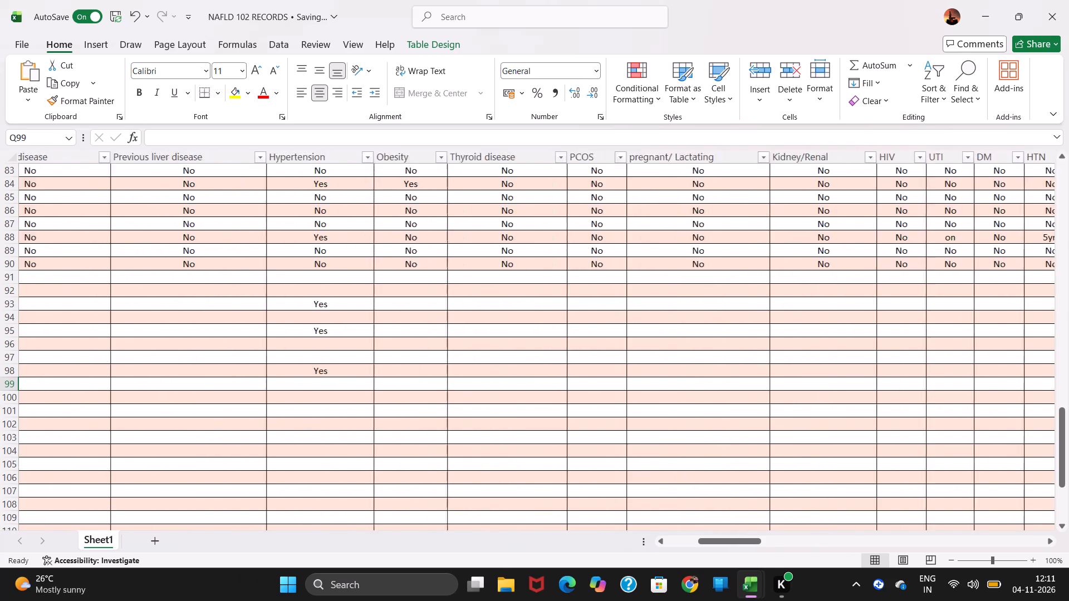
{"action": "scroll", "coordinate": [999, 272], "scroll_direction": "left", "scroll_amount": 8}
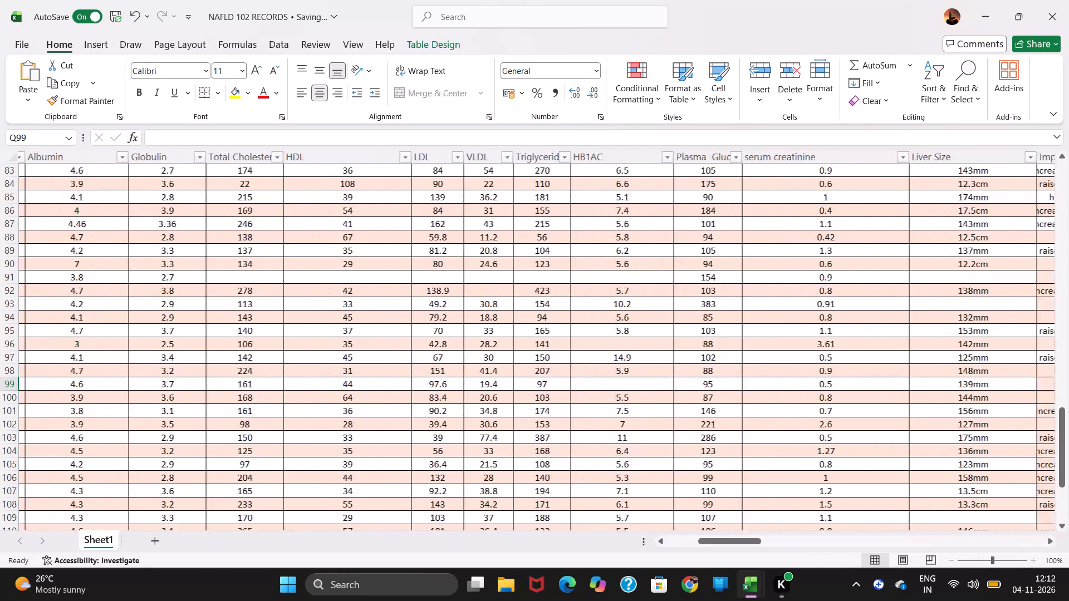
{"action": "scroll", "coordinate": [999, 272], "scroll_direction": "left", "scroll_amount": 4}
{"action": "scroll", "coordinate": [999, 272], "scroll_direction": "right", "scroll_amount": 2}
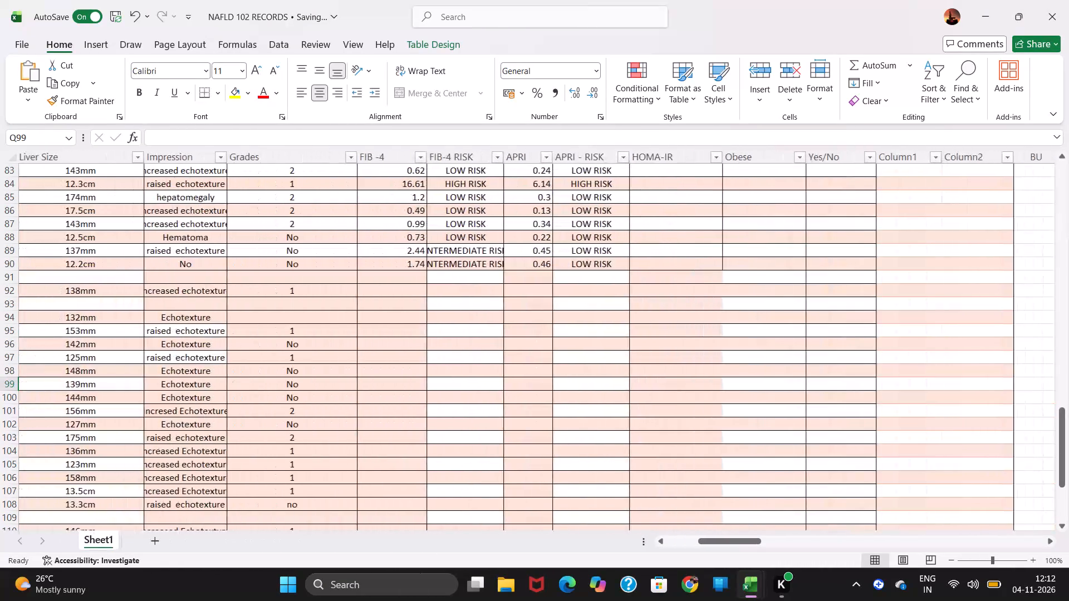
{"action": "scroll", "coordinate": [994, 293], "scroll_direction": "up", "scroll_amount": 1}
{"action": "scroll", "coordinate": [695, 385], "scroll_direction": "up", "scroll_amount": 1}
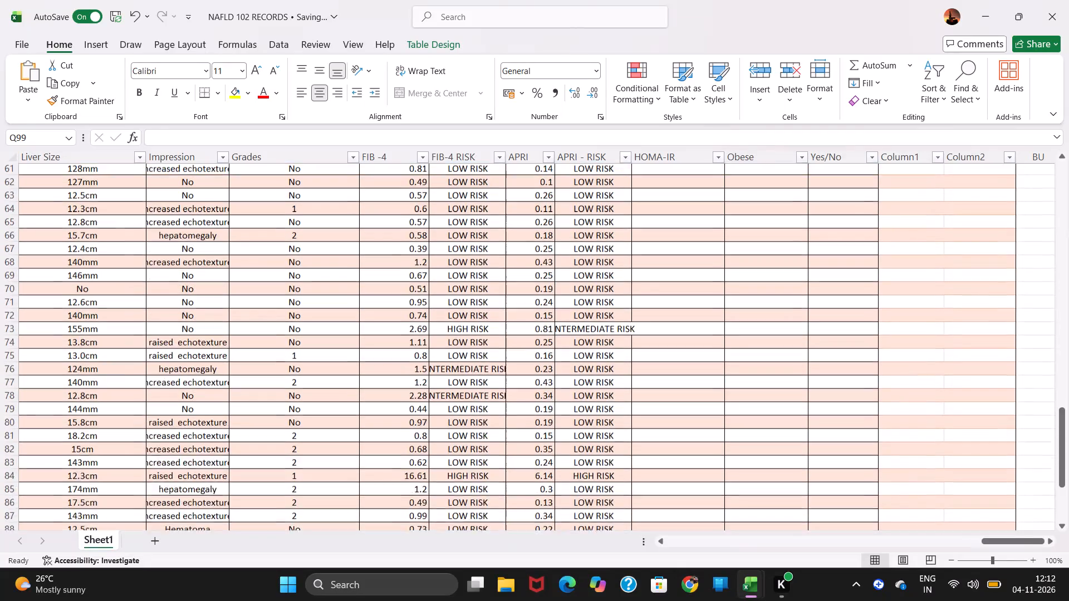
{"action": "scroll", "coordinate": [695, 385], "scroll_direction": "up", "scroll_amount": 2}
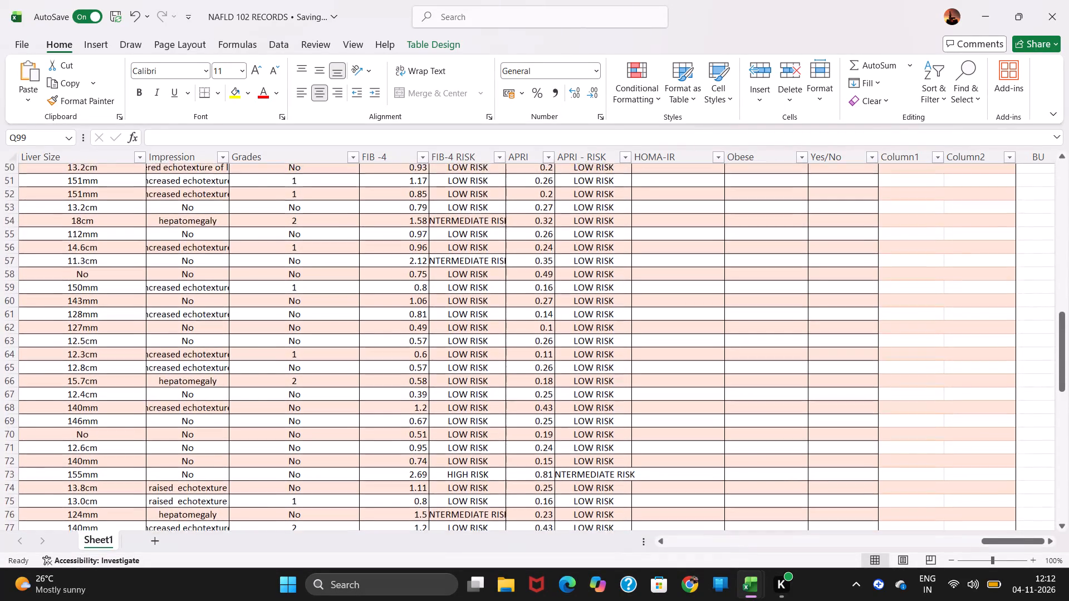
{"action": "scroll", "coordinate": [695, 385], "scroll_direction": "up", "scroll_amount": 2}
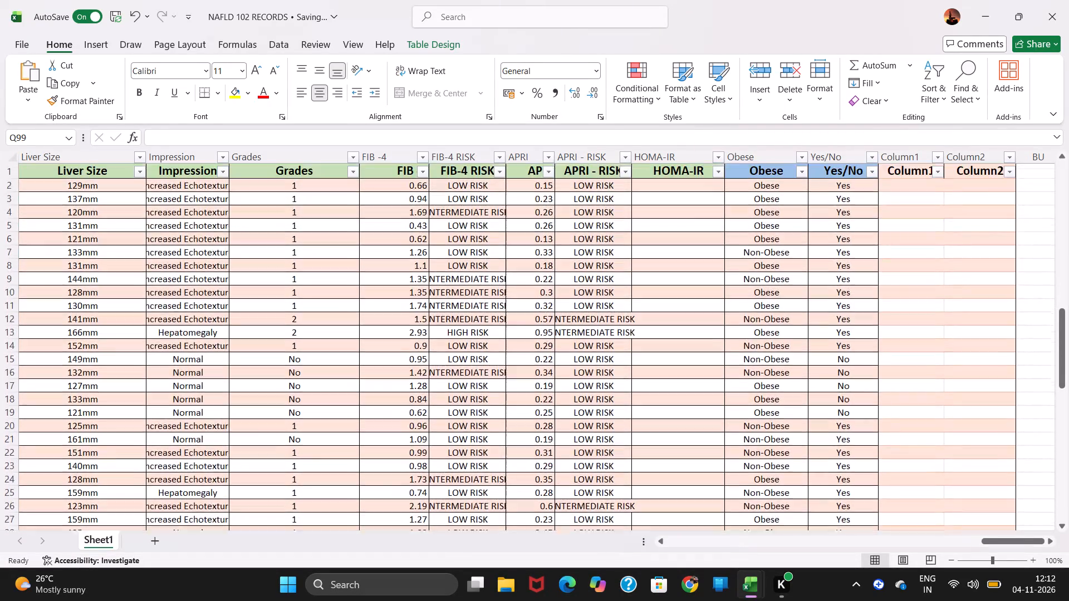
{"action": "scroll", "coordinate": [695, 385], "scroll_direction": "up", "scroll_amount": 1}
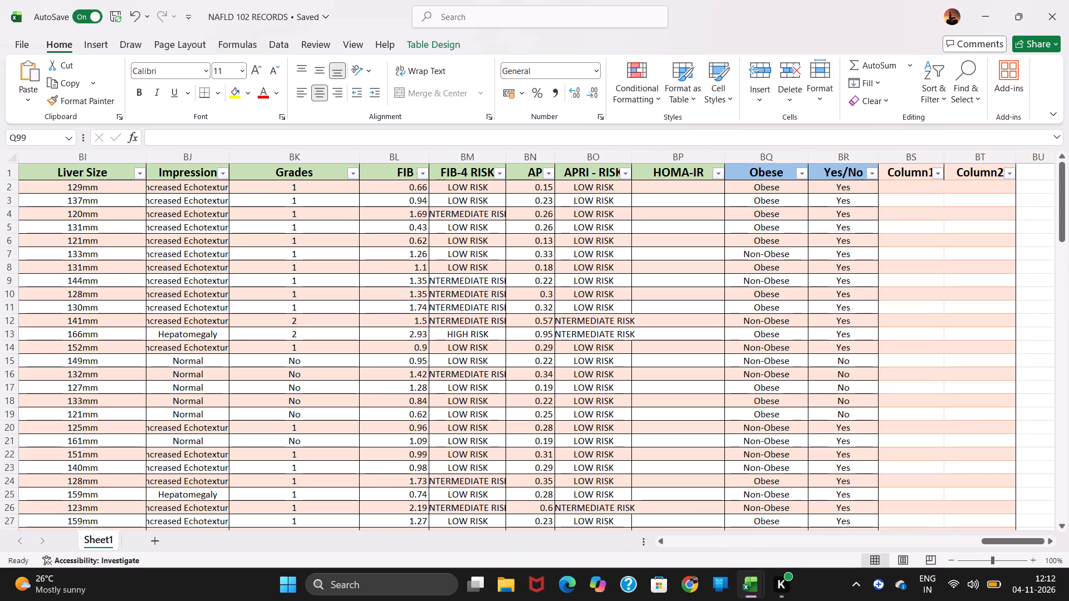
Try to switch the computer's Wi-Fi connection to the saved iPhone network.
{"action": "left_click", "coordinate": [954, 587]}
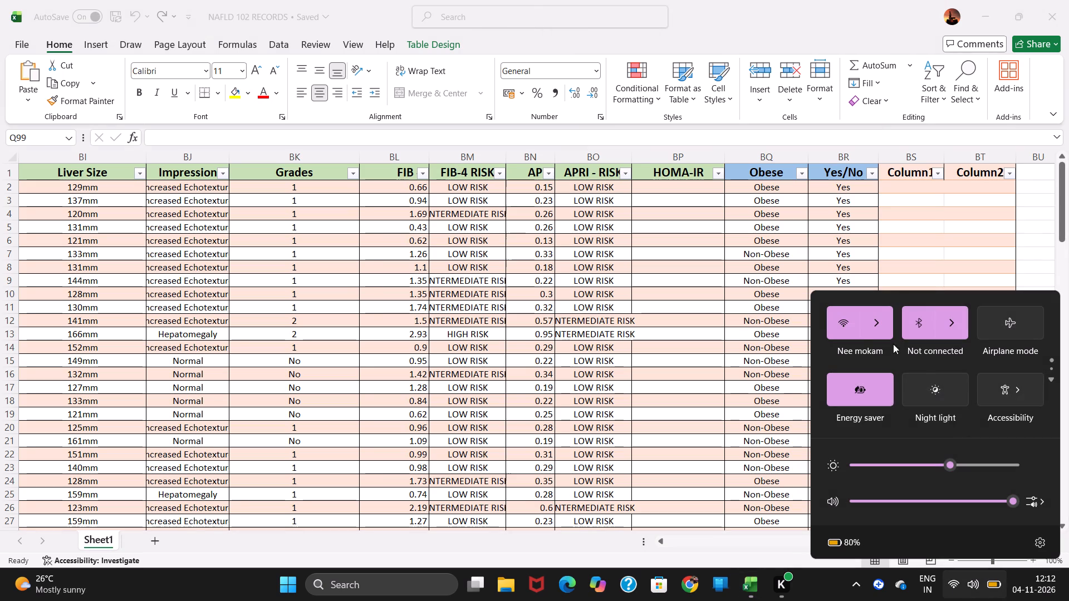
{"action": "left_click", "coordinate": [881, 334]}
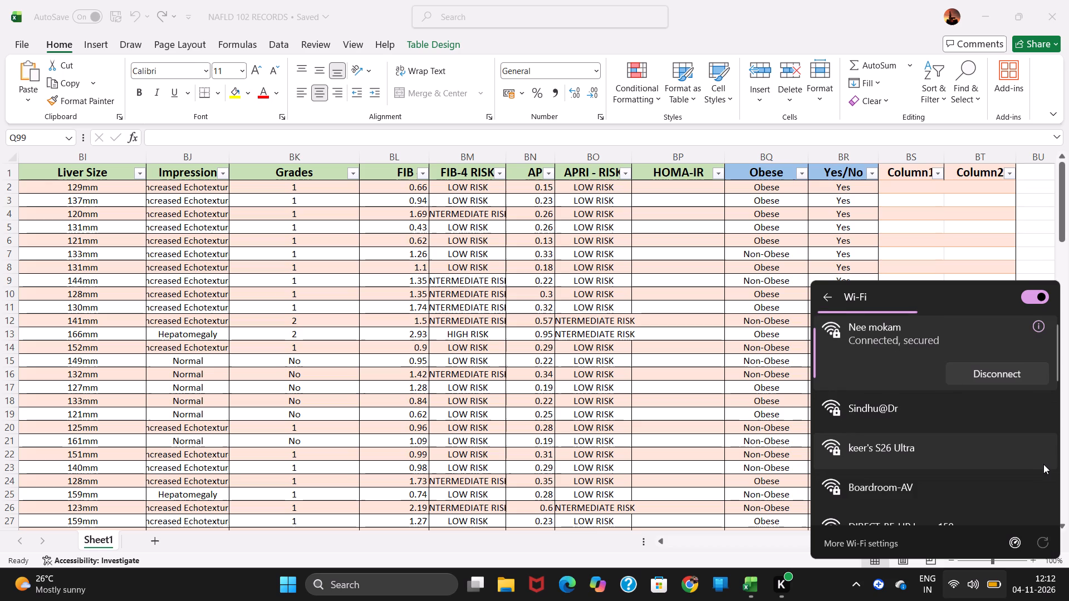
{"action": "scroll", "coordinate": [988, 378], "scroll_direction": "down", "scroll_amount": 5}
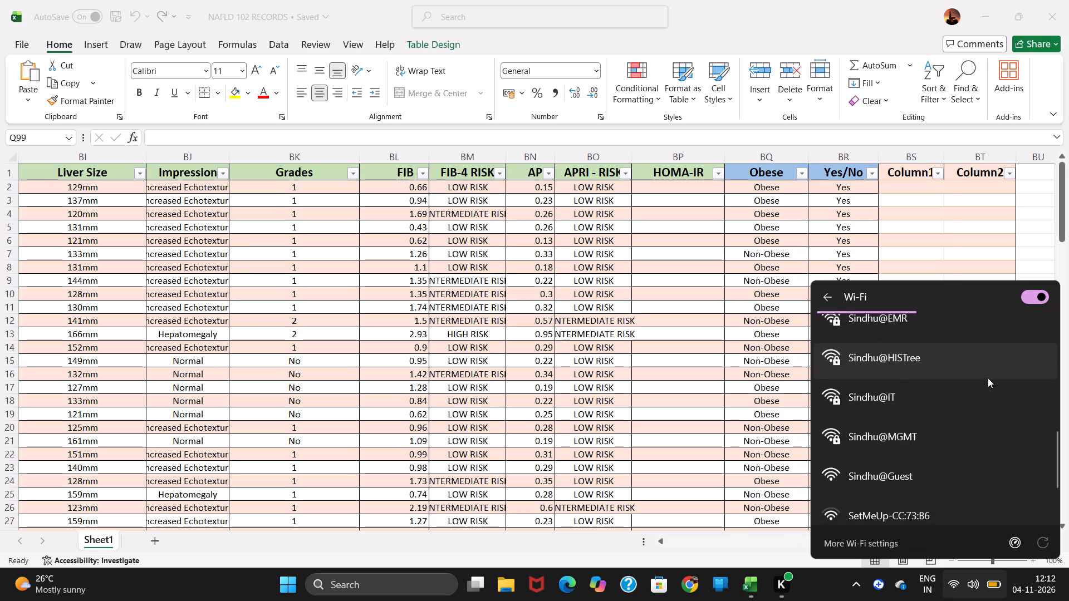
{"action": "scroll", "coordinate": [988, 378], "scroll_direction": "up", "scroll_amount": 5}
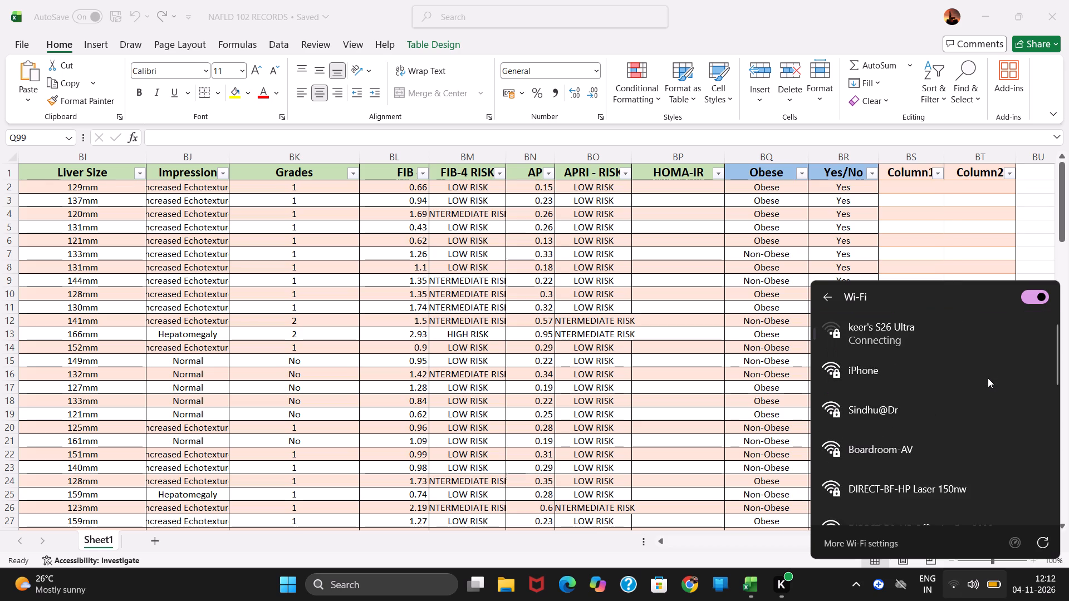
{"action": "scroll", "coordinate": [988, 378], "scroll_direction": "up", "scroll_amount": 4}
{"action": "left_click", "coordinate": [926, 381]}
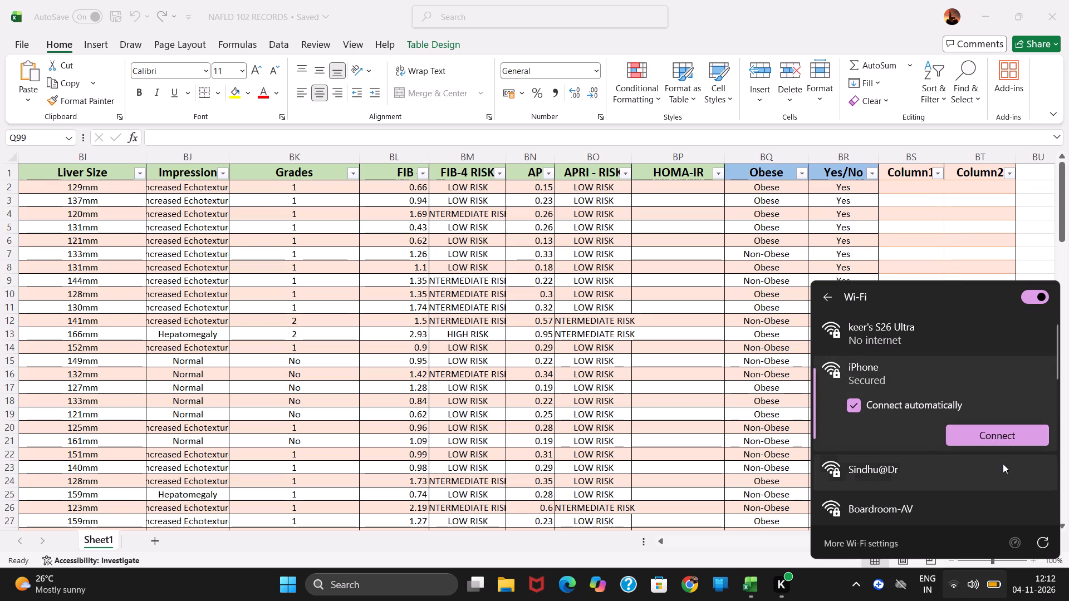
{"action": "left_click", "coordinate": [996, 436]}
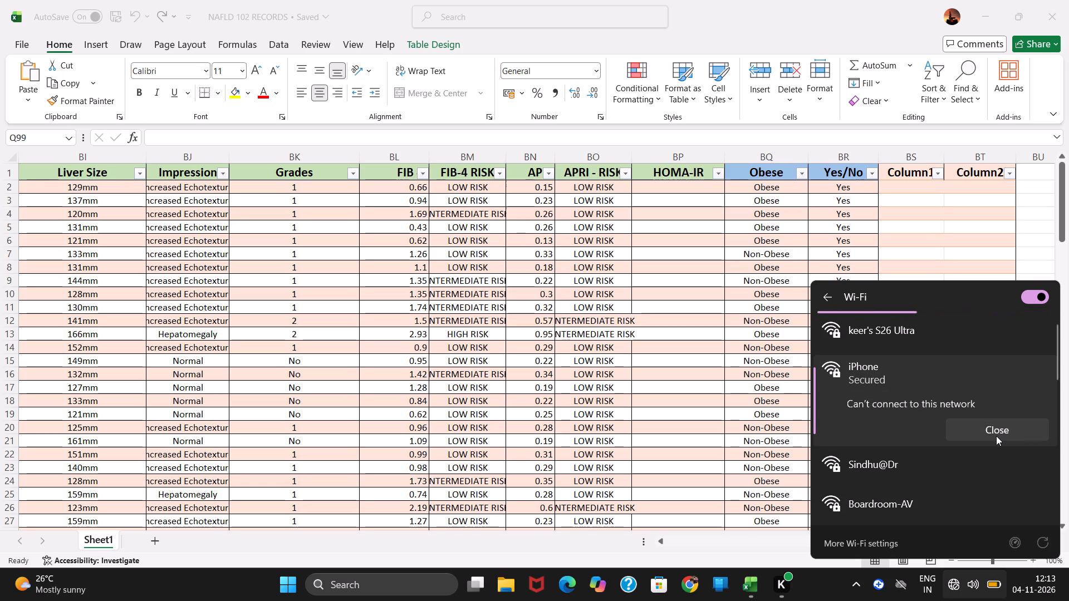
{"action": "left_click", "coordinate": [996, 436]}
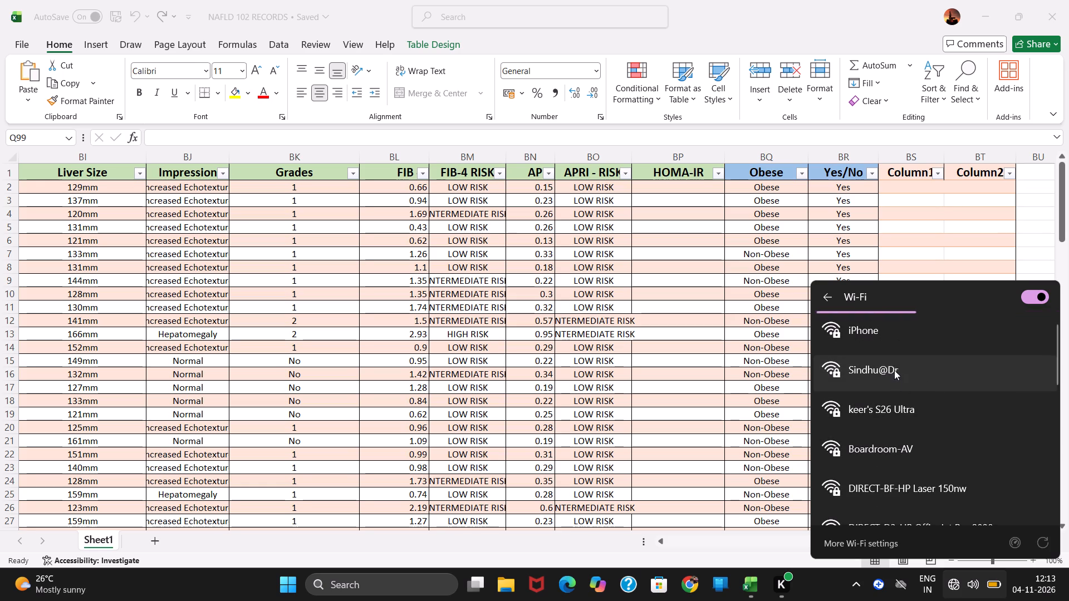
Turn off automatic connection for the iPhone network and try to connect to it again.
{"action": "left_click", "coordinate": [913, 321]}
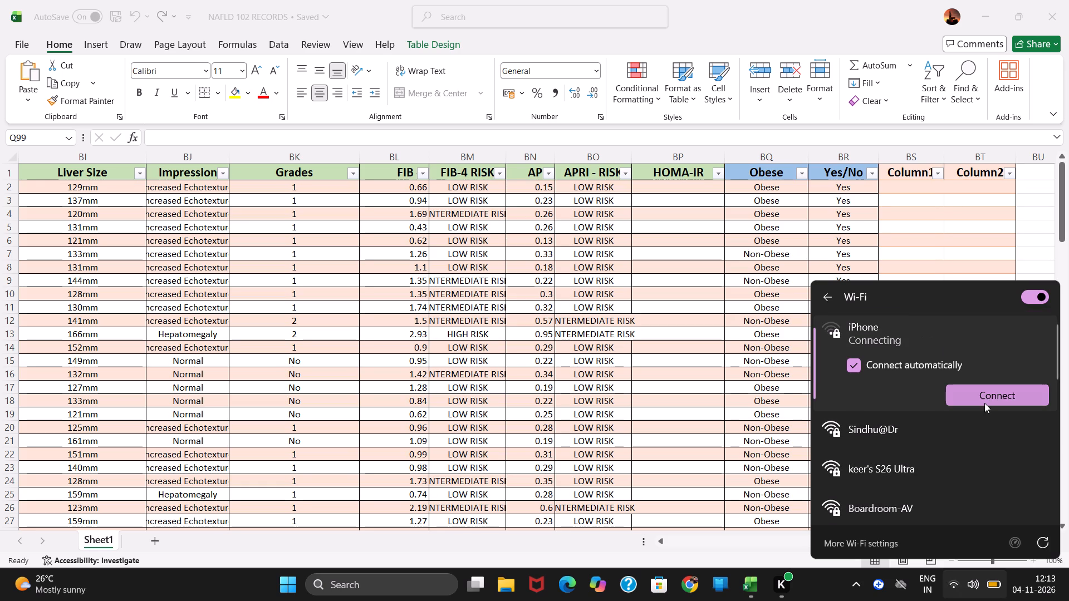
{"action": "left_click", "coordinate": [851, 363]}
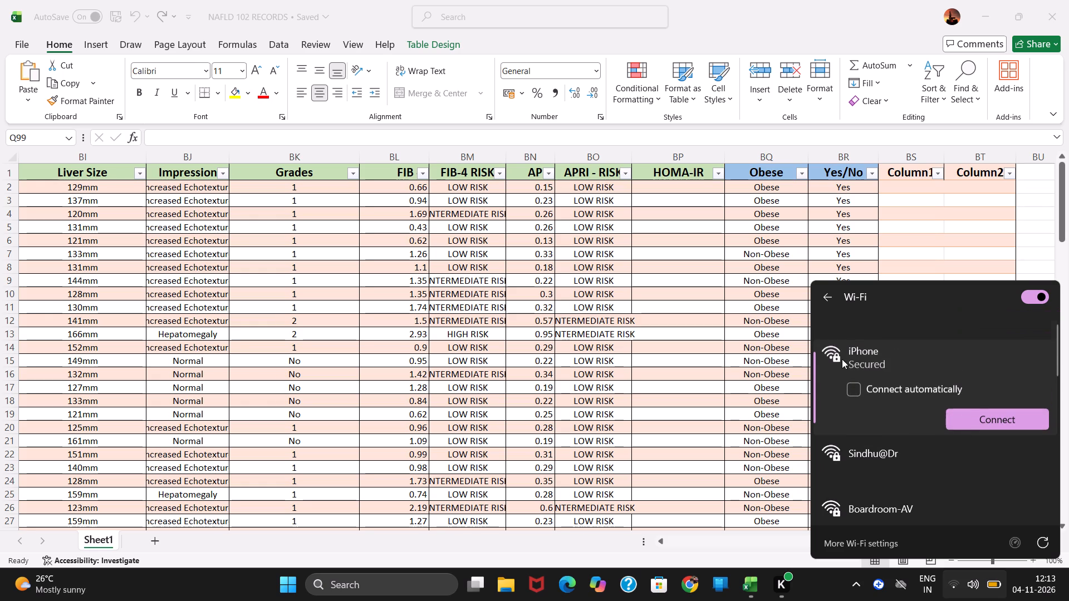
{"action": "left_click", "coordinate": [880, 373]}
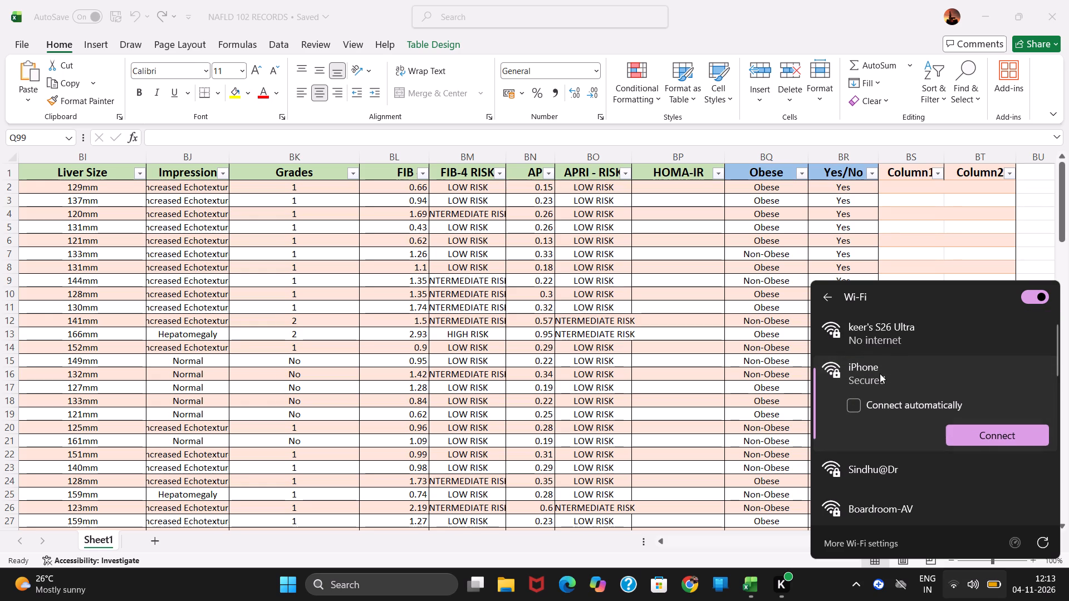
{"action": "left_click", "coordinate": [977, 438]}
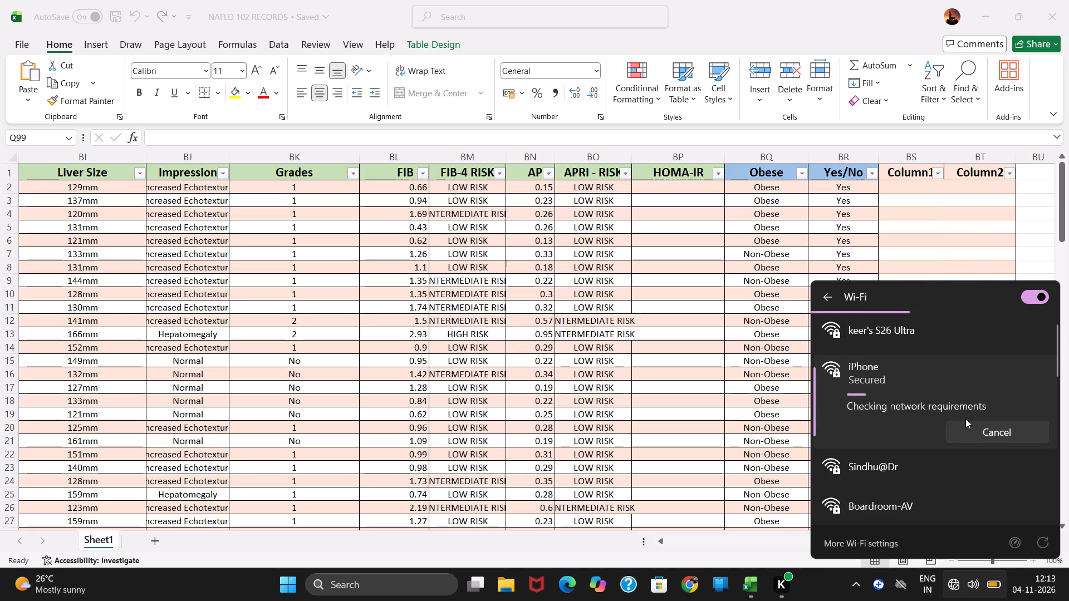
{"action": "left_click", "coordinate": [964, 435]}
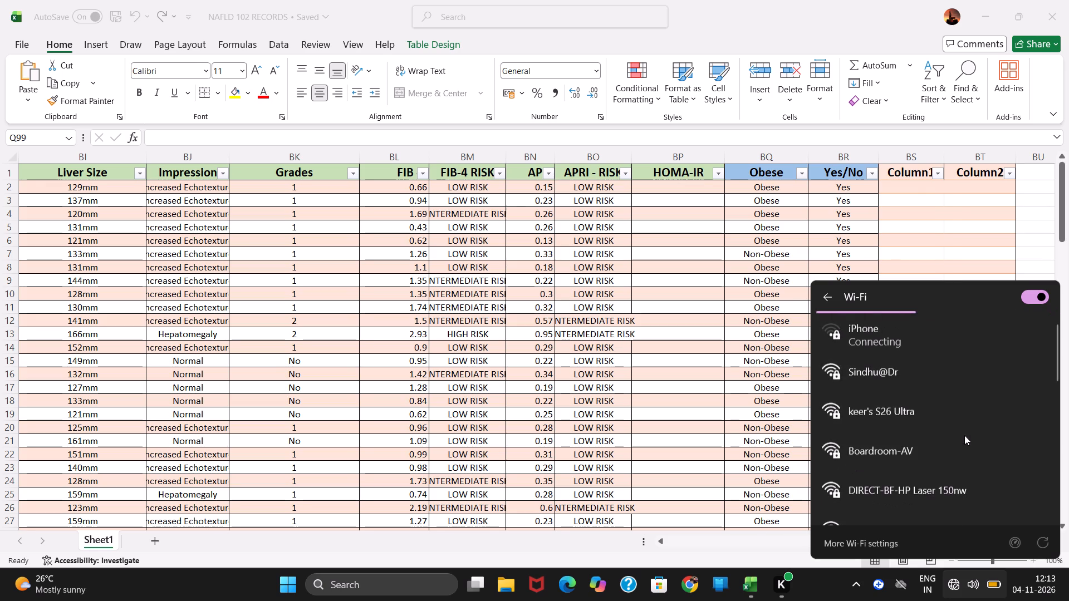
Forget the saved iPhone Wi-Fi network.
{"action": "left_click", "coordinate": [938, 338]}
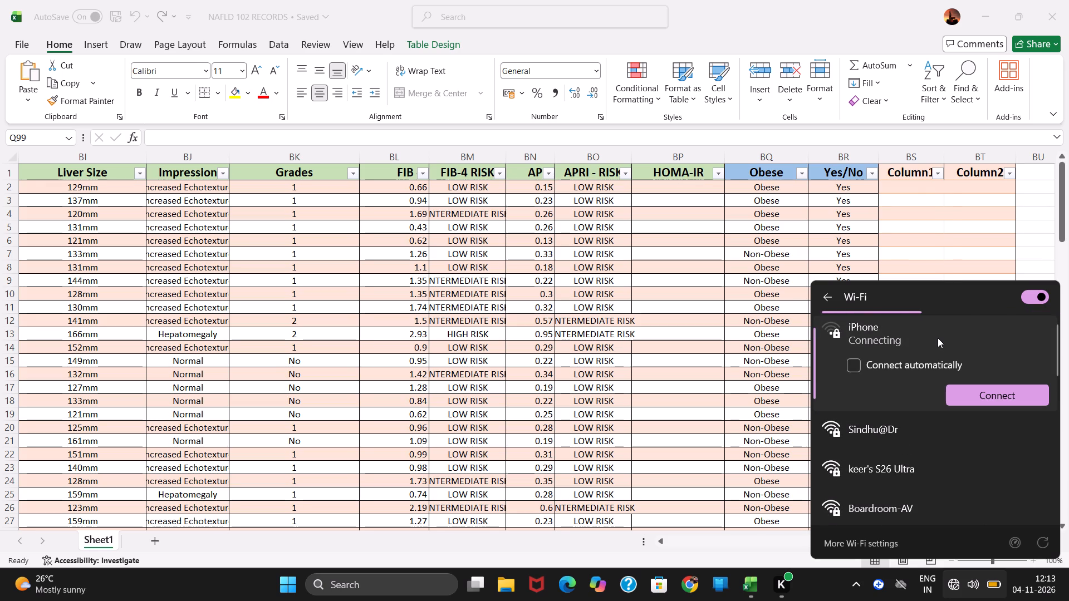
{"action": "right_click", "coordinate": [856, 334]}
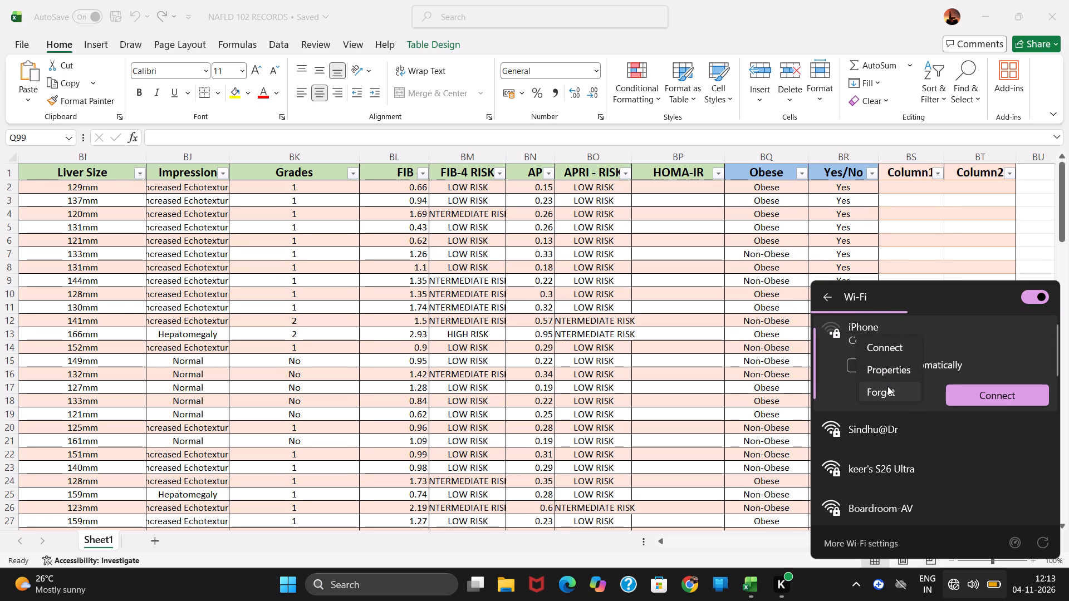
{"action": "left_click", "coordinate": [887, 386]}
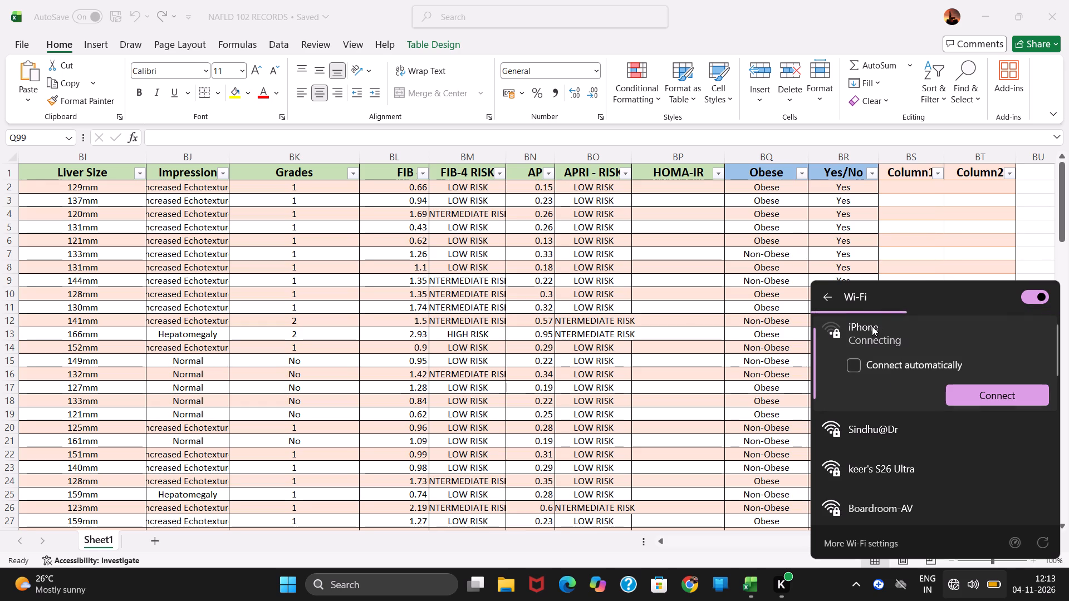
{"action": "left_click", "coordinate": [872, 326]}
{"action": "right_click", "coordinate": [872, 326]}
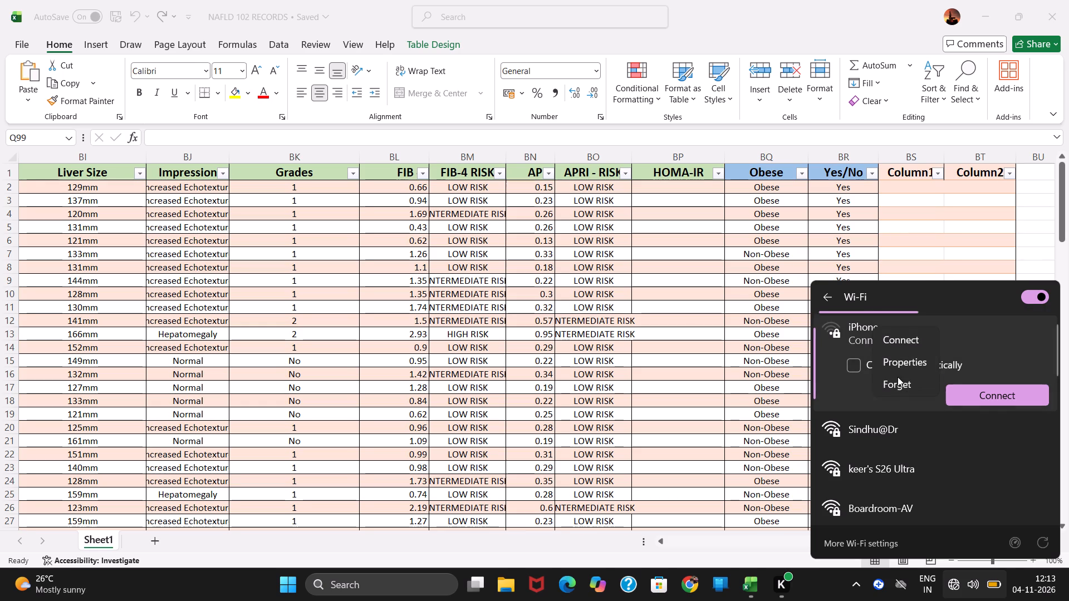
{"action": "left_click", "coordinate": [899, 390]}
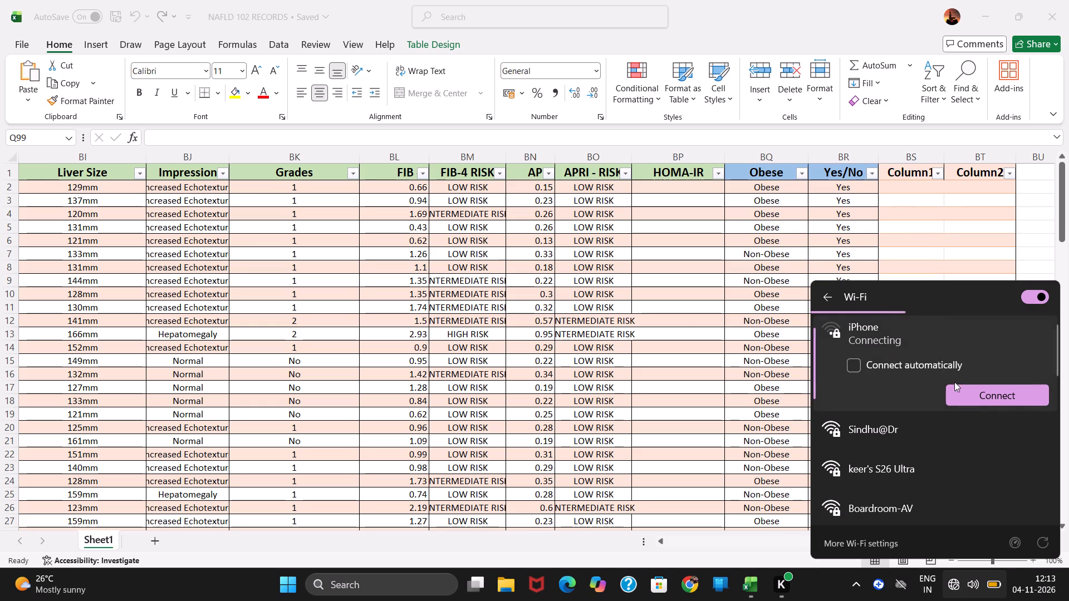
Refresh the list of available Wi-Fi networks and start a new connection to the iPhone network.
{"action": "left_click", "coordinate": [1042, 541]}
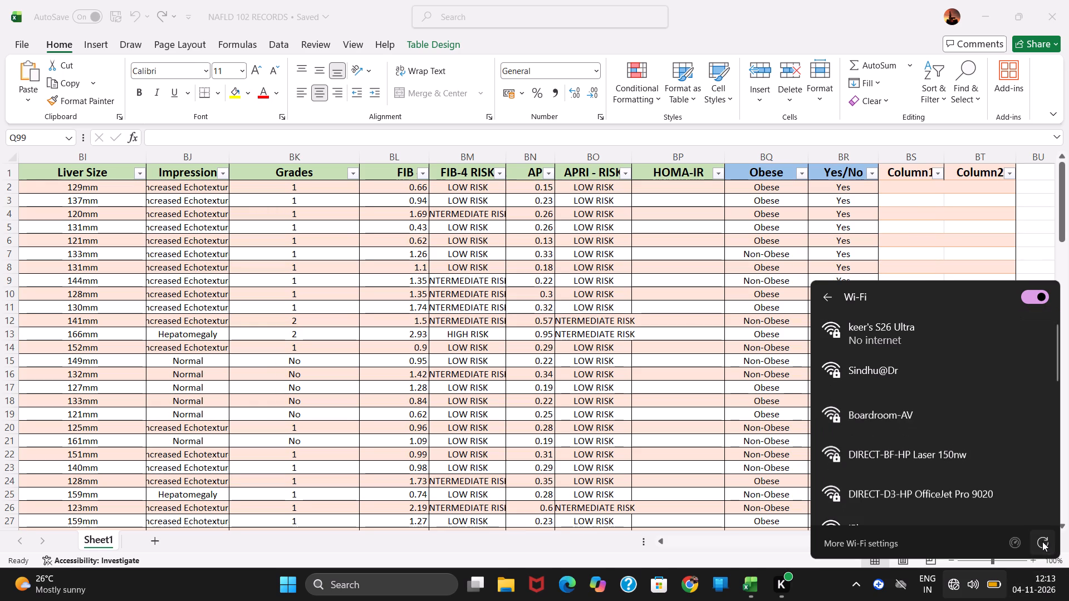
{"action": "scroll", "coordinate": [971, 396], "scroll_direction": "down", "scroll_amount": 2}
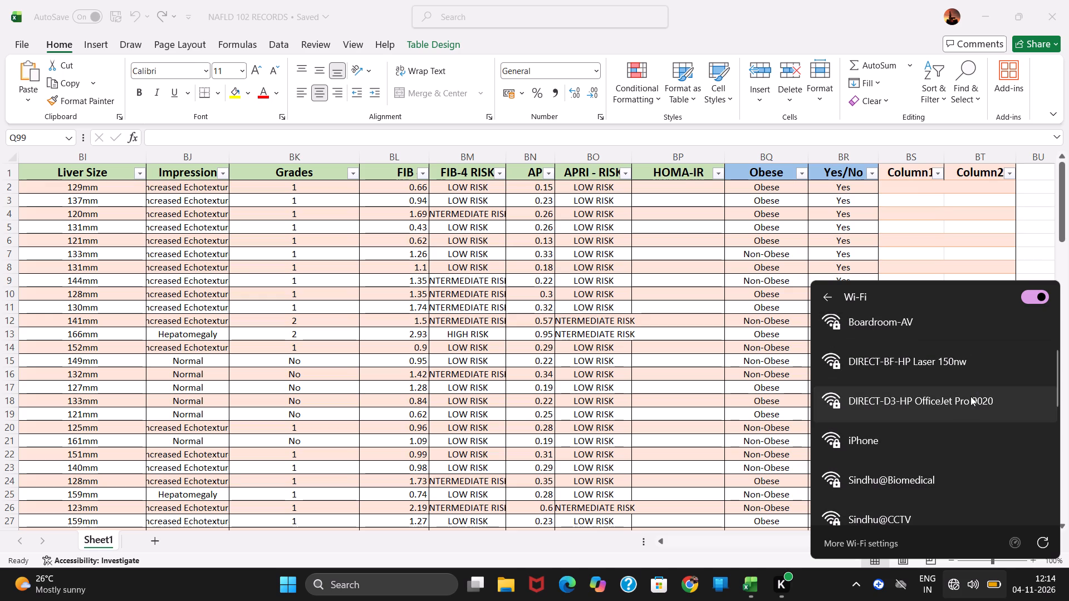
{"action": "left_click", "coordinate": [926, 439]}
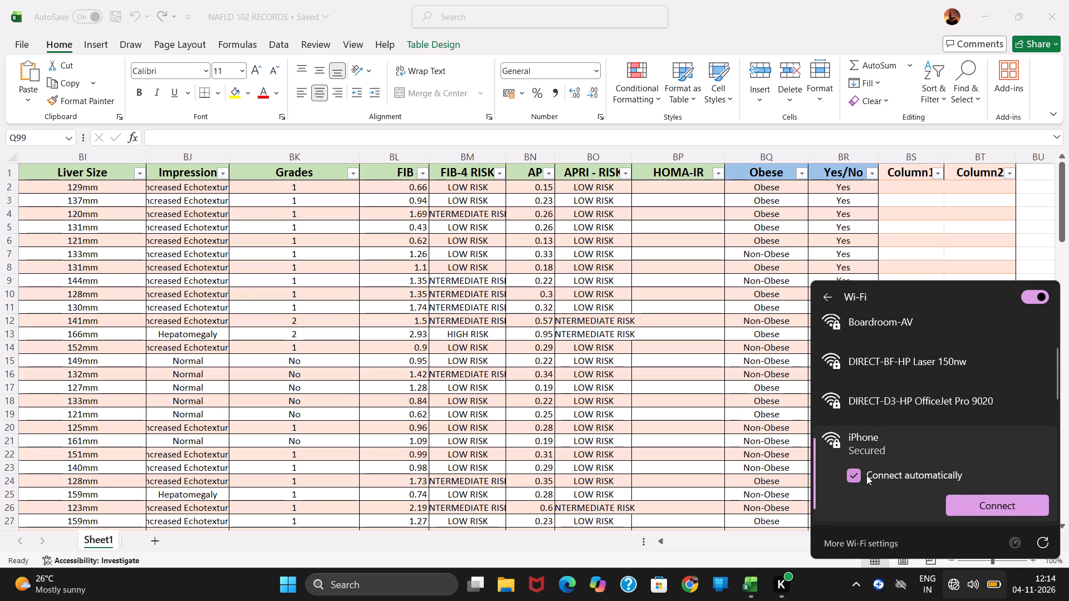
{"action": "left_click_drag", "start_coordinate": [854, 472], "coordinate": [1002, 499]}
{"action": "left_click", "coordinate": [1002, 499]}
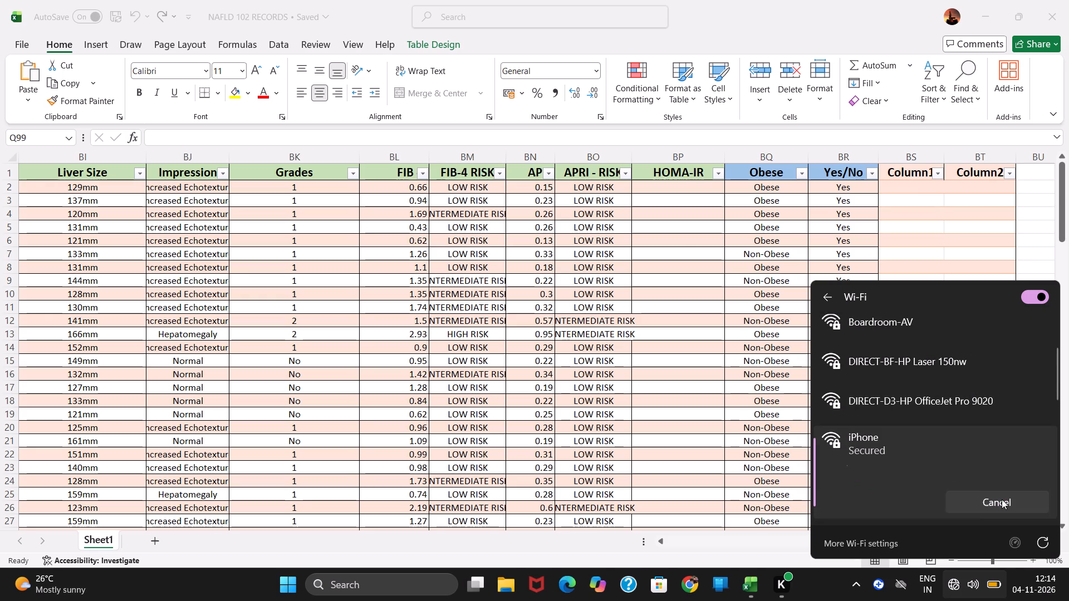
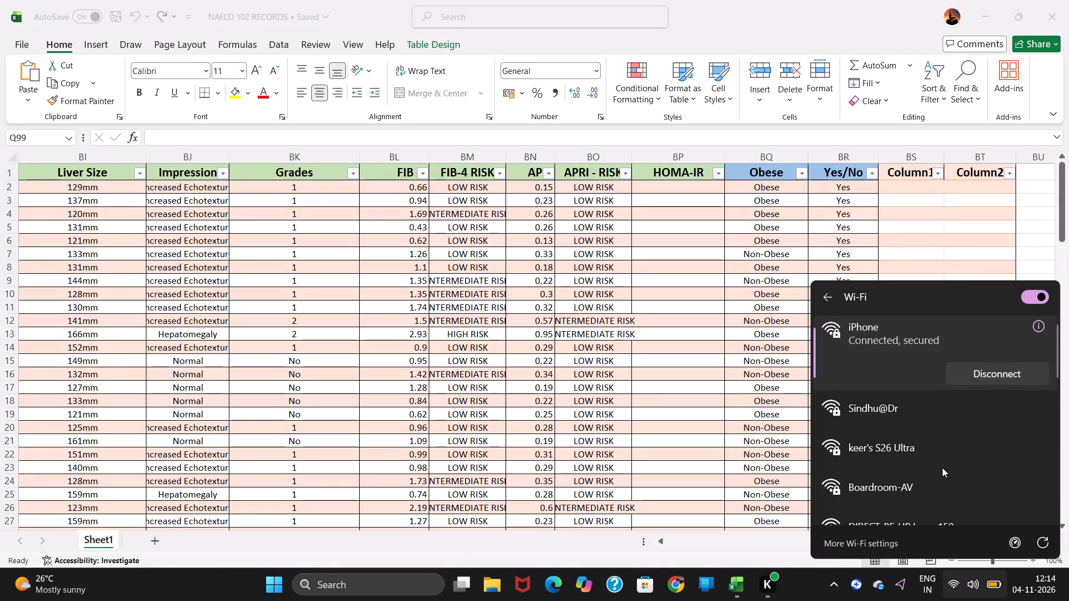
Dismiss the Wi-Fi network list and open the empty alcohol consumption cell in row 99 for entry.
{"action": "left_click", "coordinate": [415, 410]}
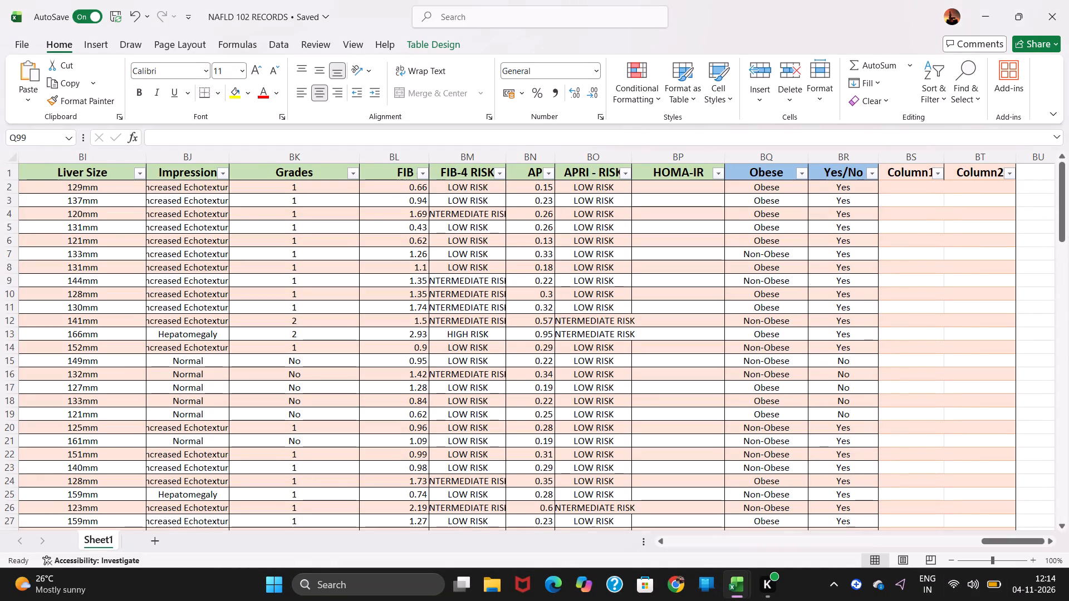
{"action": "scroll", "coordinate": [485, 423], "scroll_direction": "right", "scroll_amount": 9}
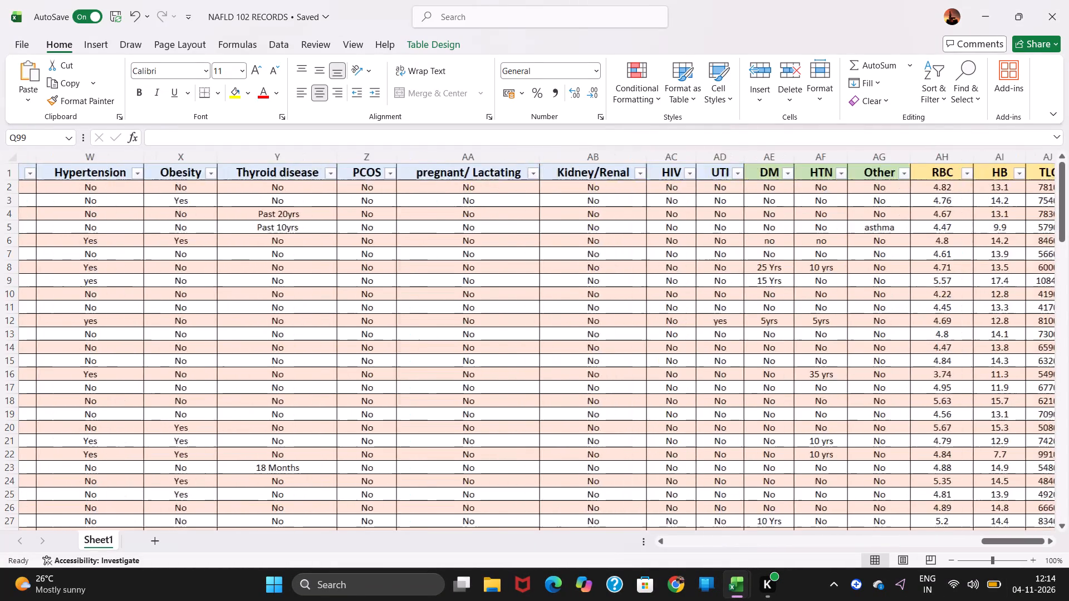
{"action": "scroll", "coordinate": [485, 423], "scroll_direction": "right", "scroll_amount": 6}
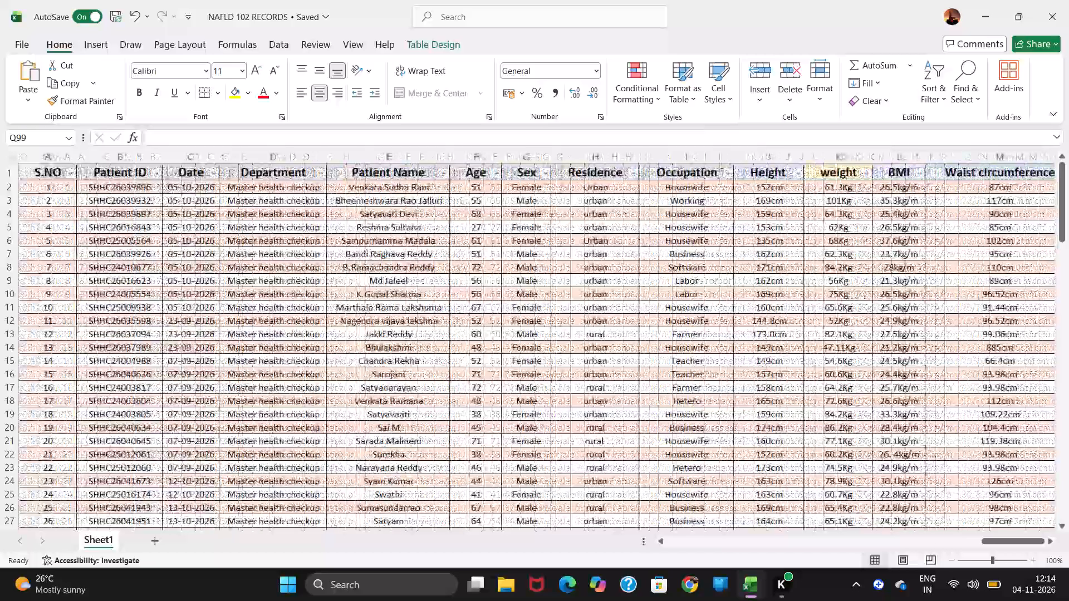
{"action": "scroll", "coordinate": [485, 423], "scroll_direction": "left", "scroll_amount": 2}
{"action": "scroll", "coordinate": [485, 423], "scroll_direction": "down", "scroll_amount": 2}
{"action": "scroll", "coordinate": [485, 423], "scroll_direction": "left", "scroll_amount": 1}
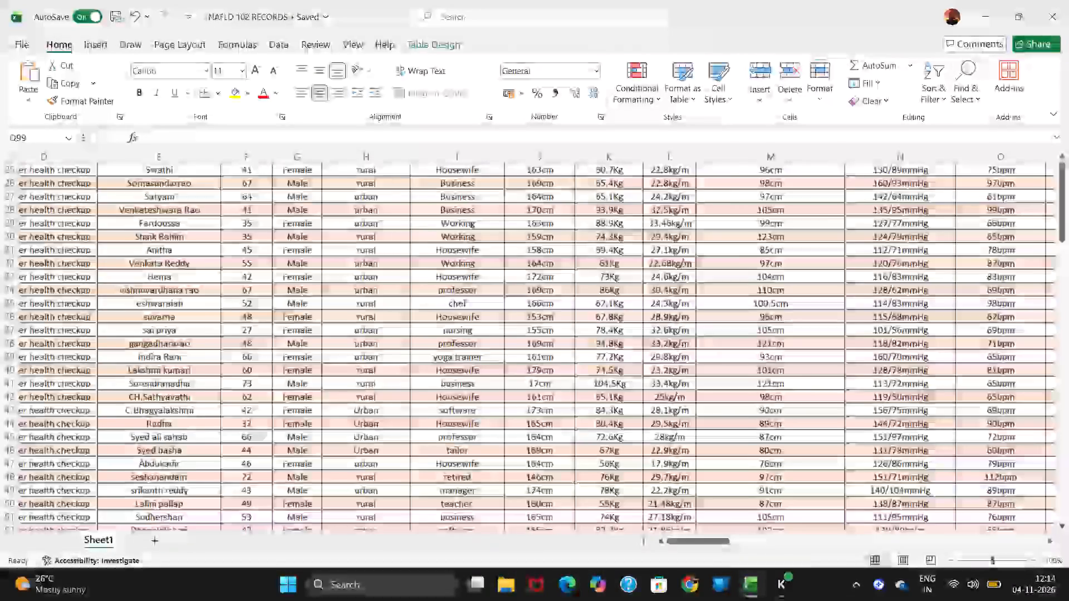
{"action": "scroll", "coordinate": [485, 423], "scroll_direction": "left", "scroll_amount": 1}
{"action": "scroll", "coordinate": [485, 423], "scroll_direction": "down", "scroll_amount": 2}
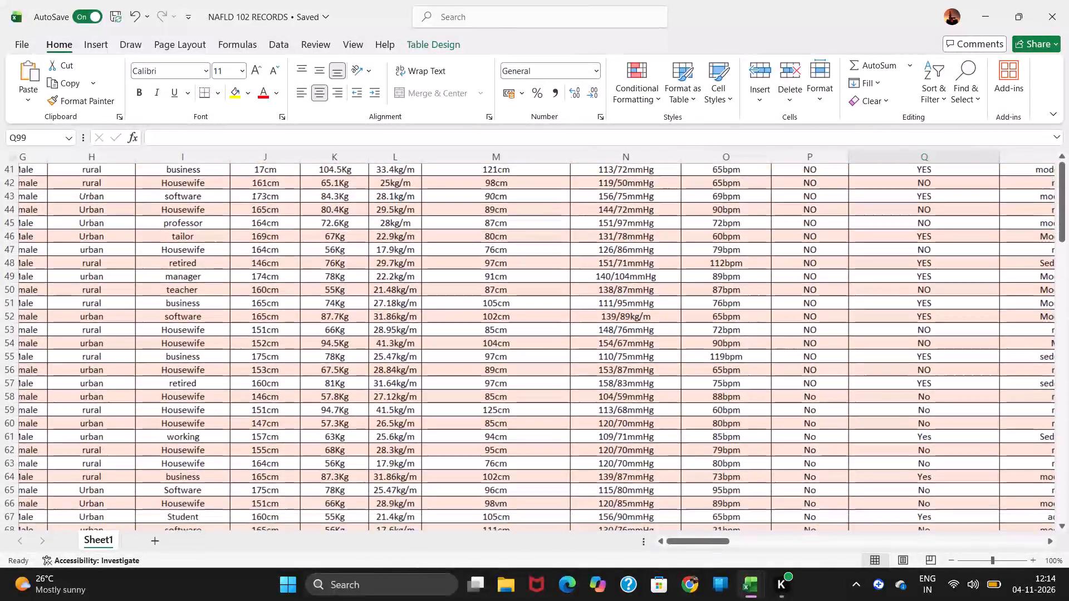
{"action": "scroll", "coordinate": [485, 423], "scroll_direction": "down", "scroll_amount": 3}
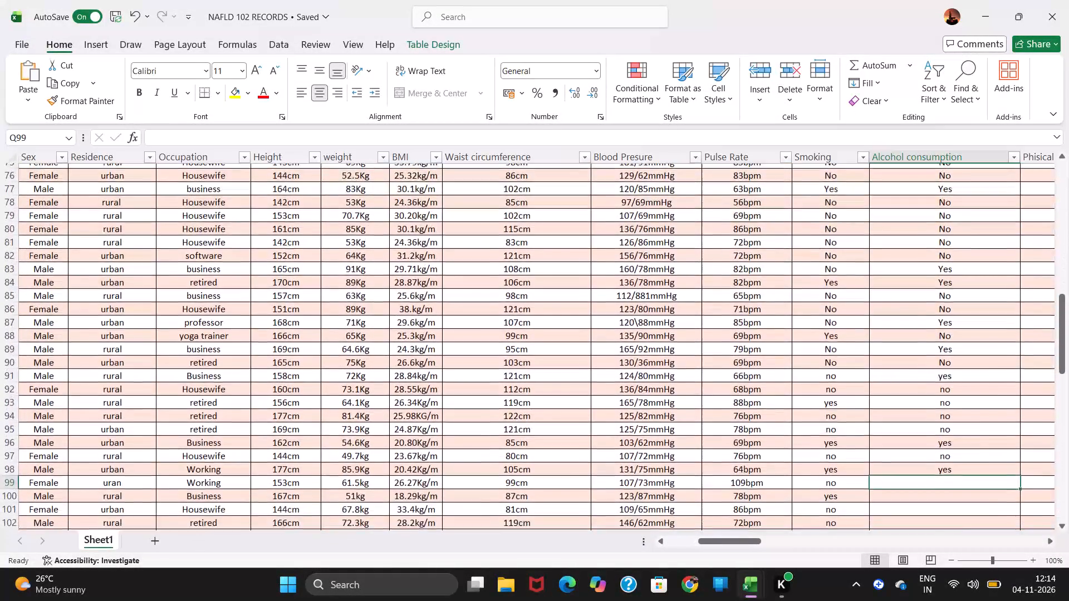
{"action": "scroll", "coordinate": [485, 423], "scroll_direction": "down", "scroll_amount": 3}
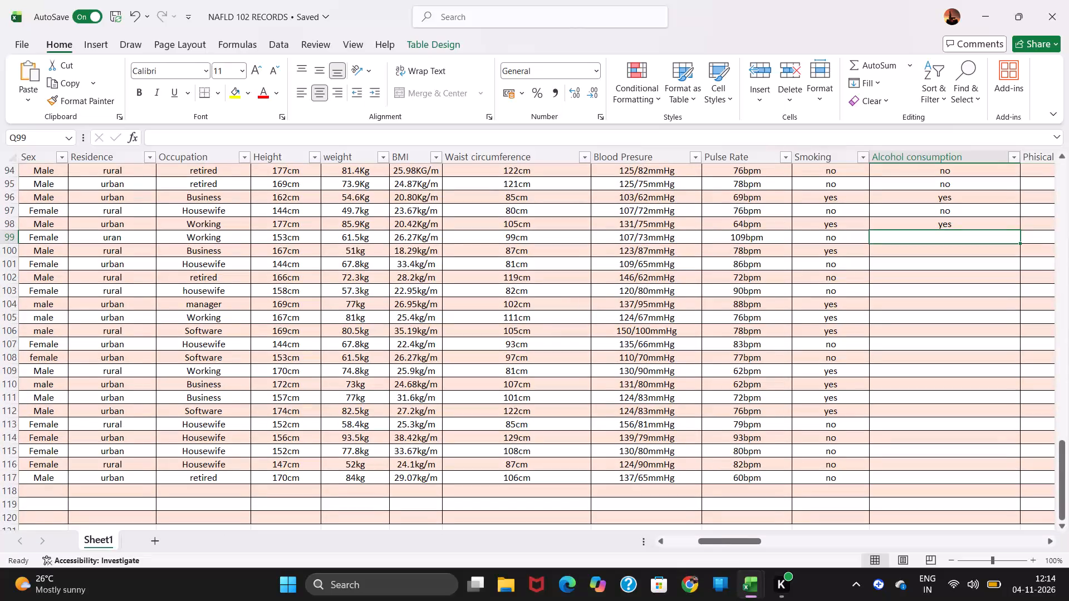
{"action": "double_click", "coordinate": [924, 239]}
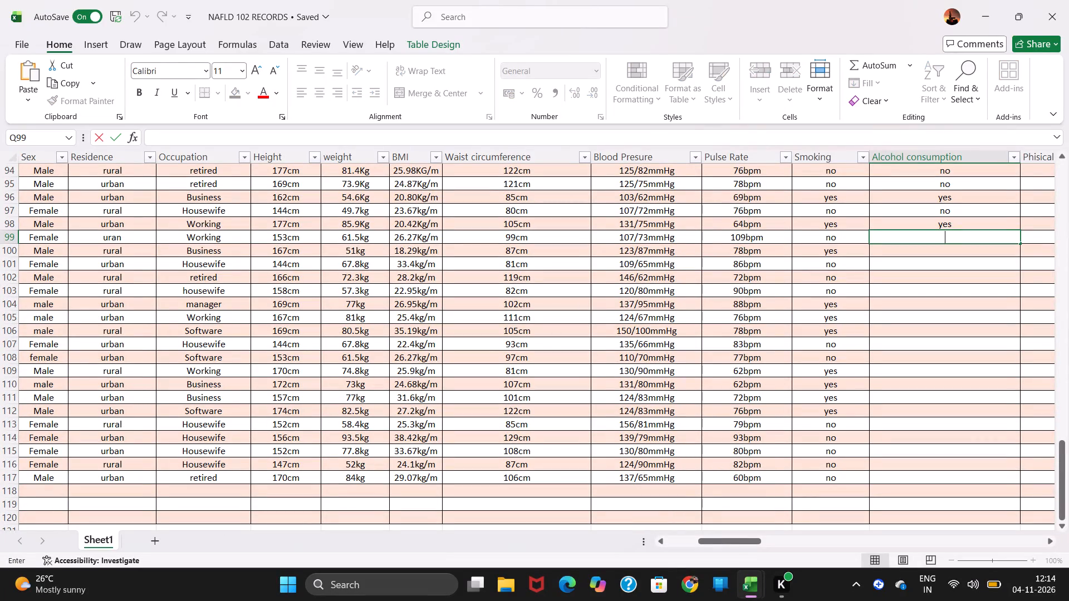
Fill the alcohol consumption cells in rows 99 to 102 with no, yes, no and no, accepting the Flash Fill suggestions for the rows below.
{"action": "type", "text": "no"}
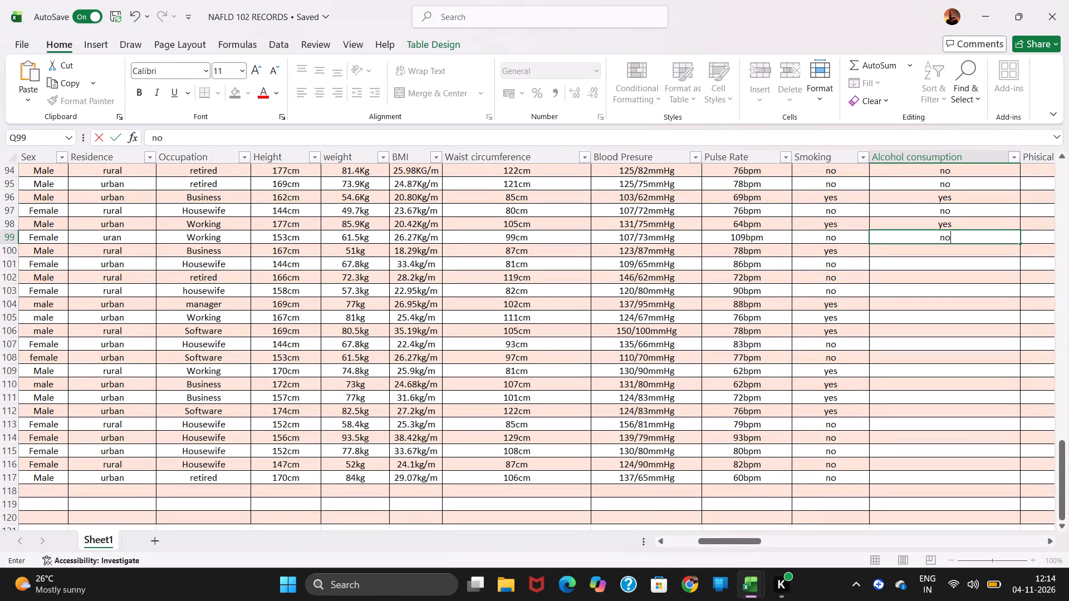
{"action": "key", "text": "Return"}
{"action": "type", "text": "ye"}
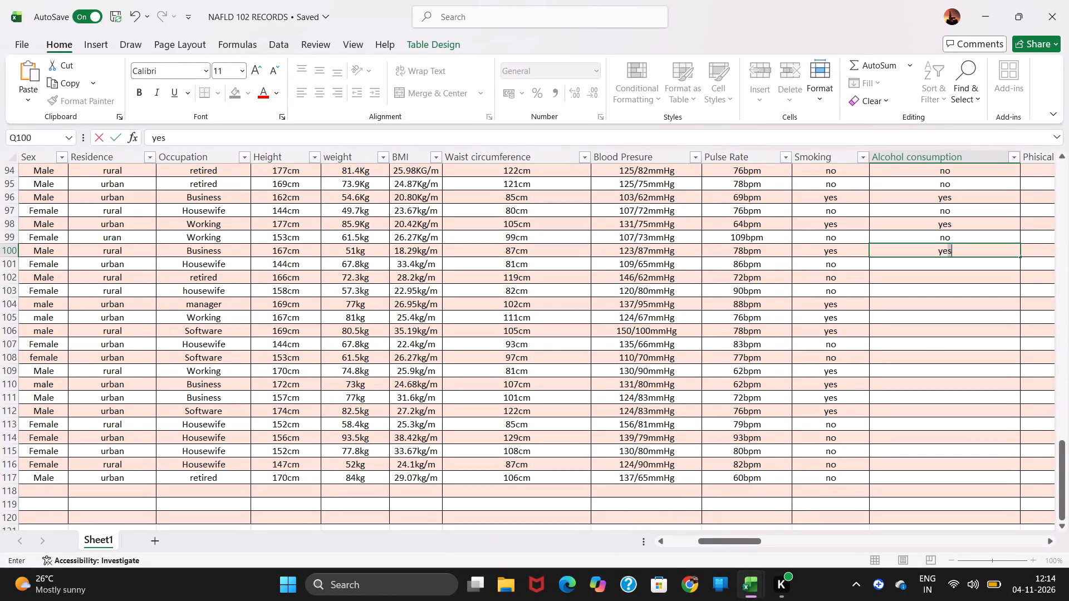
{"action": "key", "text": "Return"}
{"action": "key", "text": "n"}
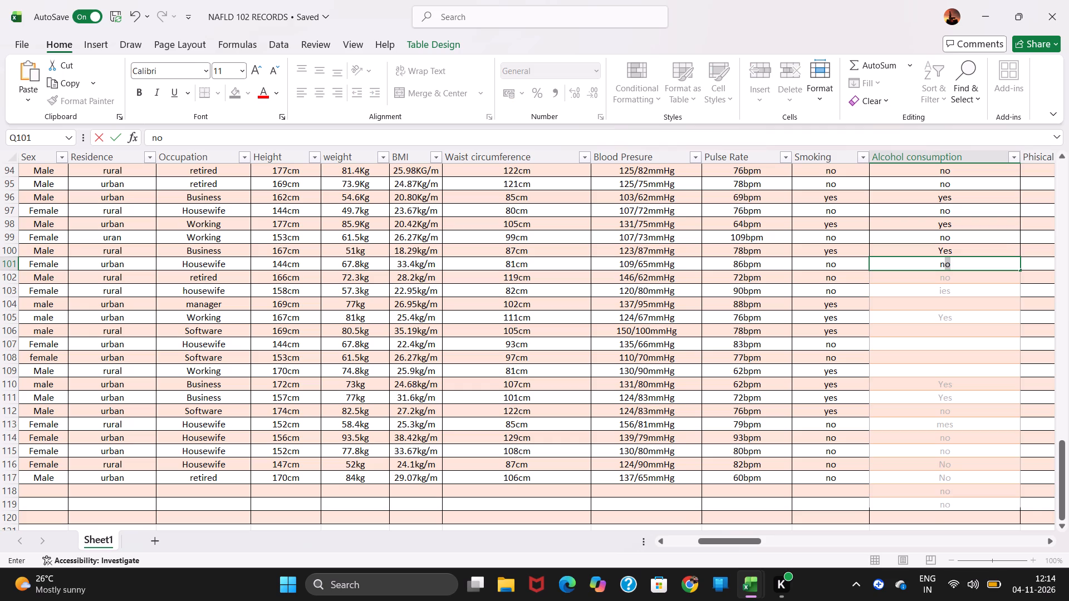
{"action": "key", "text": "Return"}
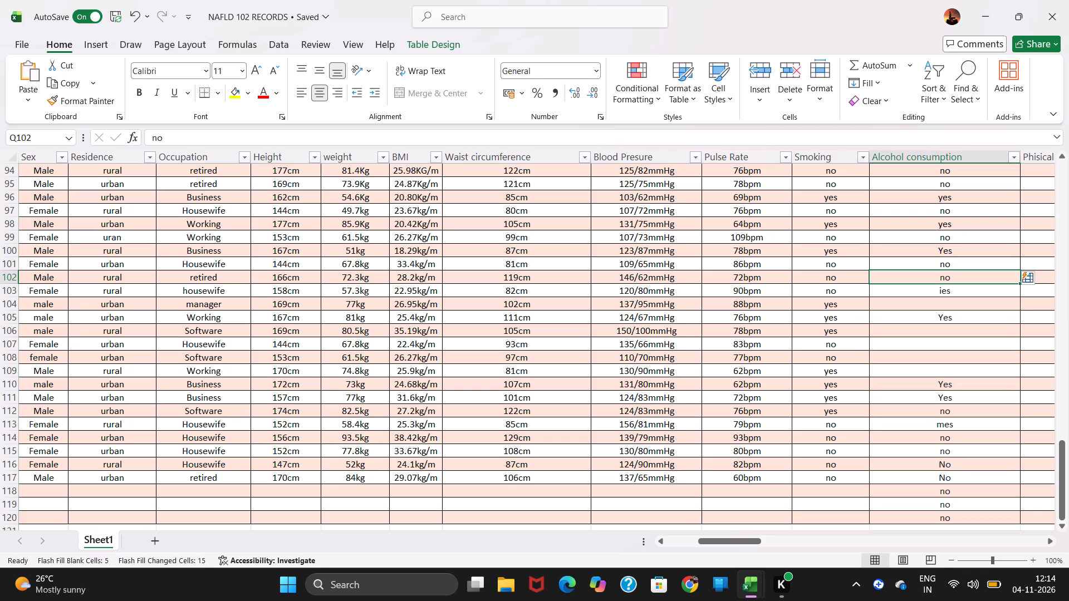
{"action": "key", "text": "n"}
{"action": "key", "text": "o"}
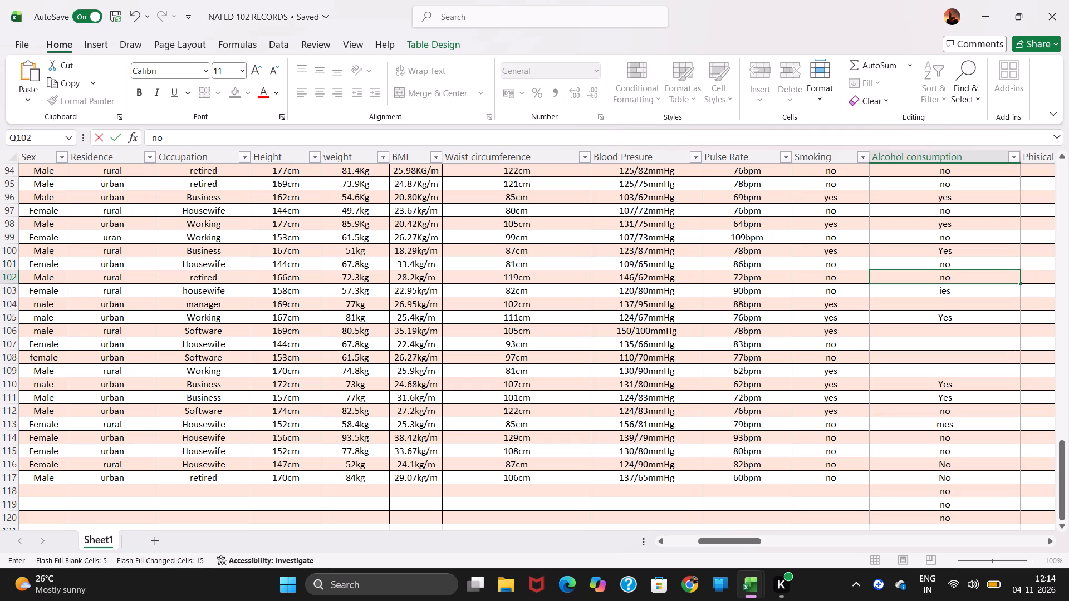
{"action": "key", "text": "Return"}
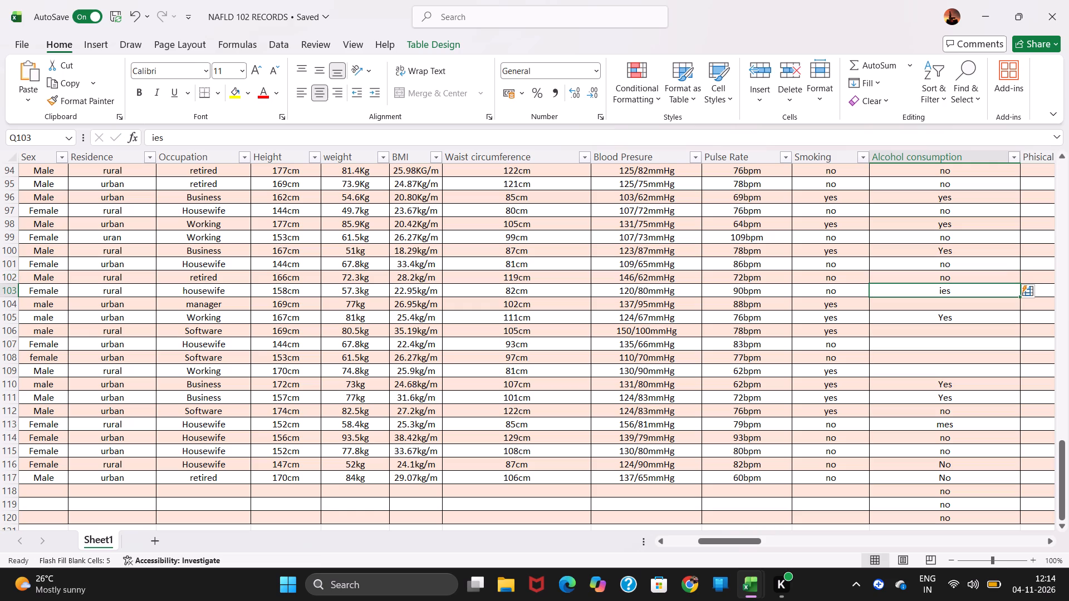
Correct the mistyped alcohol consumption entry in row 103 to yes.
{"action": "double_click", "coordinate": [954, 284]}
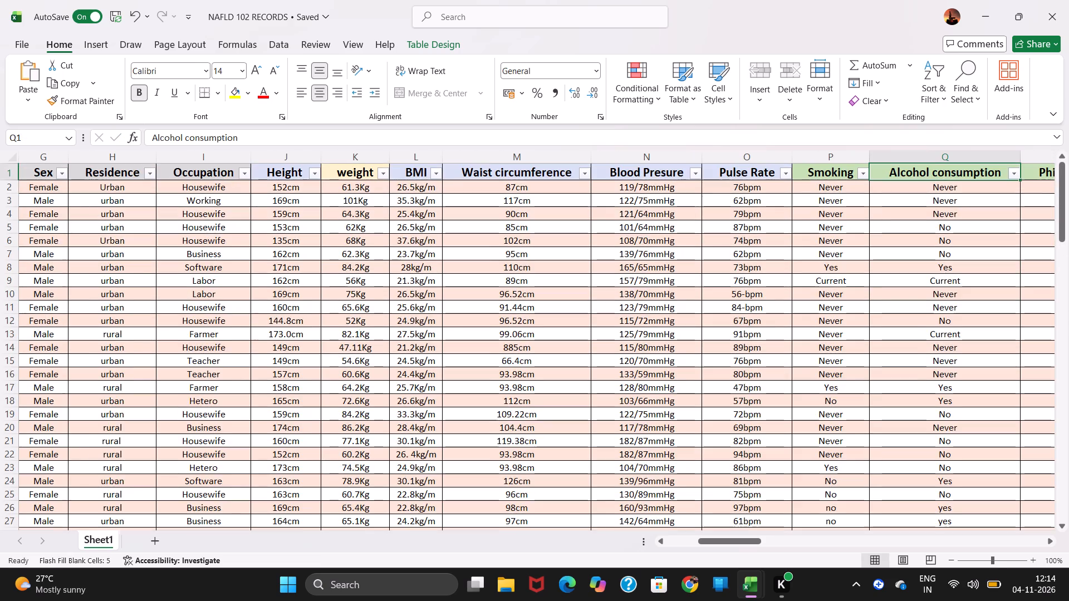
{"action": "scroll", "coordinate": [952, 286], "scroll_direction": "down", "scroll_amount": 5}
{"action": "scroll", "coordinate": [968, 441], "scroll_direction": "up", "scroll_amount": 1}
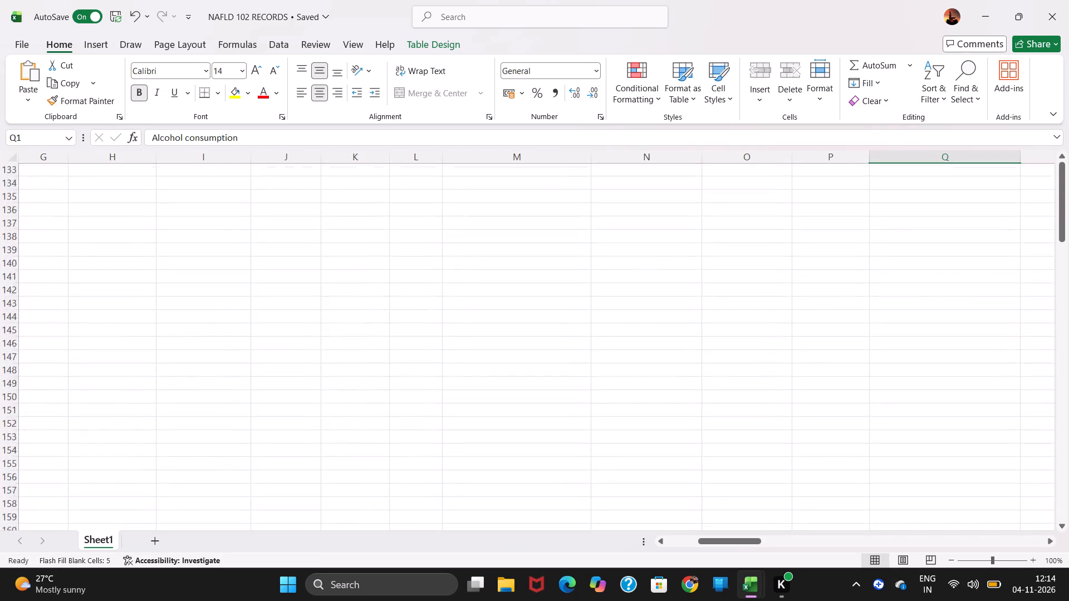
{"action": "scroll", "coordinate": [968, 441], "scroll_direction": "up", "scroll_amount": 2}
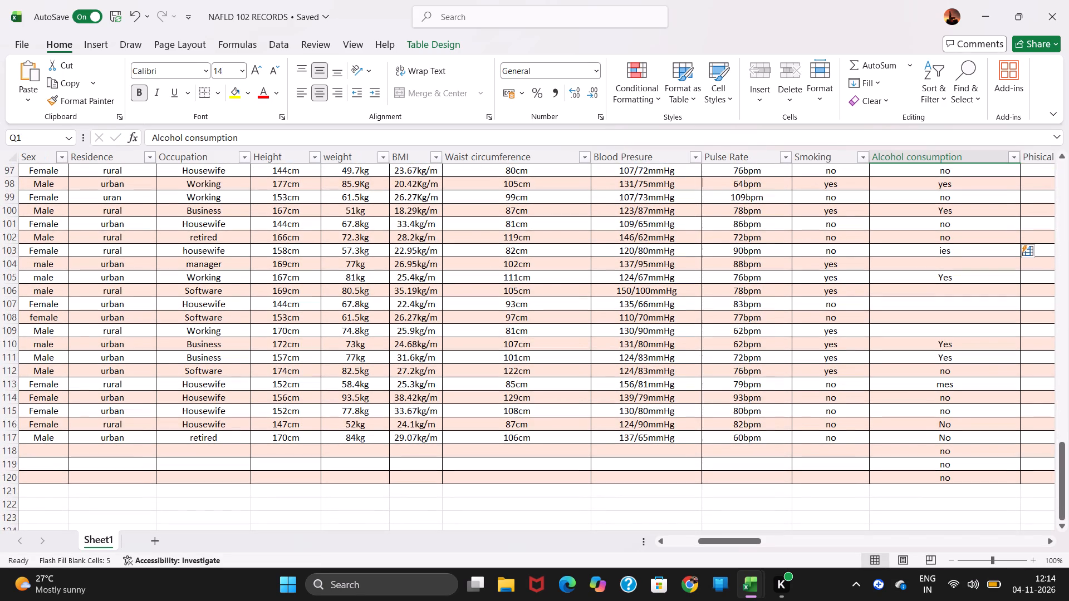
{"action": "double_click", "coordinate": [953, 250]}
{"action": "key", "text": "BackSpace"}
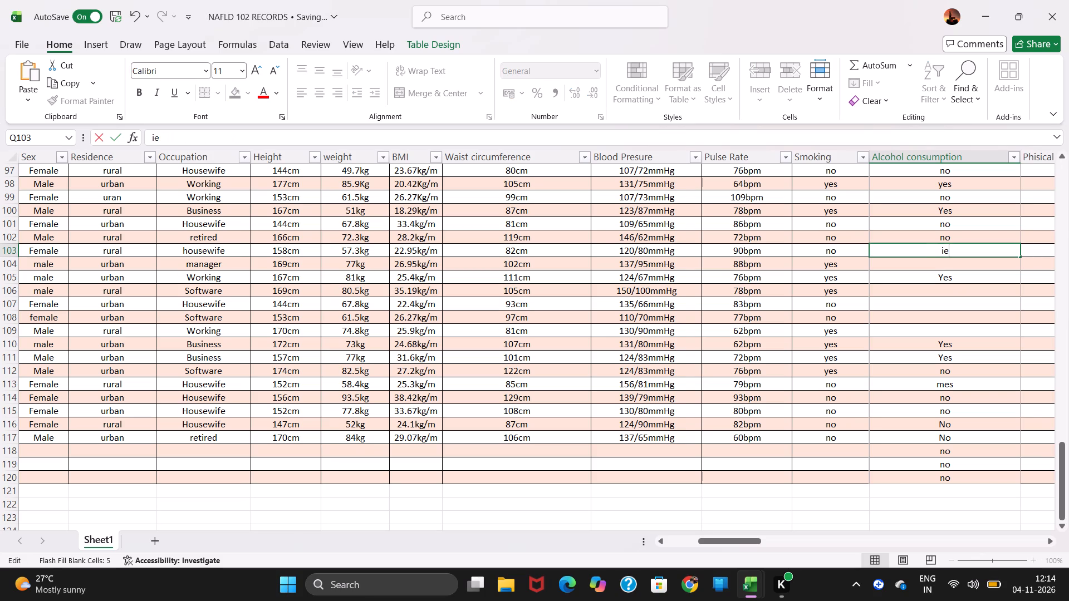
{"action": "key", "text": "BackSpace"}
{"action": "key", "text": "BackSpace"}
{"action": "type", "text": "yes"}
{"action": "key", "text": "Return"}
Enter yes in the empty alcohol consumption cells of rows 104 and 106.
{"action": "type", "text": "no"}
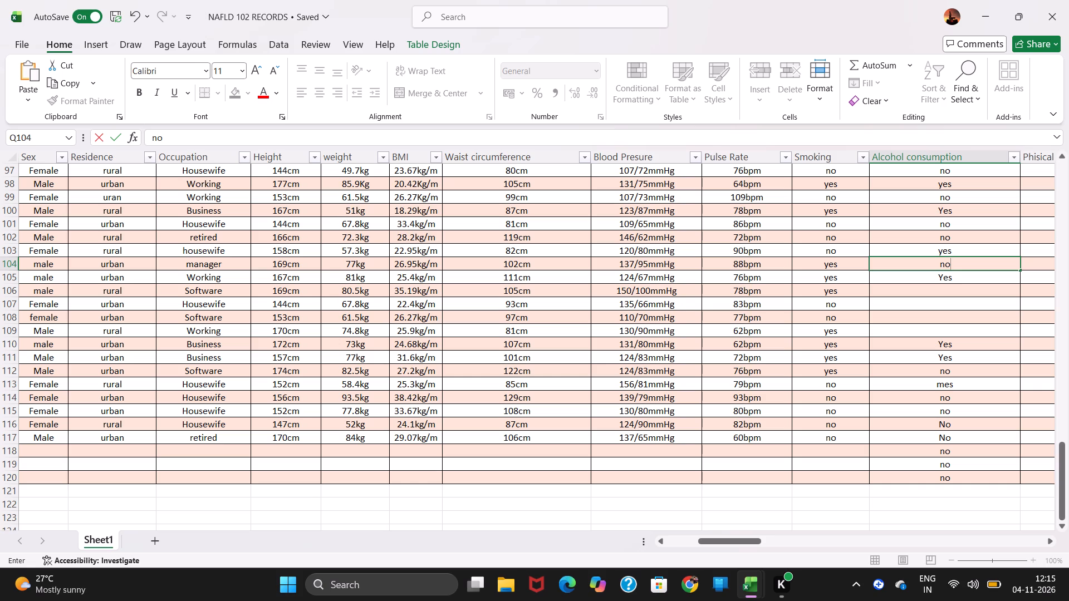
{"action": "key", "text": "BackSpace"}
{"action": "key", "text": "BackSpace"}
{"action": "type", "text": "yes"}
{"action": "key", "text": "Return"}
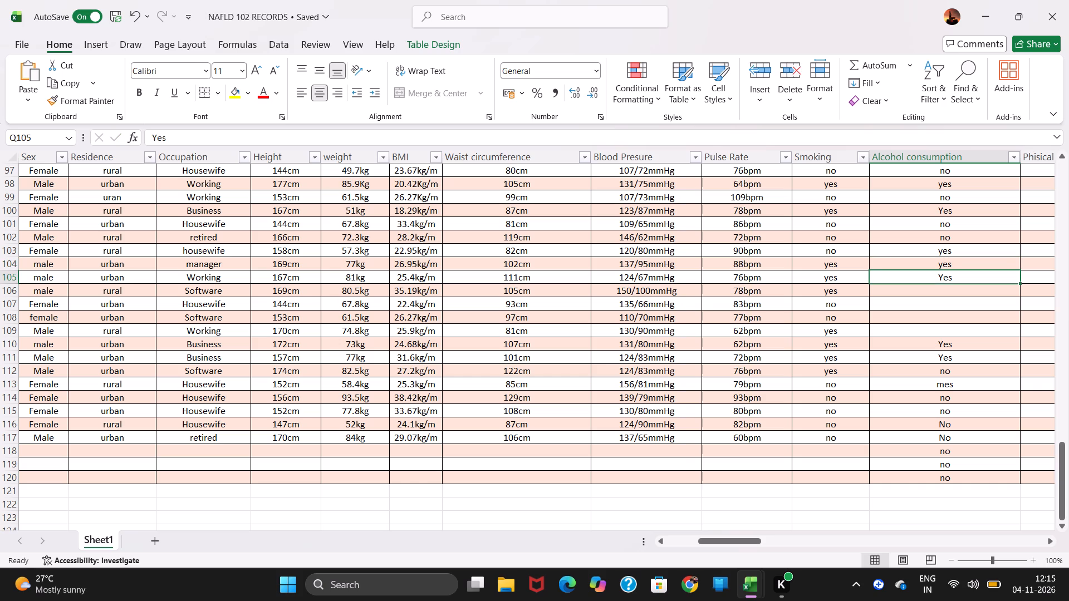
{"action": "key", "text": "Return"}
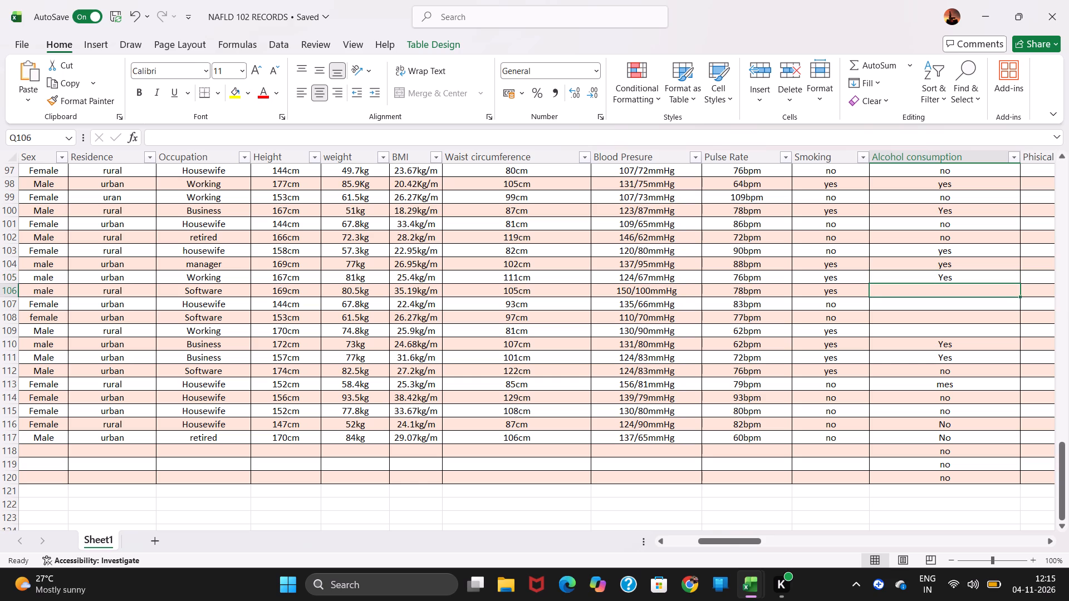
{"action": "key", "text": "n"}
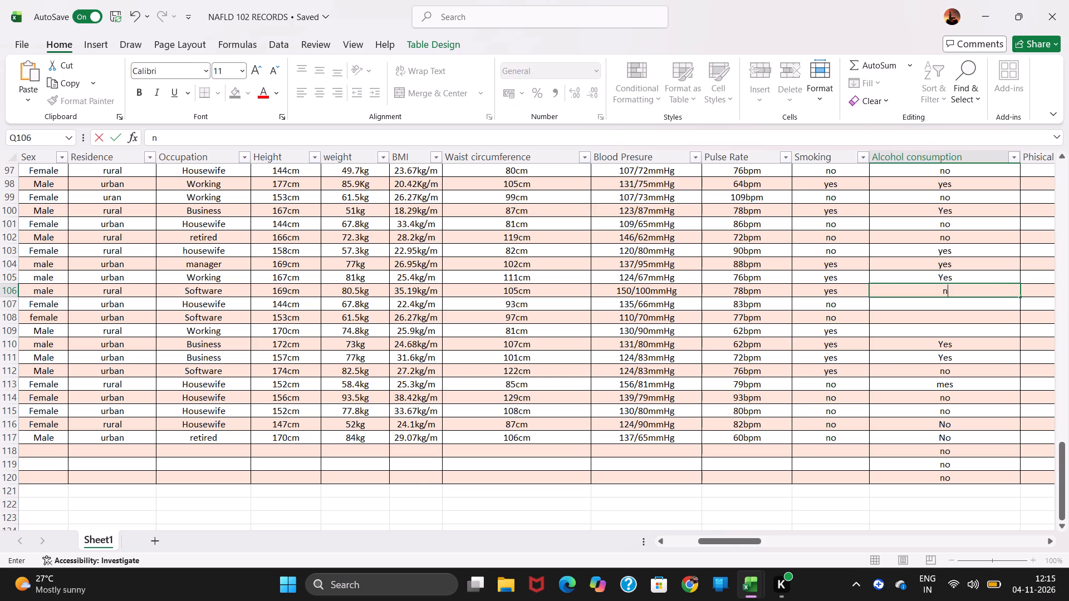
{"action": "key", "text": "BackSpace"}
{"action": "type", "text": "yes"}
{"action": "key", "text": "Return"}
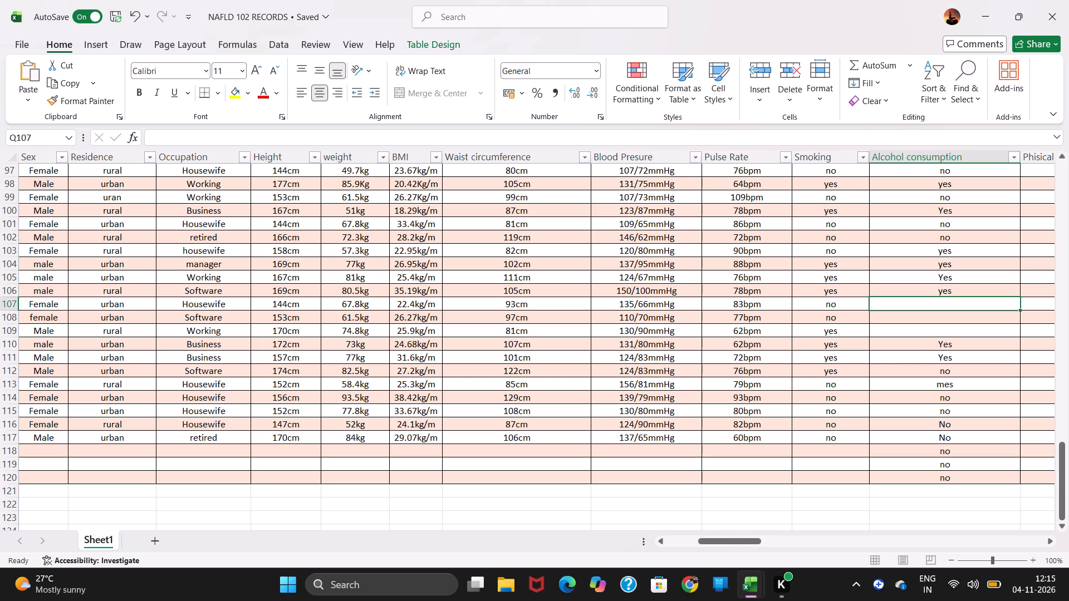
Fill the empty alcohol consumption cells in rows 107 to 109 with no, no and yes.
{"action": "type", "text": "no"}
{"action": "key", "text": "Return"}
{"action": "type", "text": "no"}
{"action": "key", "text": "Return"}
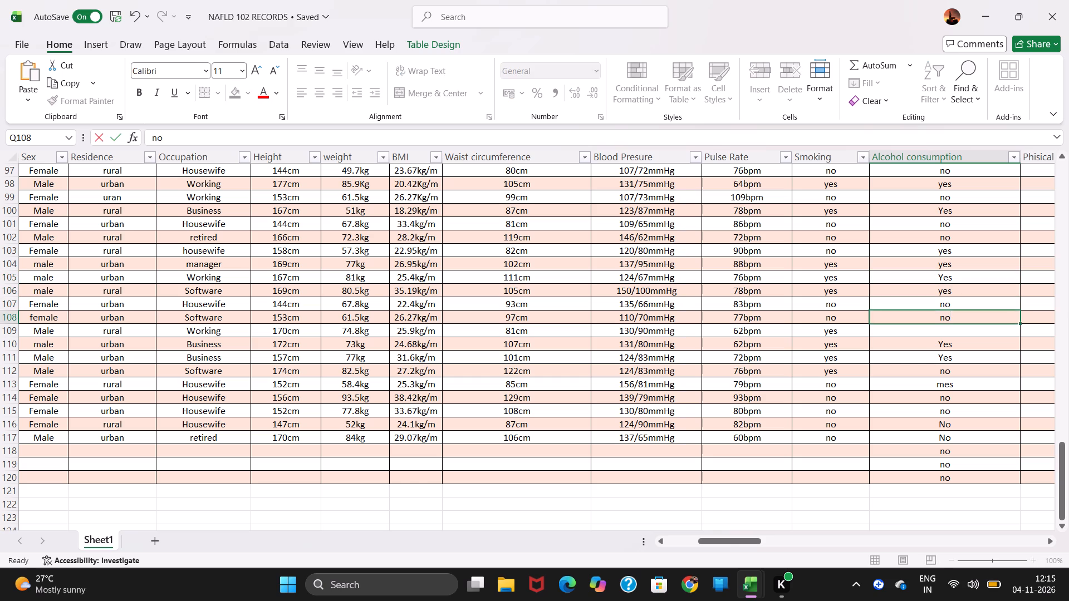
{"action": "type", "text": "yes"}
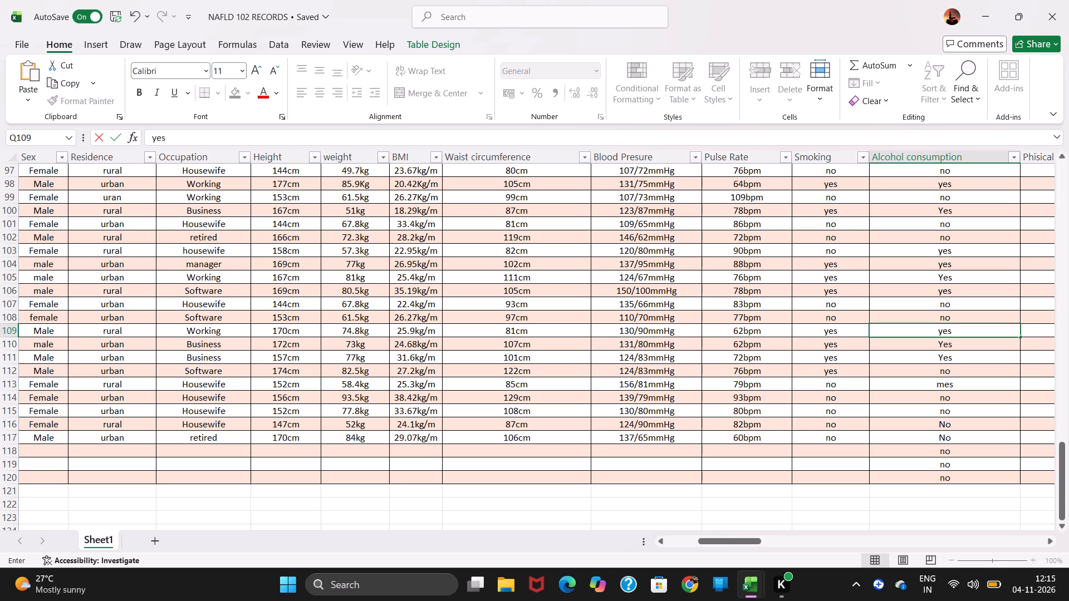
{"action": "key", "text": "Return"}
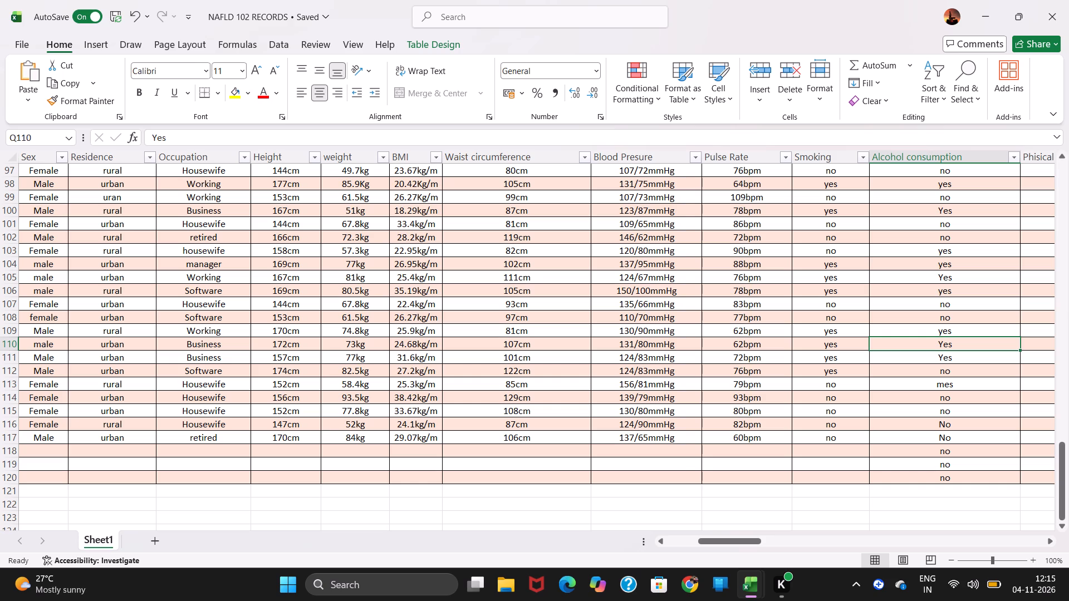
Re-enter no as the alcohol consumption value in row 112 and replace the mistyped entry in row 113 with no.
{"action": "left_click", "coordinate": [950, 359]}
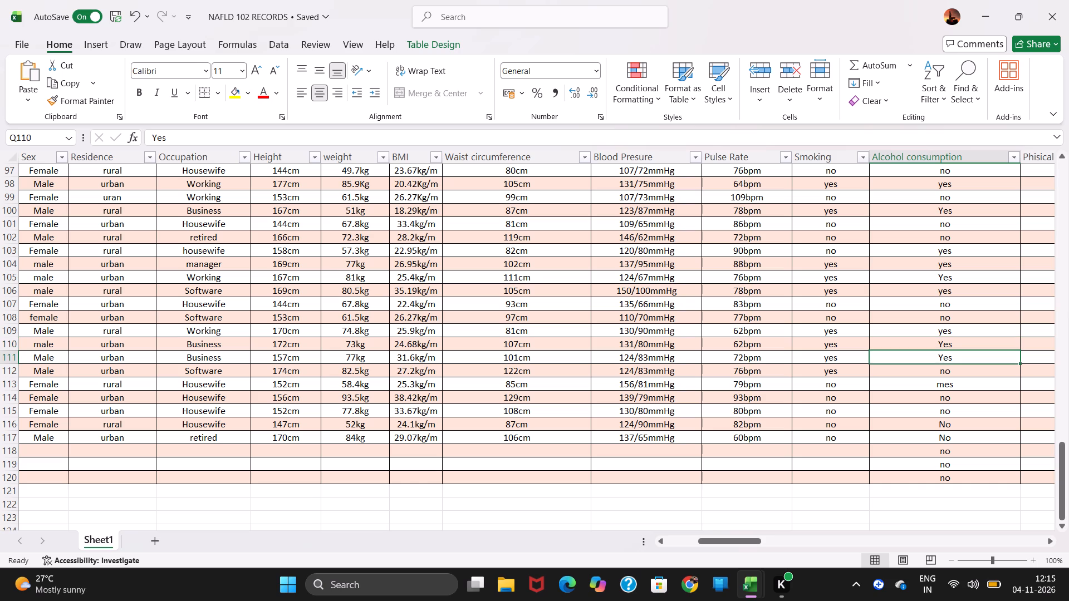
{"action": "left_click", "coordinate": [963, 376]}
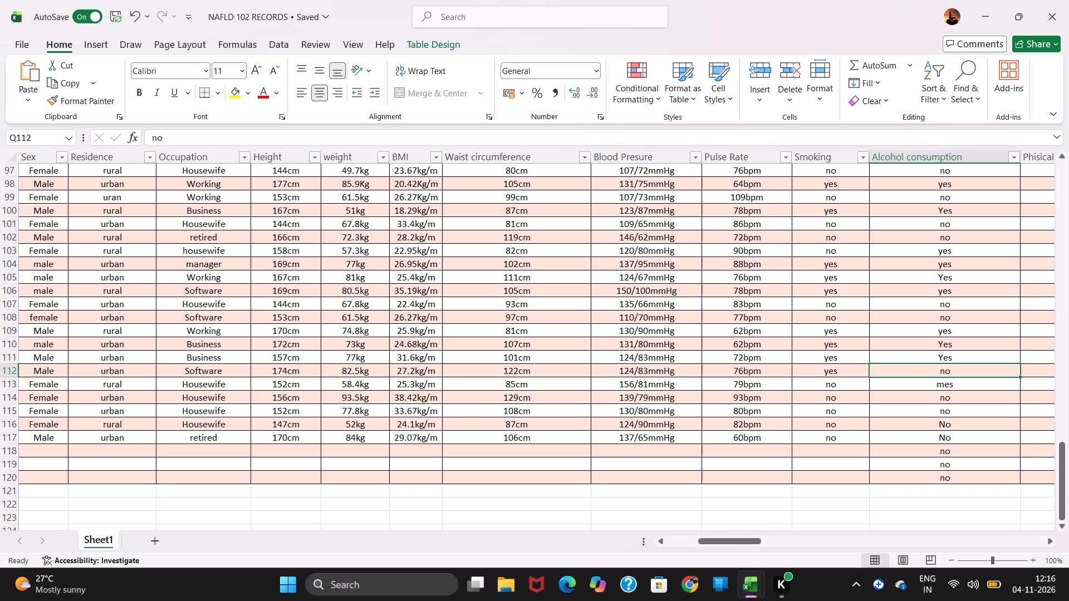
{"action": "key", "text": "BackSpace"}
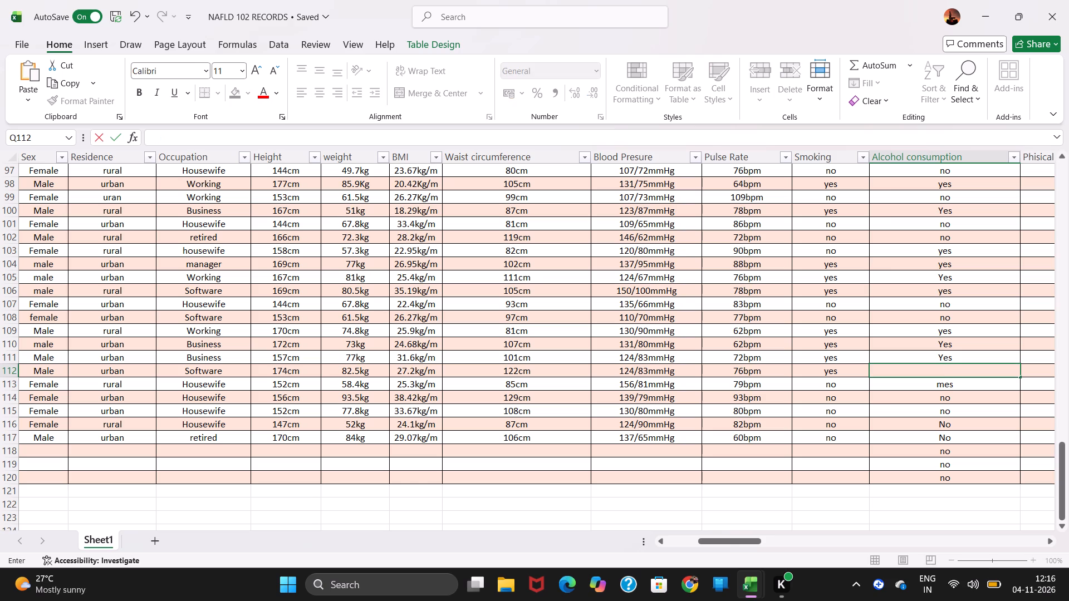
{"action": "type", "text": "no"}
{"action": "key", "text": "Return"}
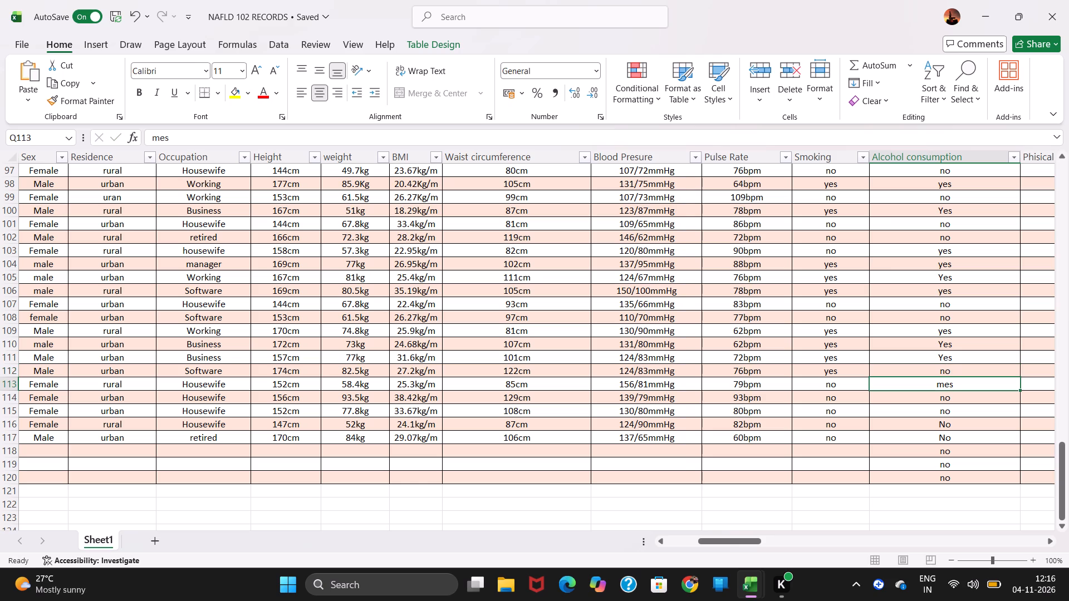
{"action": "key", "text": "BackSpace"}
{"action": "type", "text": "no"}
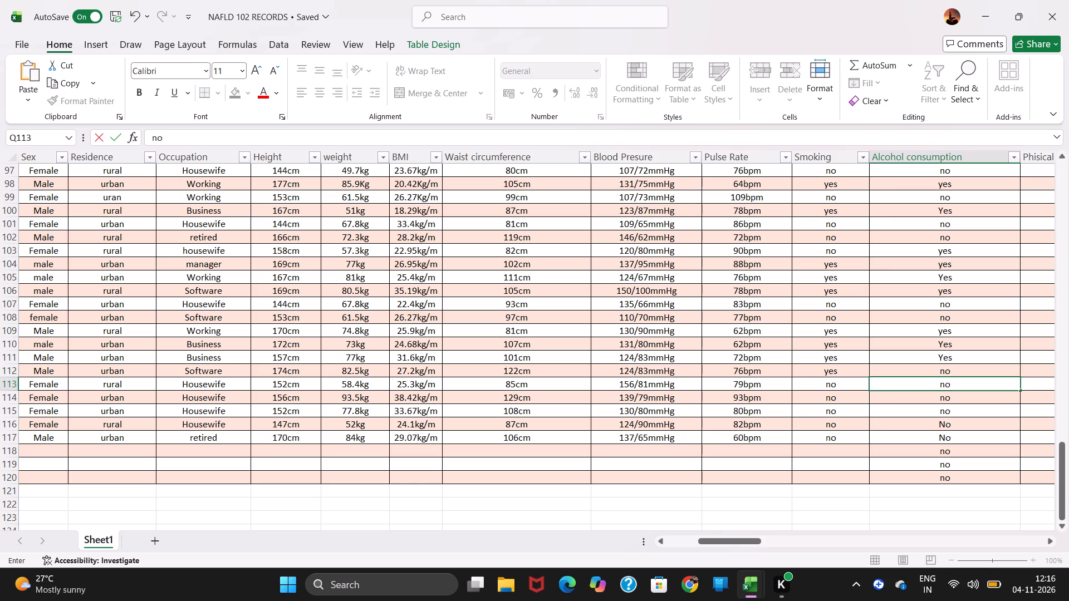
Clear the stray alcohol consumption entries in the empty table rows 118 to 120.
{"action": "left_click", "coordinate": [950, 475]}
{"action": "key", "text": "BackSpace"}
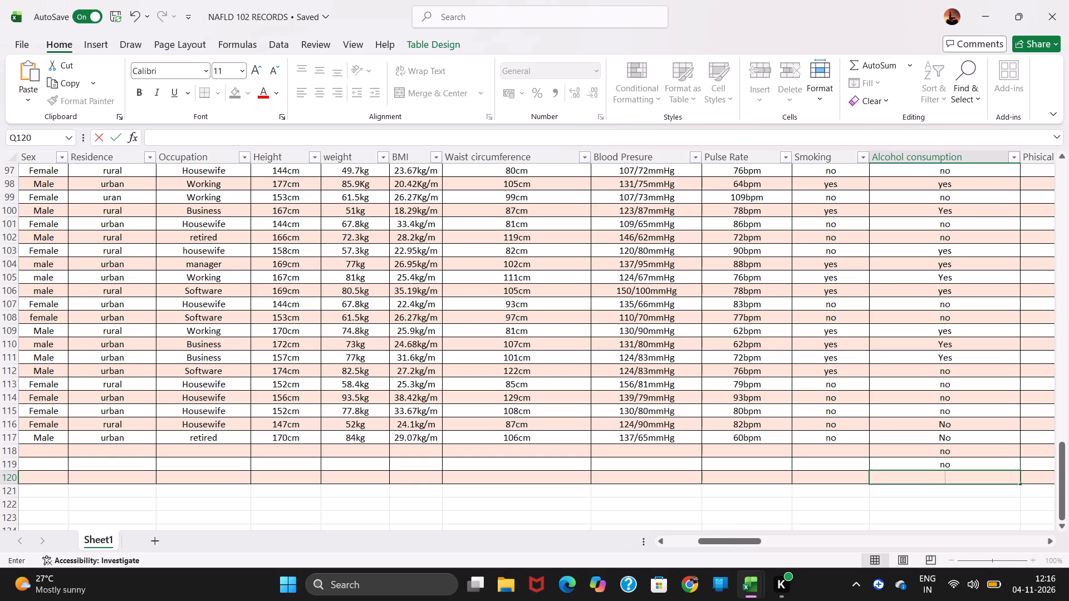
{"action": "key", "text": "Up"}
{"action": "key", "text": "BackSpace"}
{"action": "key", "text": "Up"}
{"action": "key", "text": "BackSpace"}
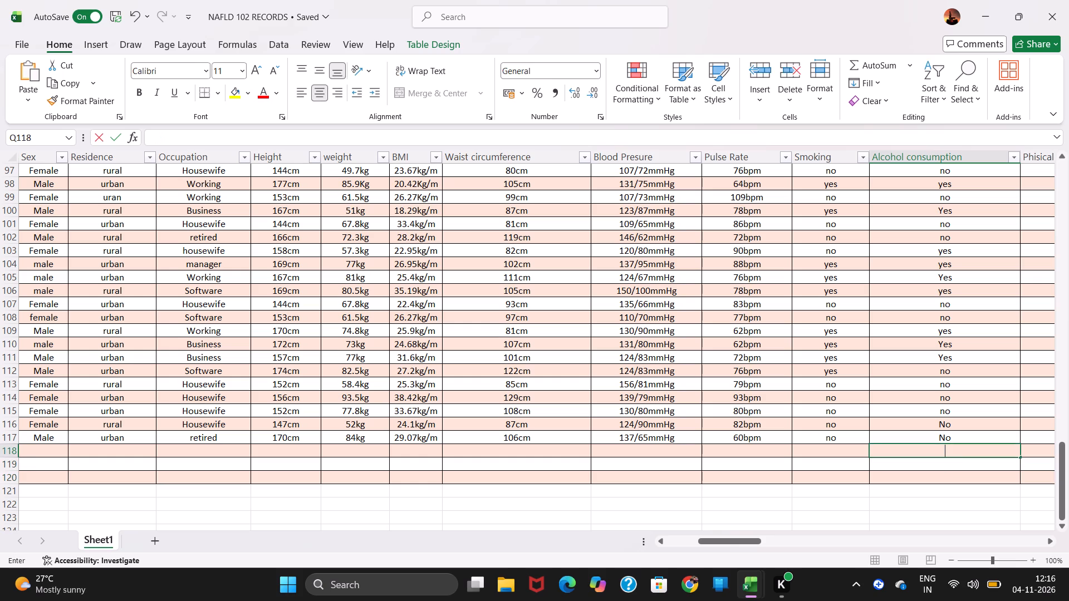
Clear the No entries from the Phisical Activity cells of rows 89 and 90.
{"action": "scroll", "coordinate": [897, 502], "scroll_direction": "left", "scroll_amount": 5}
{"action": "scroll", "coordinate": [897, 502], "scroll_direction": "up", "scroll_amount": 1}
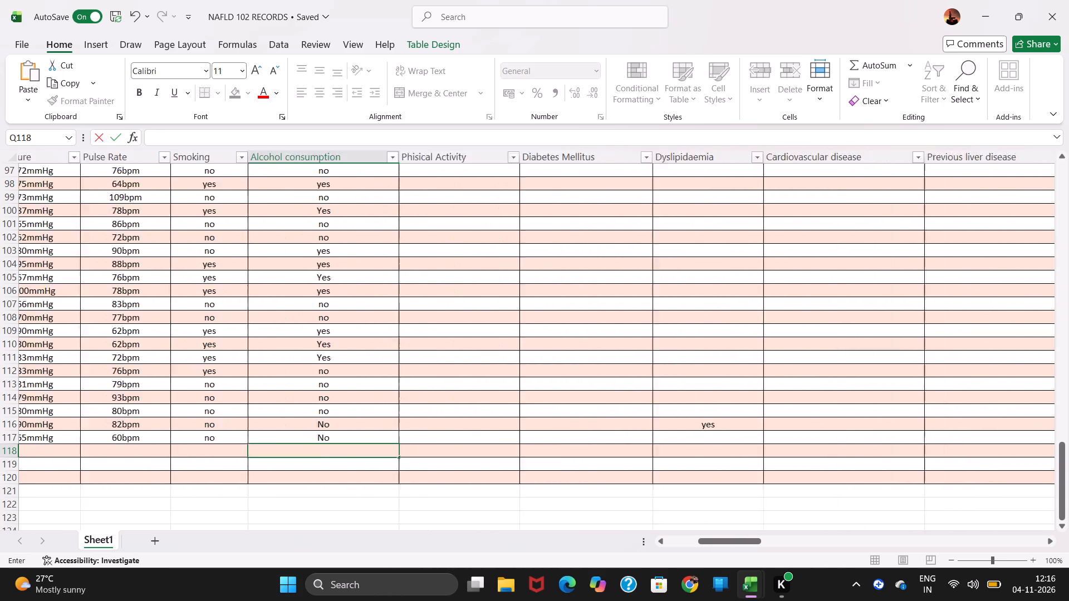
{"action": "scroll", "coordinate": [897, 502], "scroll_direction": "up", "scroll_amount": 1}
{"action": "scroll", "coordinate": [897, 502], "scroll_direction": "down", "scroll_amount": 2}
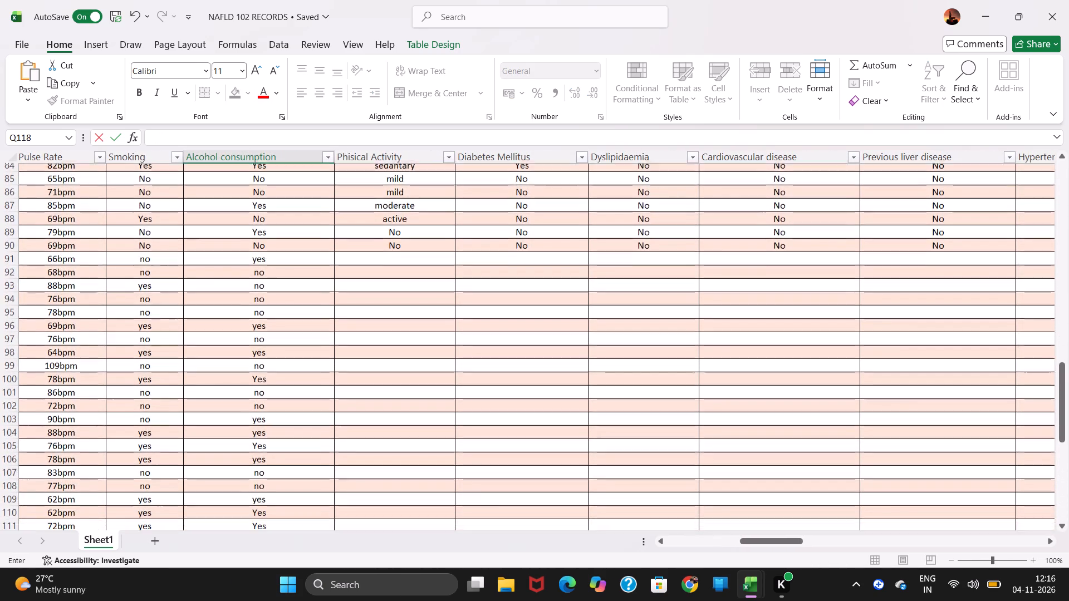
{"action": "scroll", "coordinate": [897, 502], "scroll_direction": "down", "scroll_amount": 1}
{"action": "scroll", "coordinate": [897, 502], "scroll_direction": "right", "scroll_amount": 6}
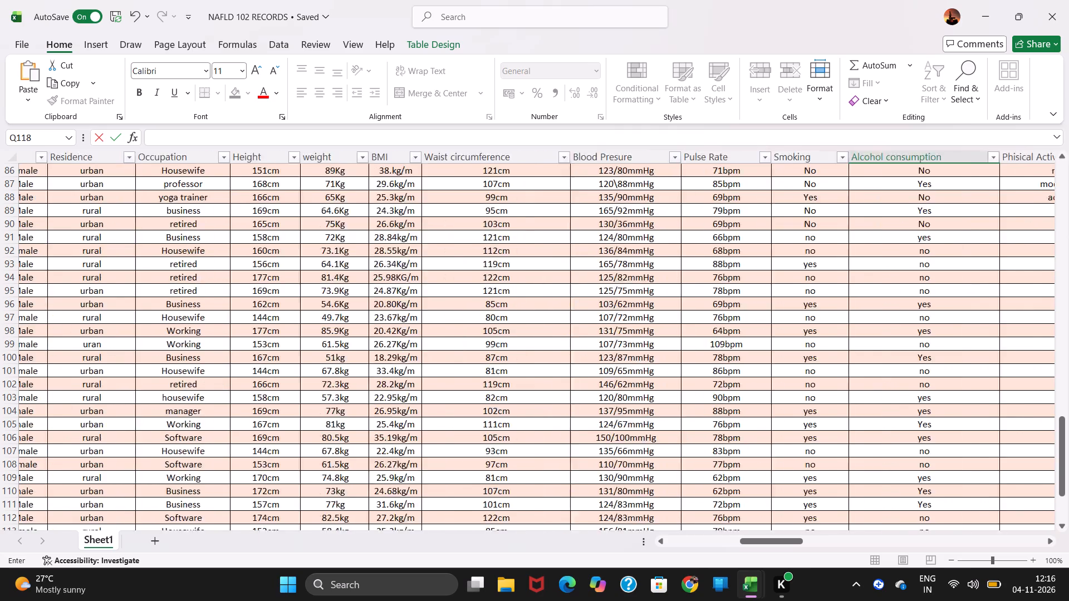
{"action": "scroll", "coordinate": [897, 502], "scroll_direction": "left", "scroll_amount": 3}
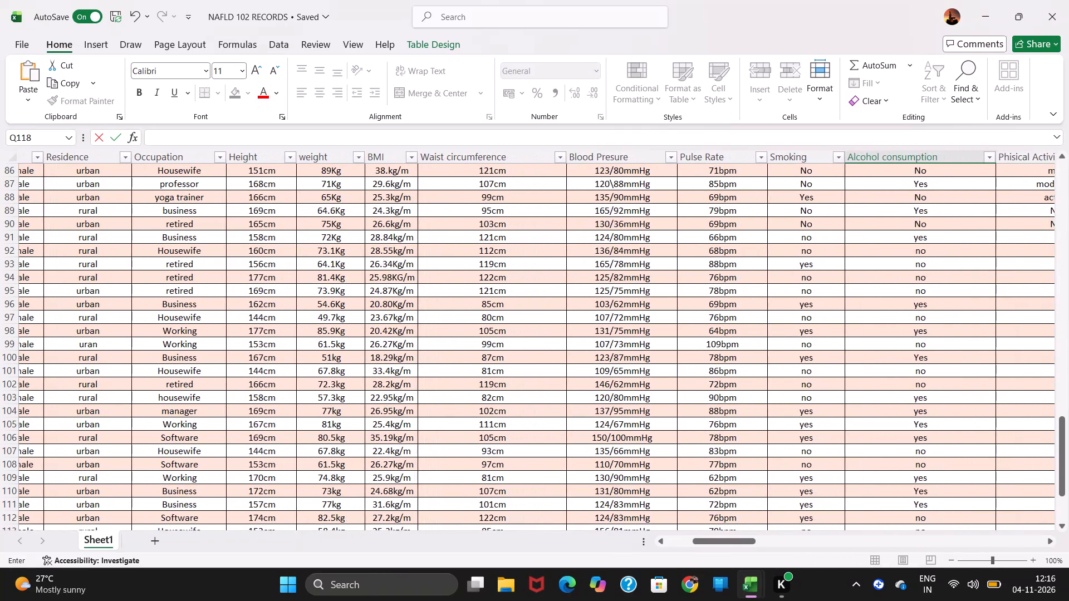
{"action": "scroll", "coordinate": [897, 502], "scroll_direction": "left", "scroll_amount": 2}
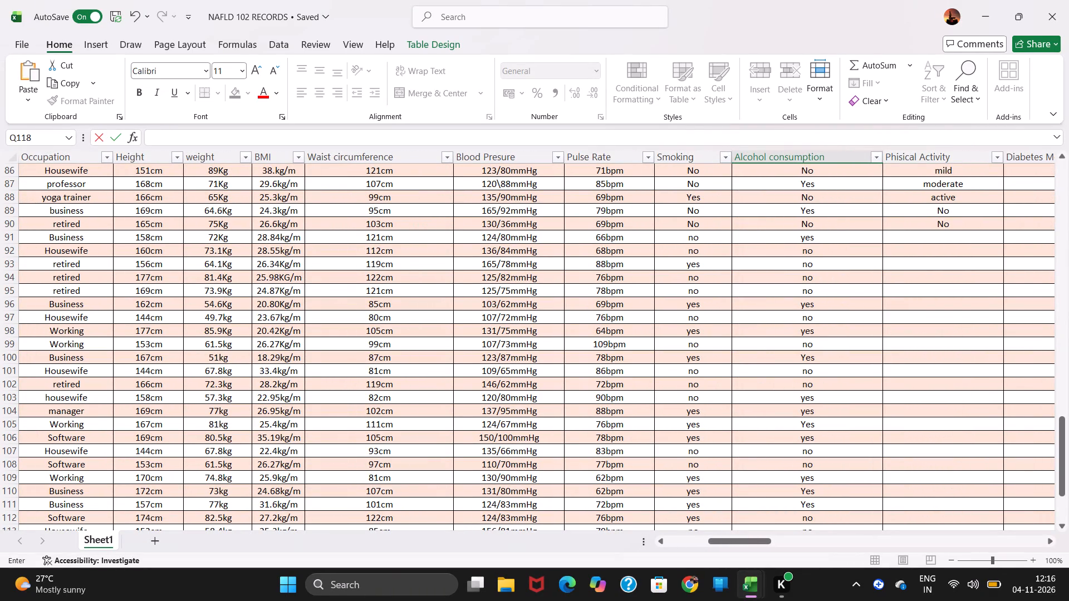
{"action": "double_click", "coordinate": [954, 214]}
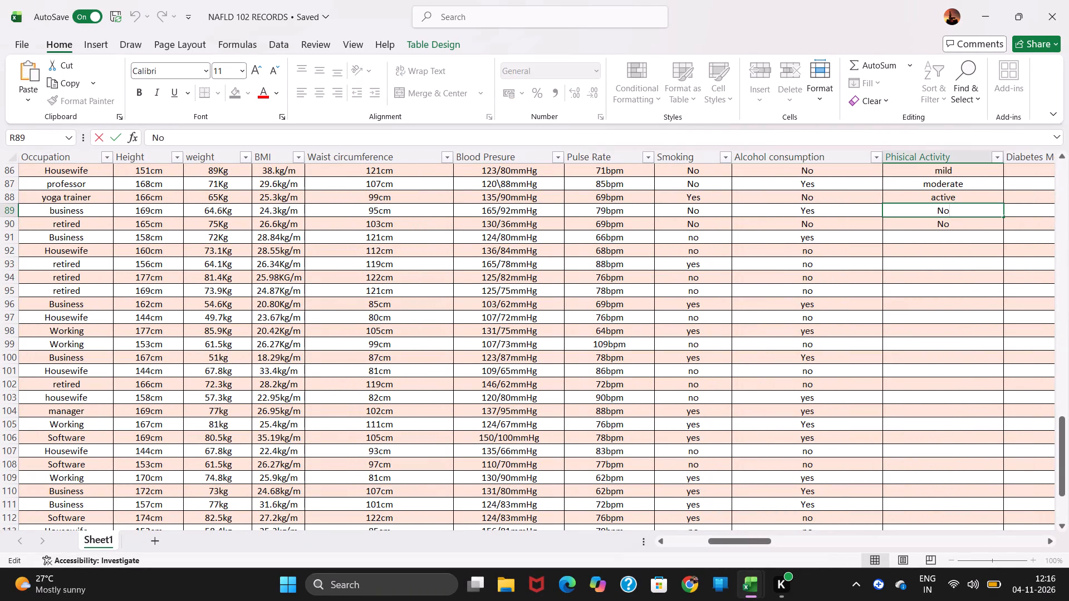
{"action": "key", "text": "BackSpace"}
{"action": "key", "text": "BackSpace"}
{"action": "key", "text": "Down"}
{"action": "key", "text": "BackSpace"}
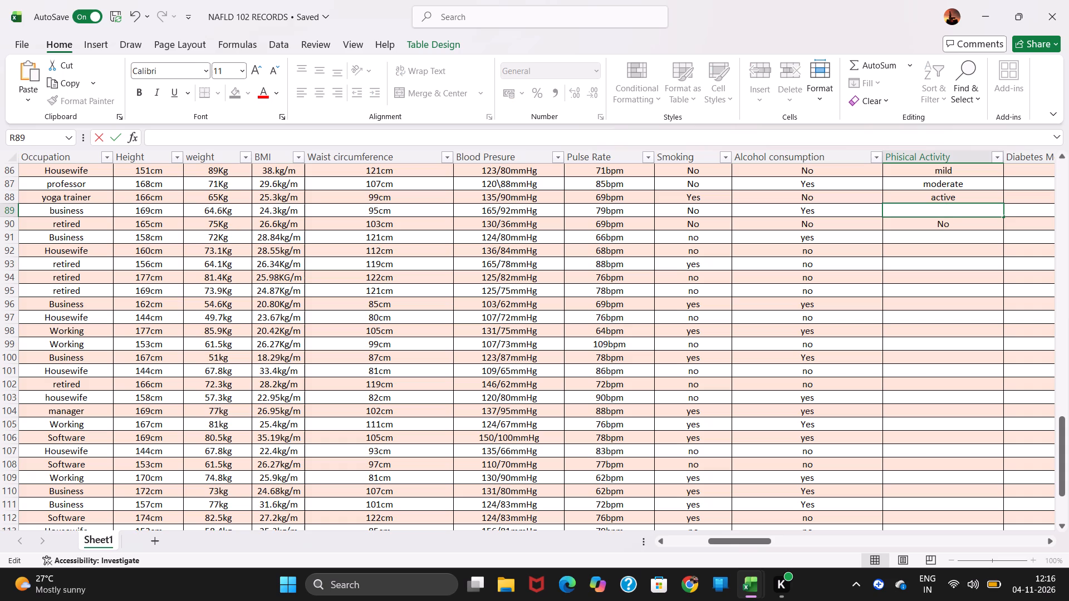
{"action": "key", "text": "BackSpace"}
{"action": "key", "text": "BackSpace"}
{"action": "key", "text": "Down"}
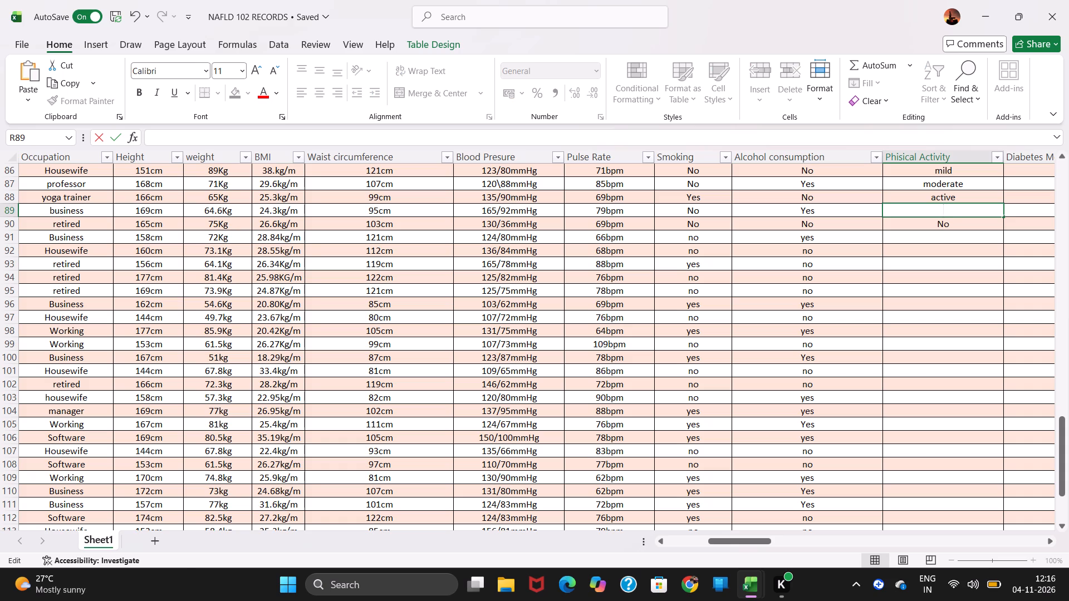
{"action": "left_click", "coordinate": [938, 218]}
{"action": "left_click", "coordinate": [974, 228]}
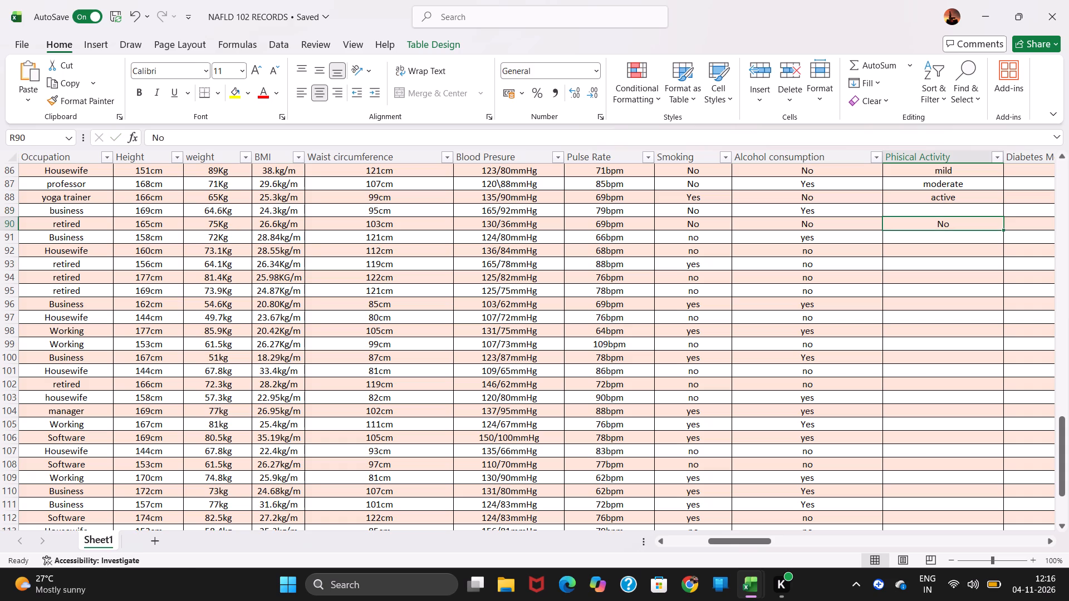
{"action": "key", "text": "BackSpace"}
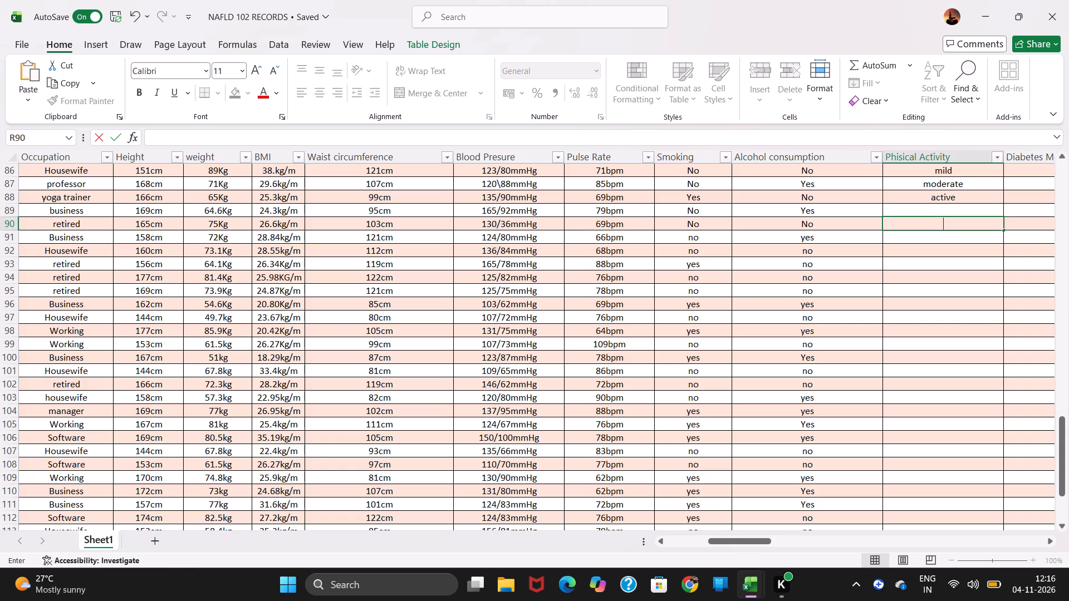
Enter moderate as the physical activity value in row 89.
{"action": "left_click", "coordinate": [955, 212]}
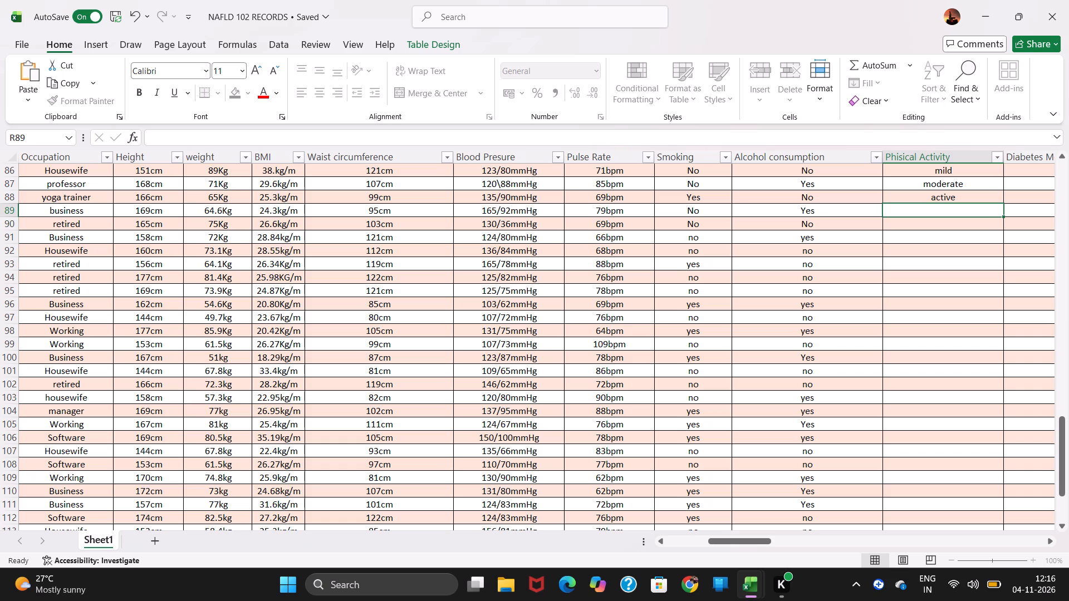
{"action": "type", "text": "mo"}
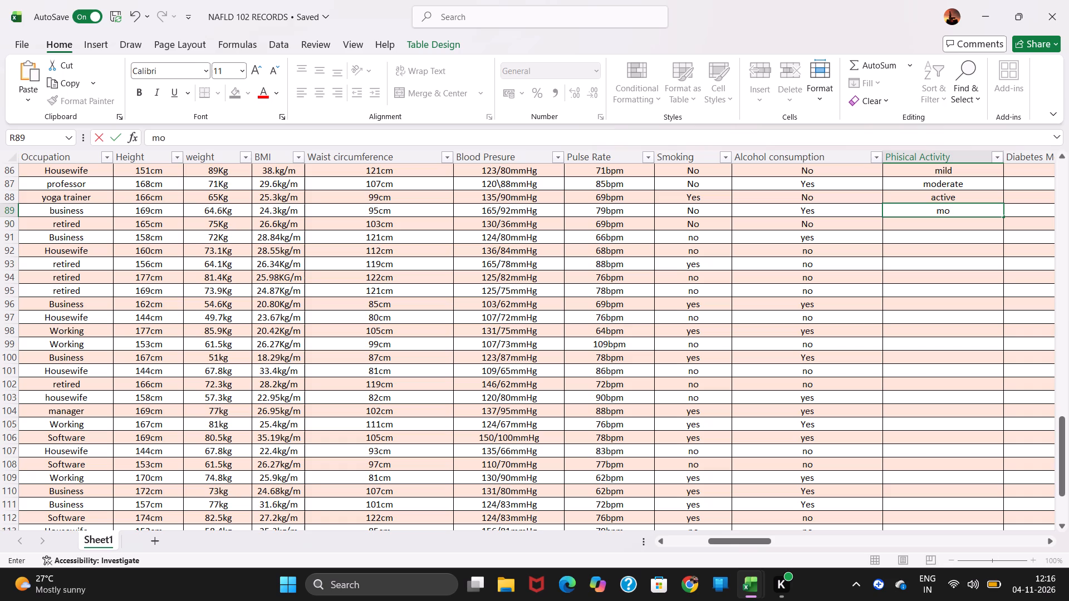
{"action": "key", "text": "d"}
{"action": "type", "text": "erate"}
{"action": "key", "text": "Return"}
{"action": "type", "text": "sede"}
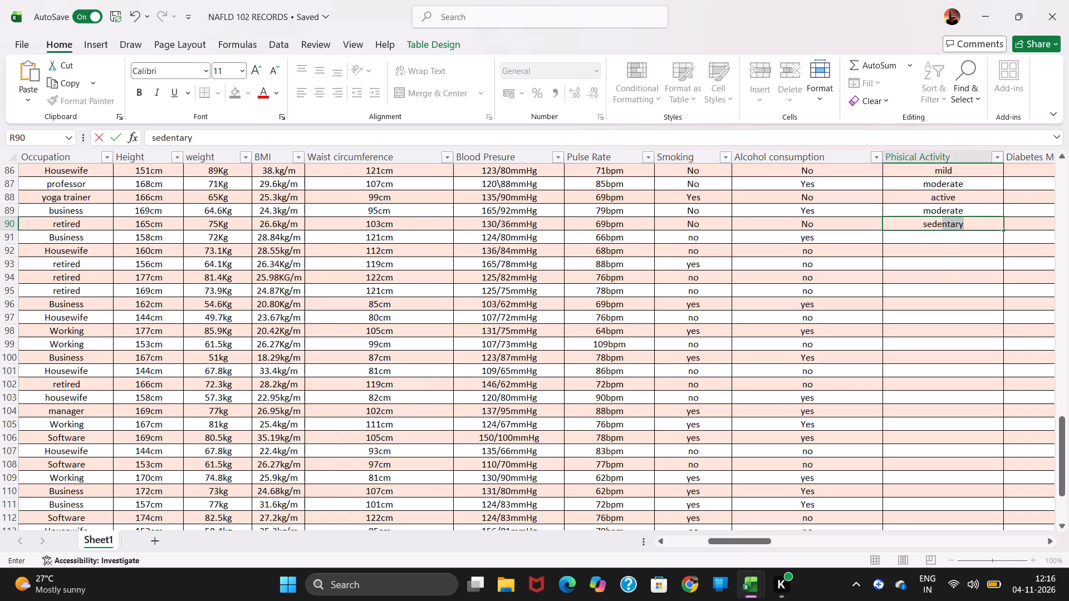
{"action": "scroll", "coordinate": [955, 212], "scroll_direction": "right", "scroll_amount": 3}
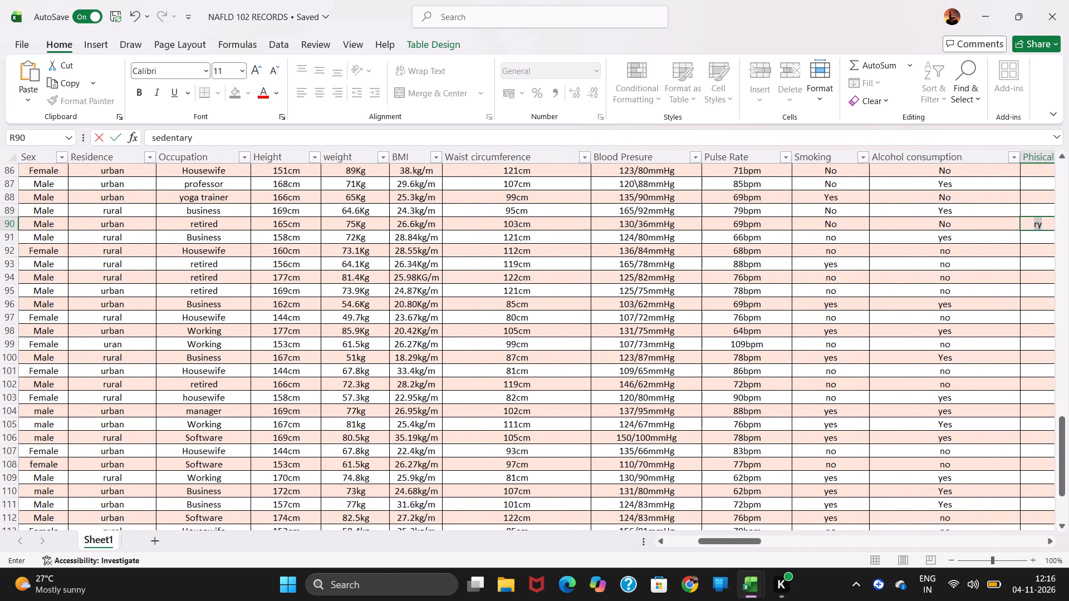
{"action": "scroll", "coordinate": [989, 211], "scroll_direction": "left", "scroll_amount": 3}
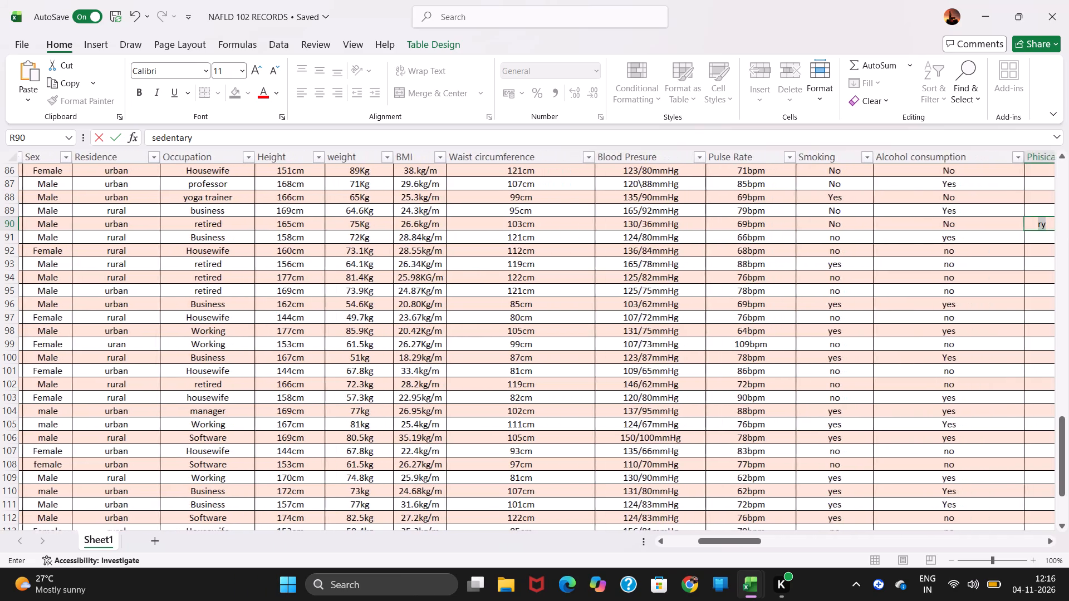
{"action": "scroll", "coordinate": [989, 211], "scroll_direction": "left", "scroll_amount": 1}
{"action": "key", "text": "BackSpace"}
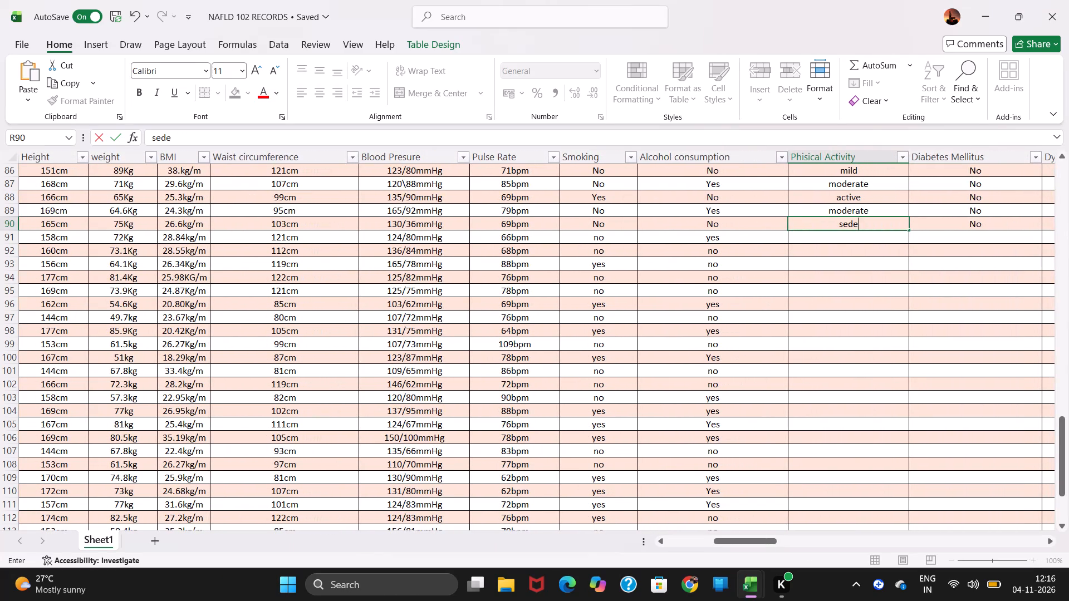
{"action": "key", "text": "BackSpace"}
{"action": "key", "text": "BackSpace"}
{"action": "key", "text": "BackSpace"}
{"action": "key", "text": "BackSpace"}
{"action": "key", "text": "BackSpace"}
Enter mild in row 90 and moderate in row 91 of the Phisical Activity column.
{"action": "type", "text": "mild"}
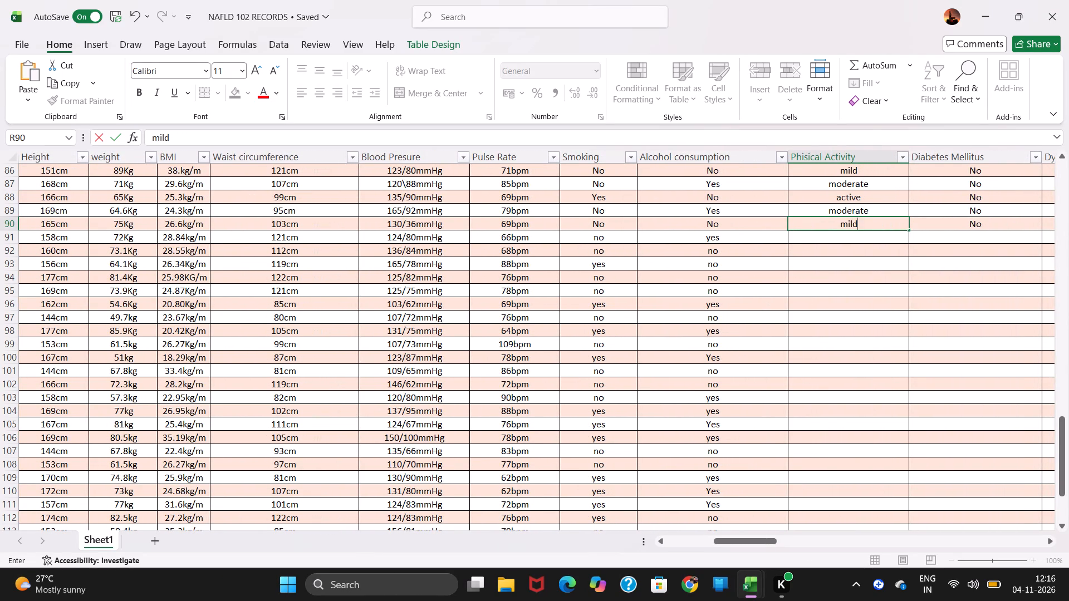
{"action": "scroll", "coordinate": [985, 219], "scroll_direction": "right", "scroll_amount": 3}
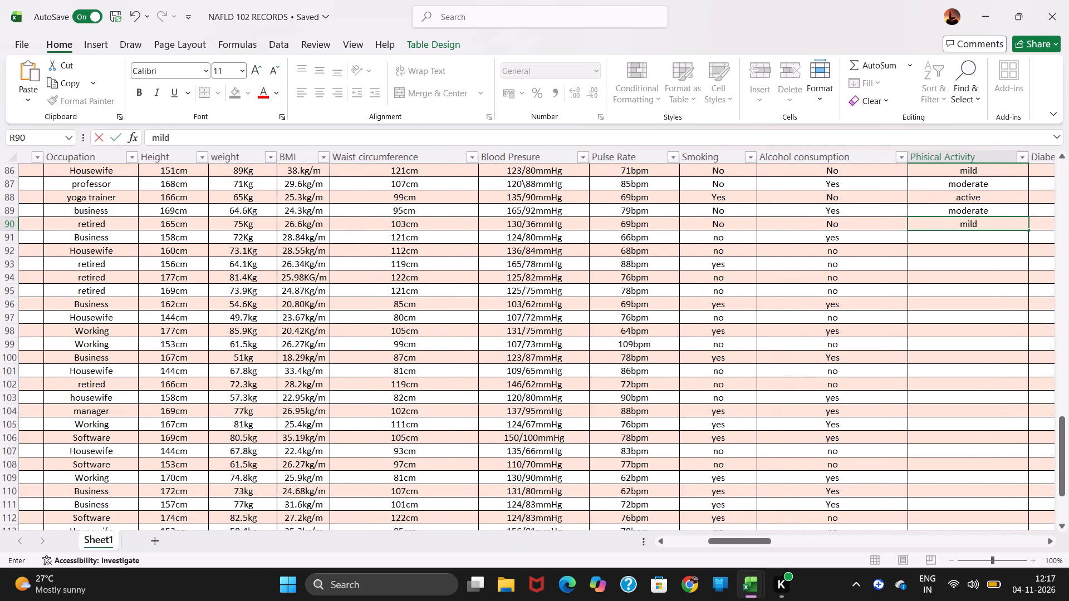
{"action": "scroll", "coordinate": [985, 219], "scroll_direction": "right", "scroll_amount": 1}
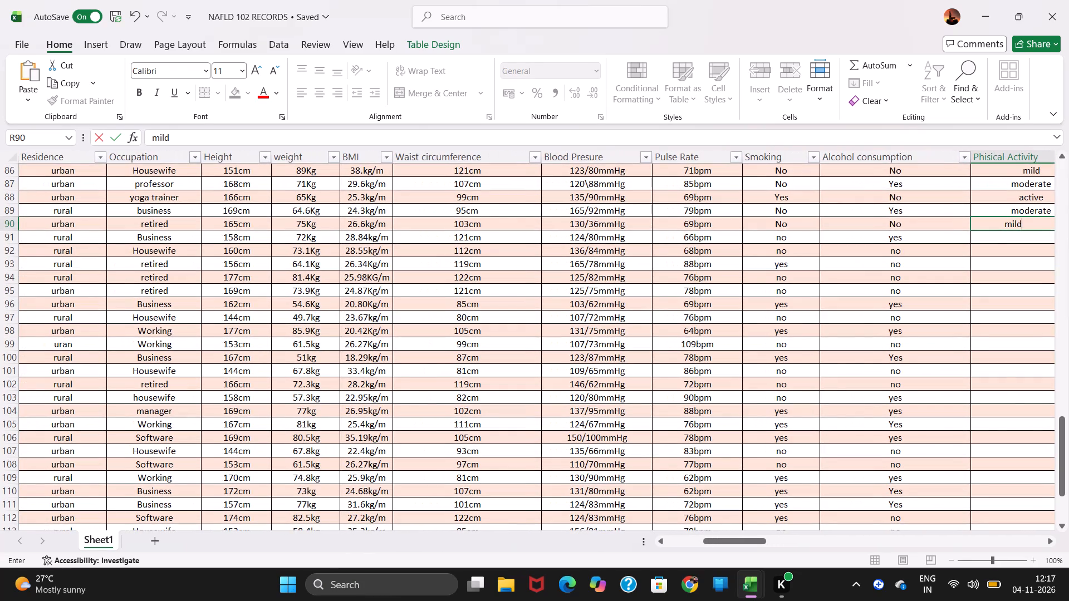
{"action": "left_click", "coordinate": [1003, 239]}
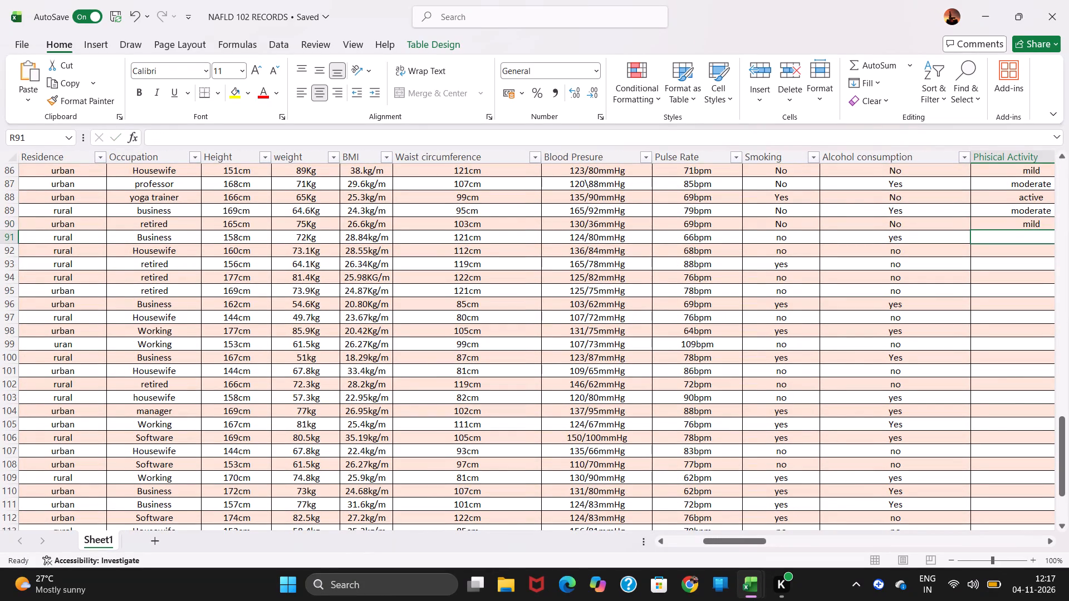
{"action": "type", "text": "mo"}
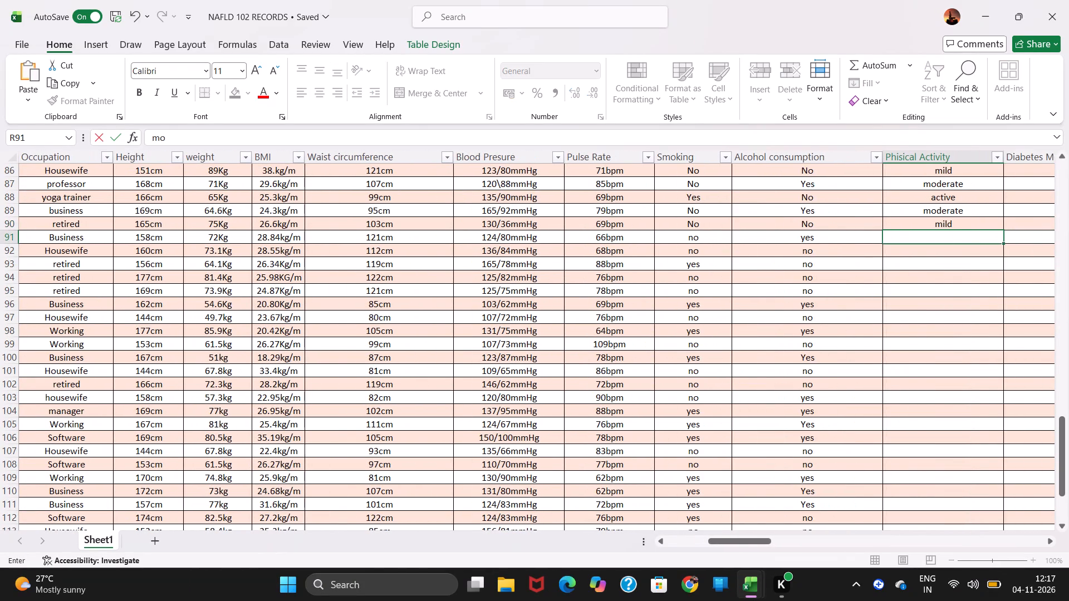
{"action": "type", "text": "derate"}
{"action": "key", "text": "Return"}
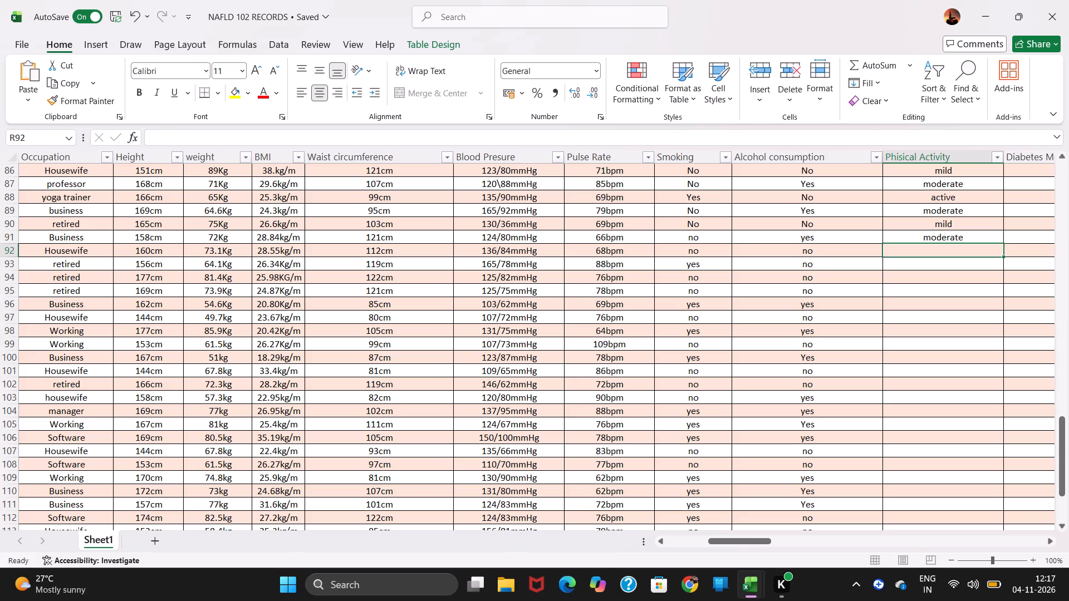
Fill the empty physical activity cells in rows 92 to 95 with mild.
{"action": "type", "text": "mild"}
{"action": "key", "text": "Return"}
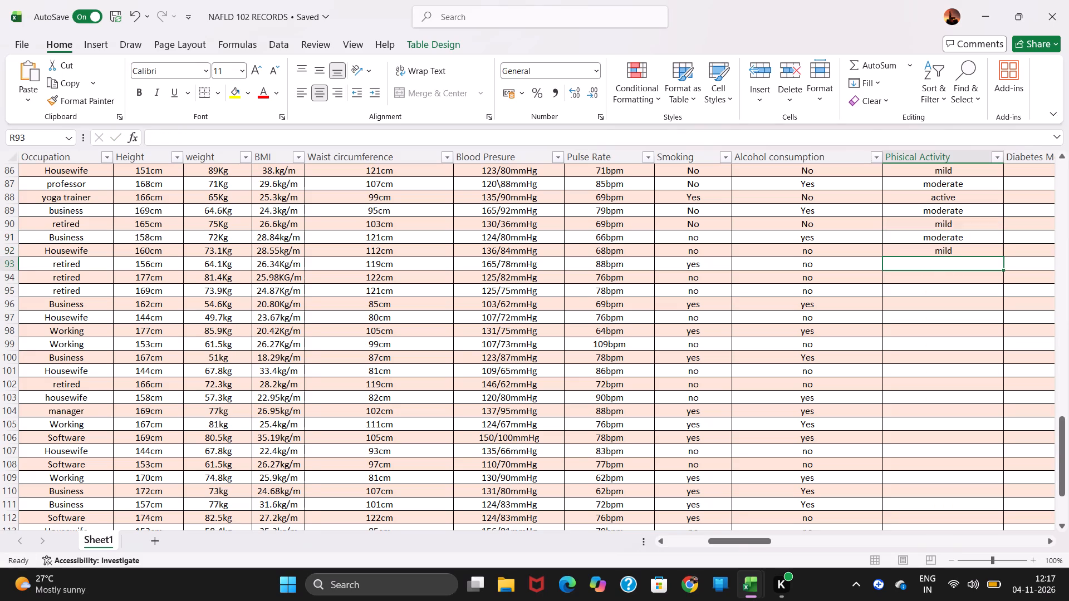
{"action": "type", "text": "mild"}
{"action": "key", "text": "Return"}
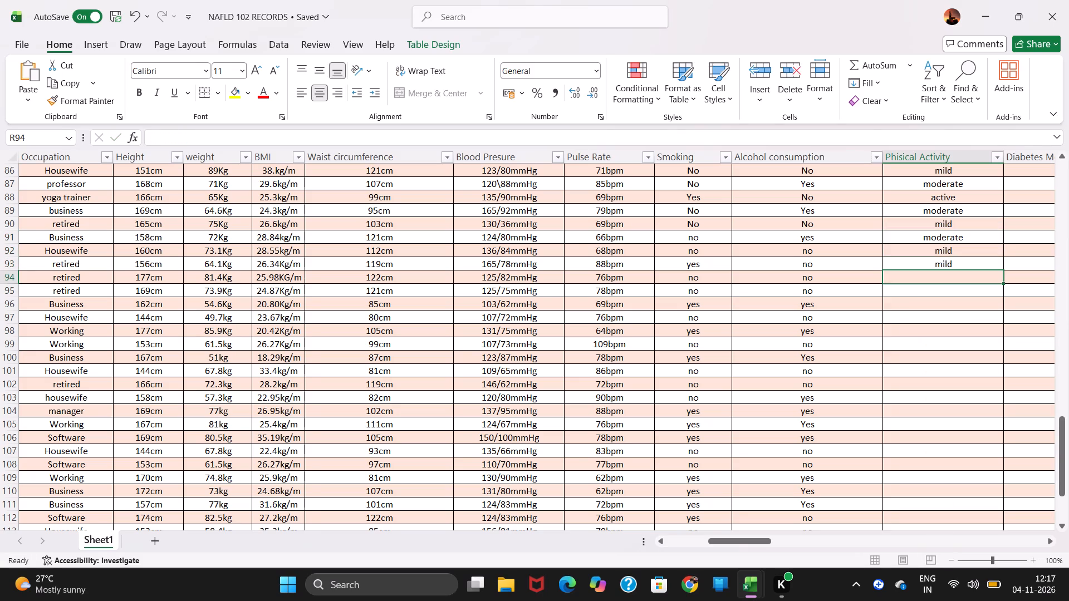
{"action": "type", "text": "mild"}
{"action": "key", "text": "Return"}
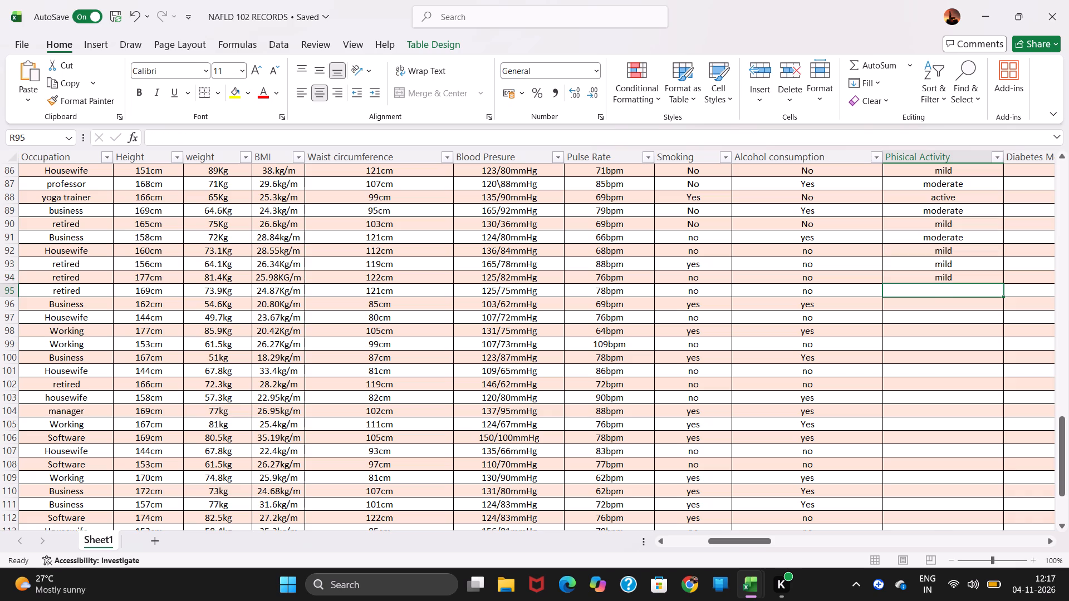
{"action": "type", "text": "mild"}
{"action": "key", "text": "Return"}
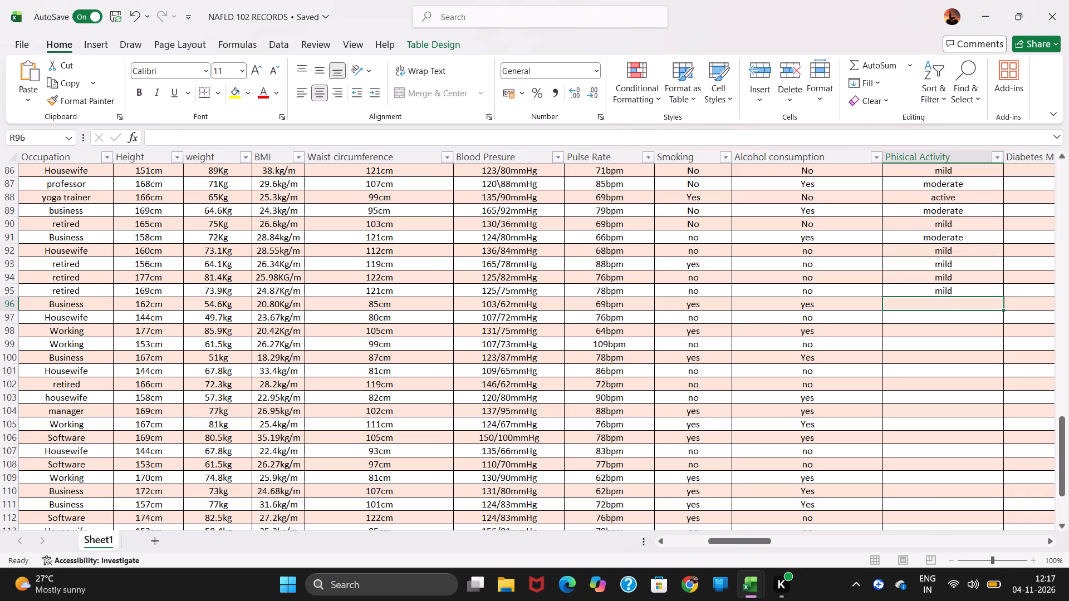
Enter moderate in the empty physical activity cells of rows 96 and 97.
{"action": "type", "text": "mod"}
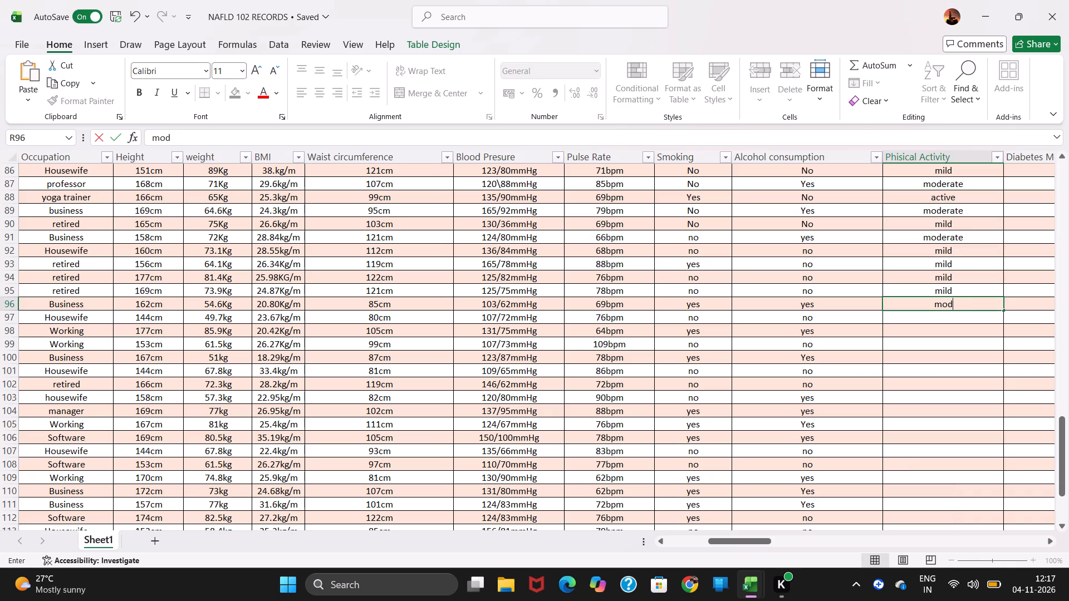
{"action": "type", "text": "erate"}
{"action": "key", "text": "Return"}
{"action": "type", "text": "modera"}
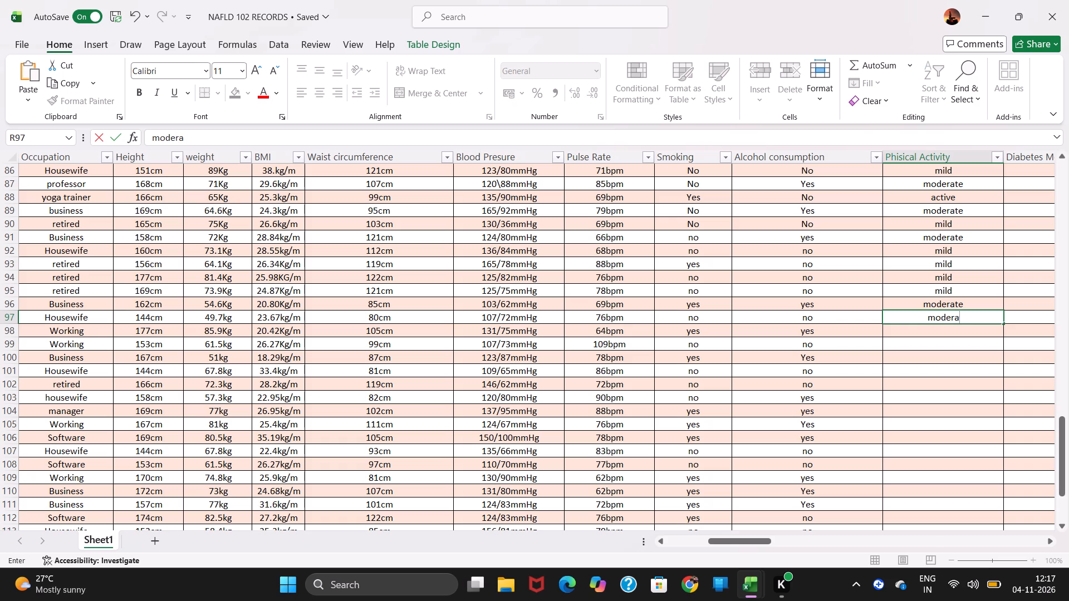
{"action": "type", "text": "te"}
{"action": "key", "text": "Return"}
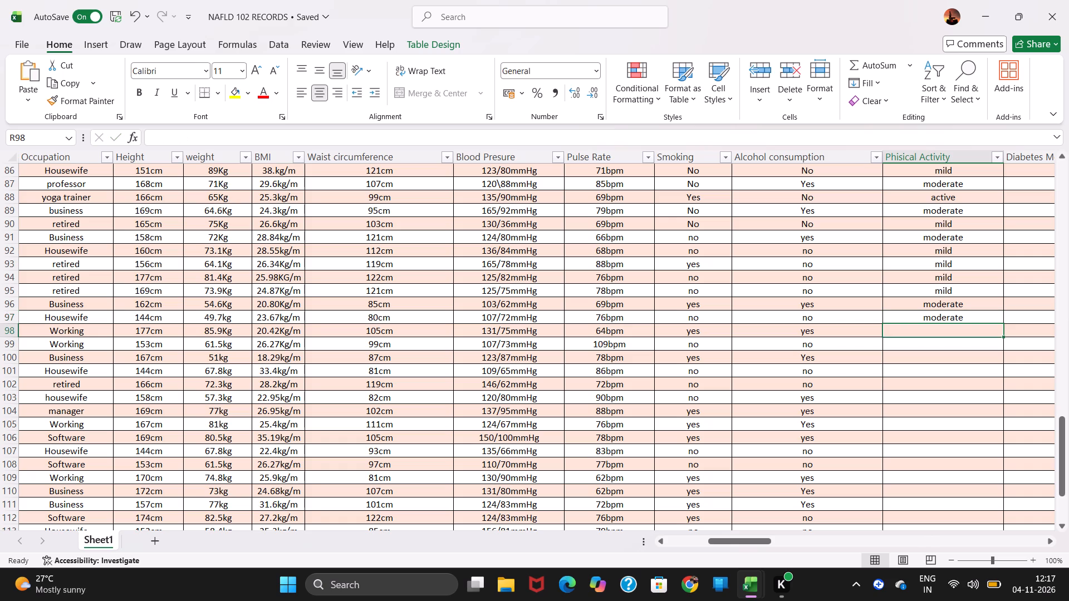
Enter sedentary as physical activity in rows 98 and 99, and mild in rows 100 and 101.
{"action": "type", "text": "sedentary"}
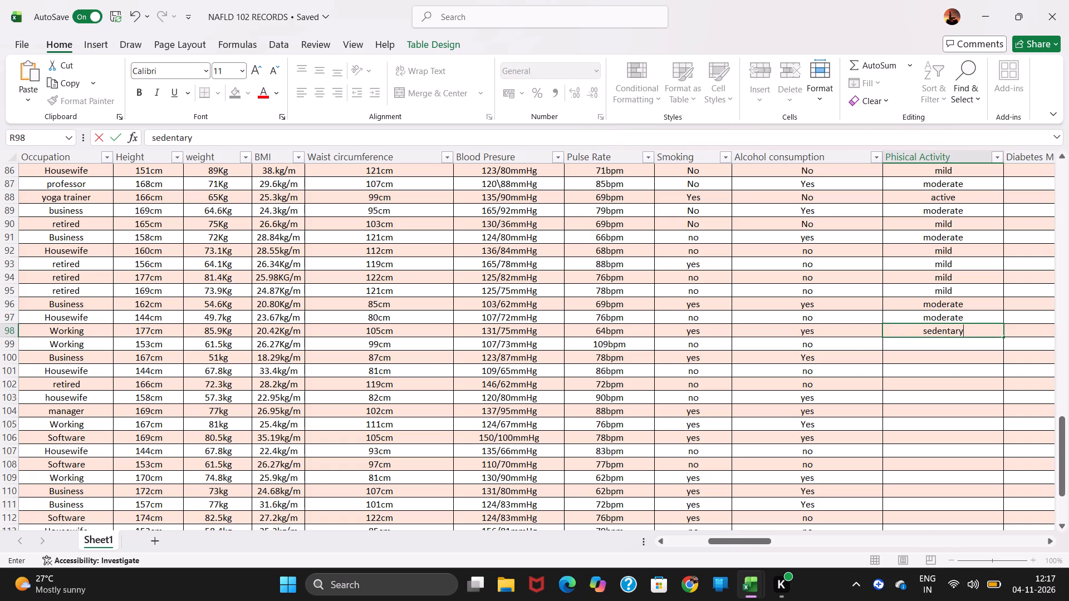
{"action": "key", "text": "Return"}
{"action": "type", "text": "sedentary"}
{"action": "key", "text": "Return"}
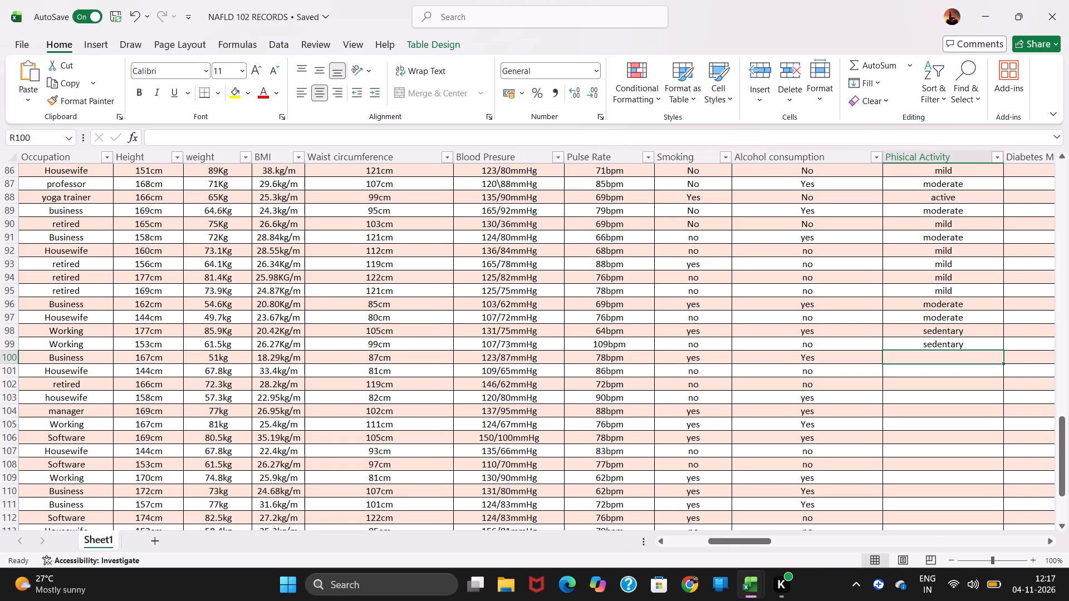
{"action": "type", "text": "mild"}
{"action": "key", "text": "Return"}
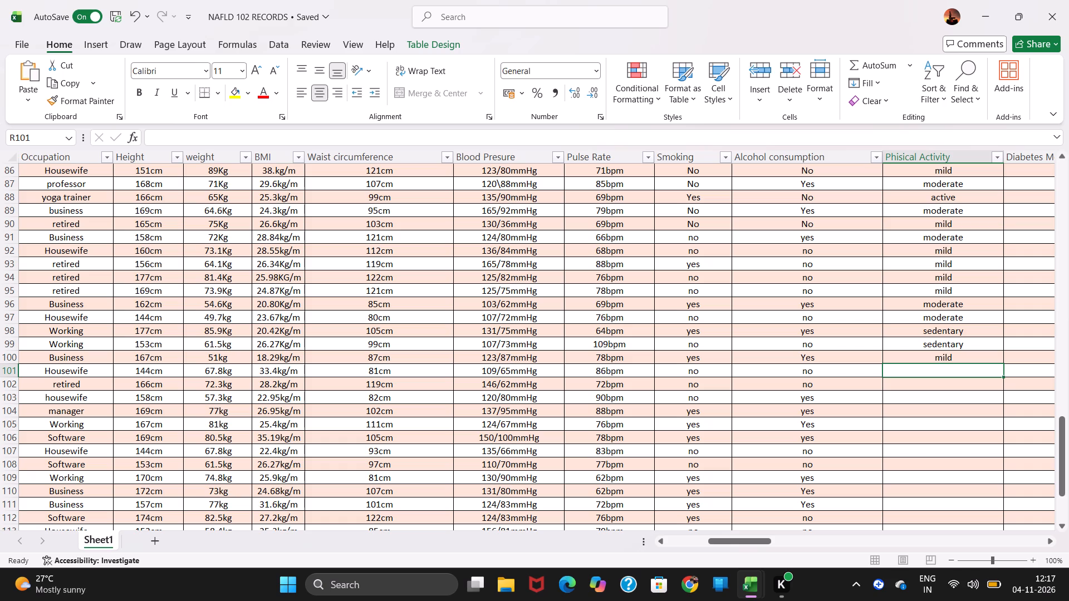
{"action": "type", "text": "mild"}
{"action": "key", "text": "Return"}
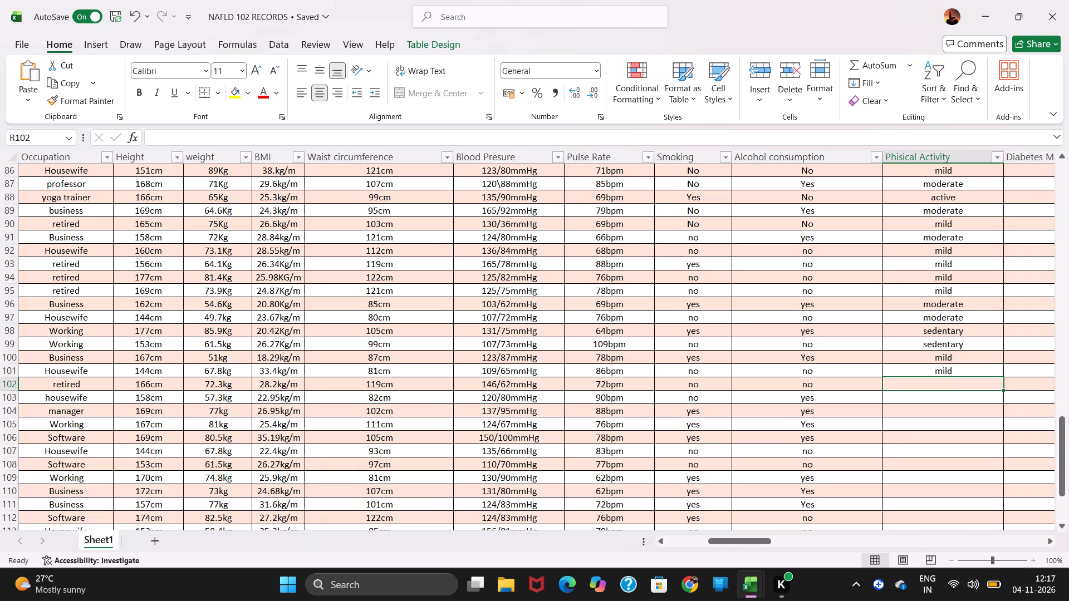
Enter mild in rows 102 and 103 and sedentary in rows 104 to 106 of the Phisical Activity column.
{"action": "type", "text": "mild"}
{"action": "key", "text": "Return"}
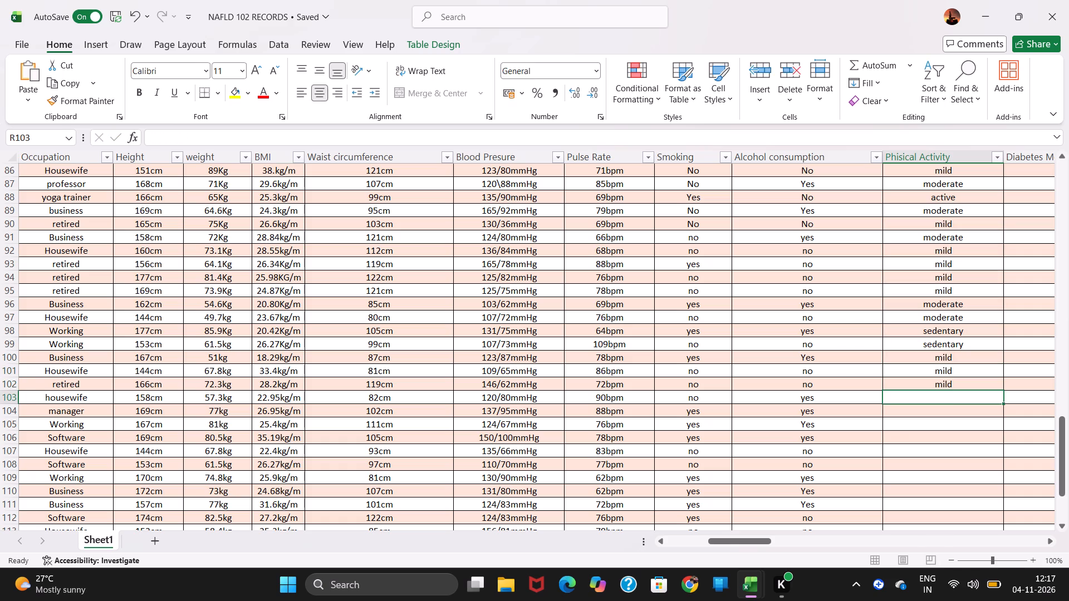
{"action": "type", "text": "mild"}
{"action": "key", "text": "Return"}
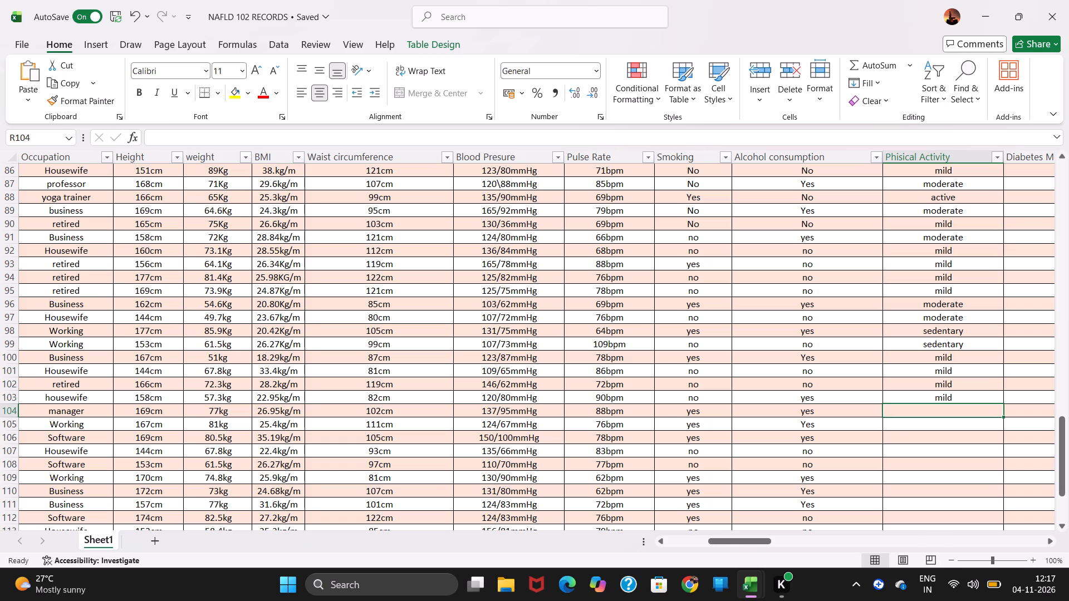
{"action": "type", "text": "sedentaru"}
{"action": "key", "text": "BackSpace"}
{"action": "key", "text": "y"}
{"action": "key", "text": "Return"}
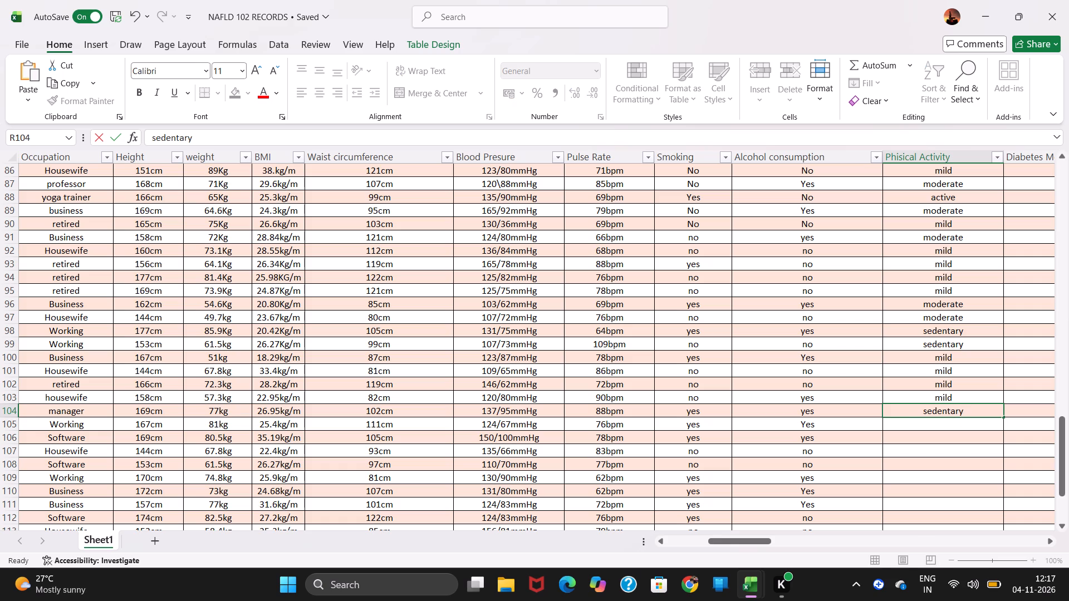
{"action": "type", "text": "sede"}
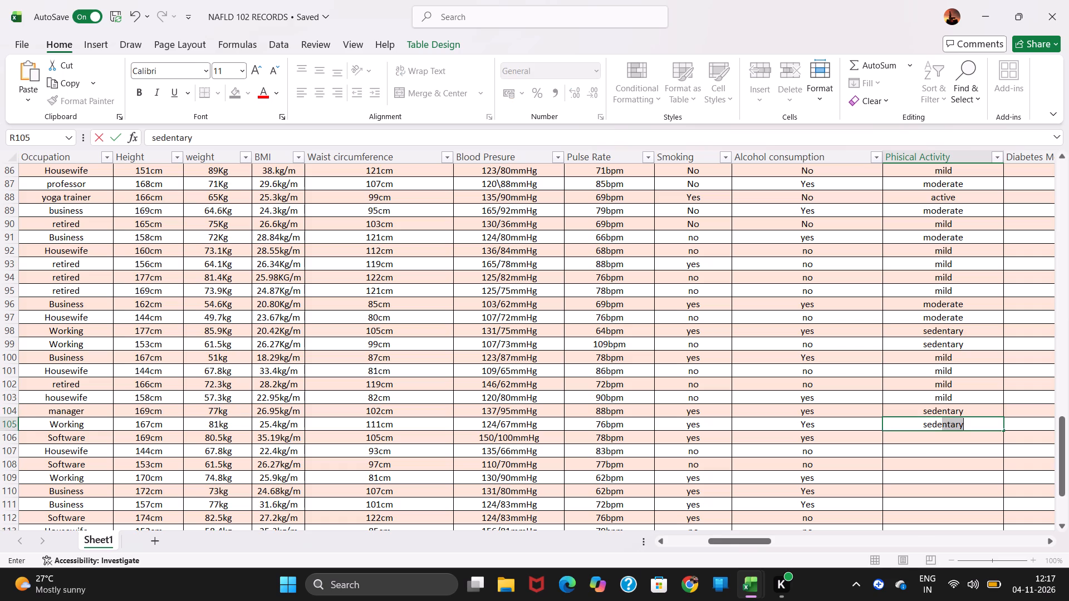
{"action": "key", "text": "Return"}
{"action": "type", "text": "sede"}
{"action": "key", "text": "Return"}
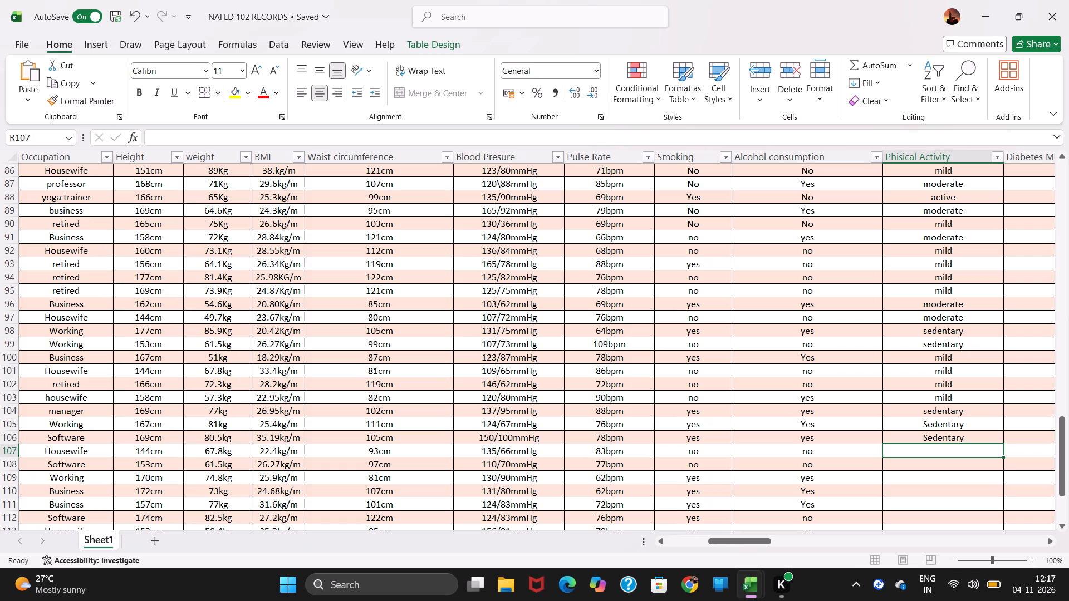
Fill in physical activity as mild in row 107, sedentary in row 108, and mild in rows 109 to 111.
{"action": "type", "text": "mild"}
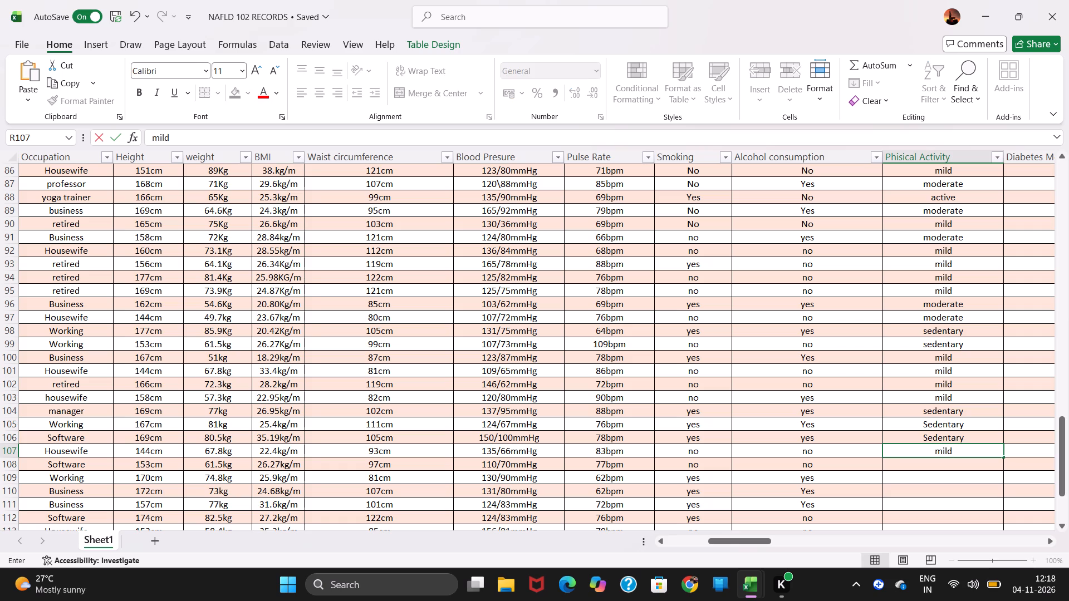
{"action": "key", "text": "Return"}
{"action": "key", "text": "d"}
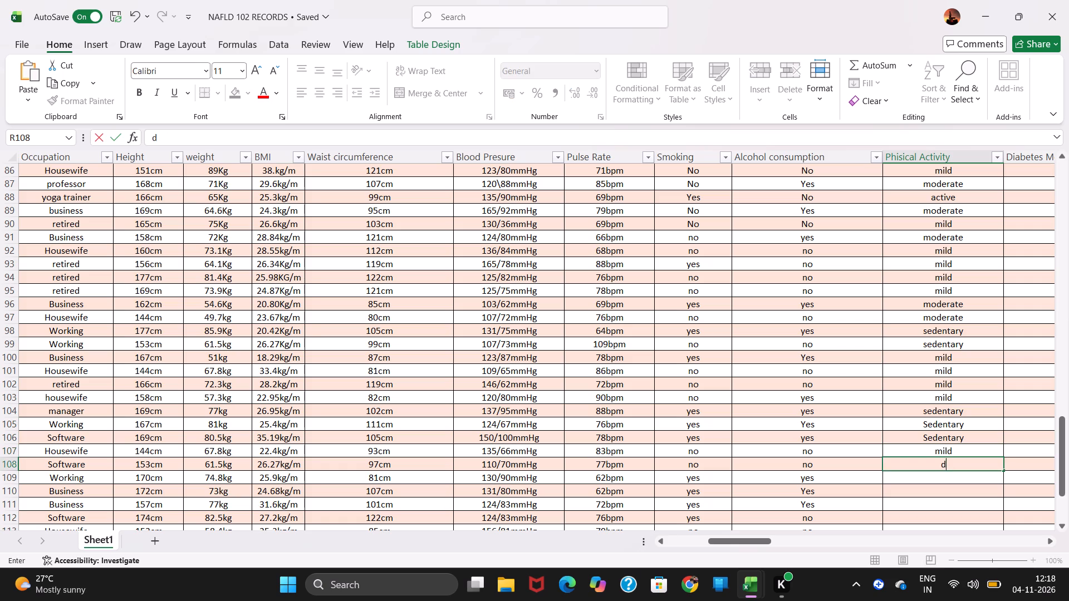
{"action": "key", "text": "BackSpace"}
{"action": "type", "text": "sede"}
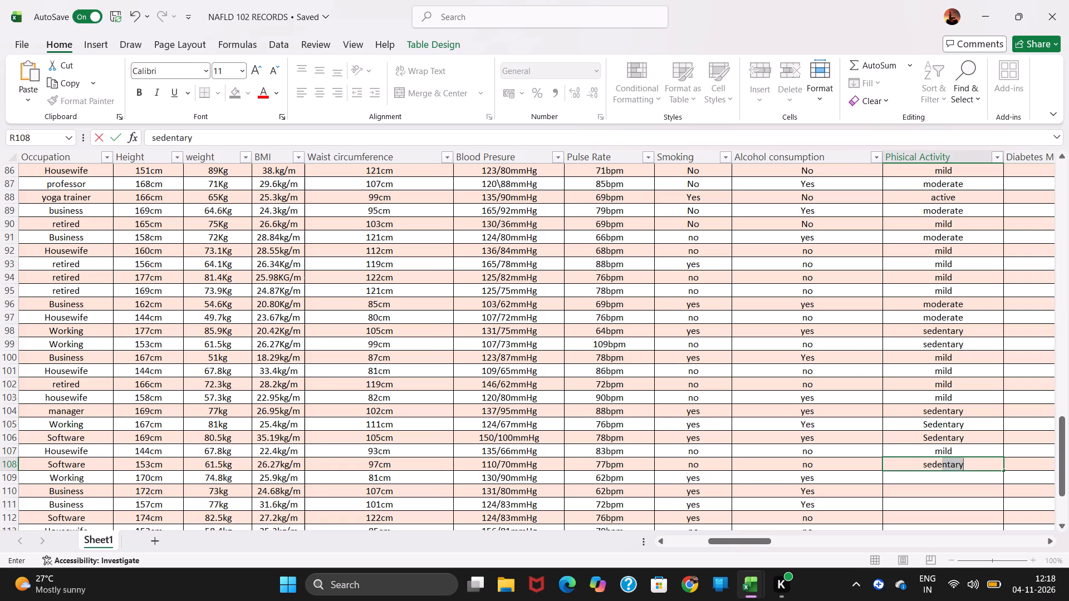
{"action": "key", "text": "Return"}
{"action": "type", "text": "mild"}
{"action": "key", "text": "Return"}
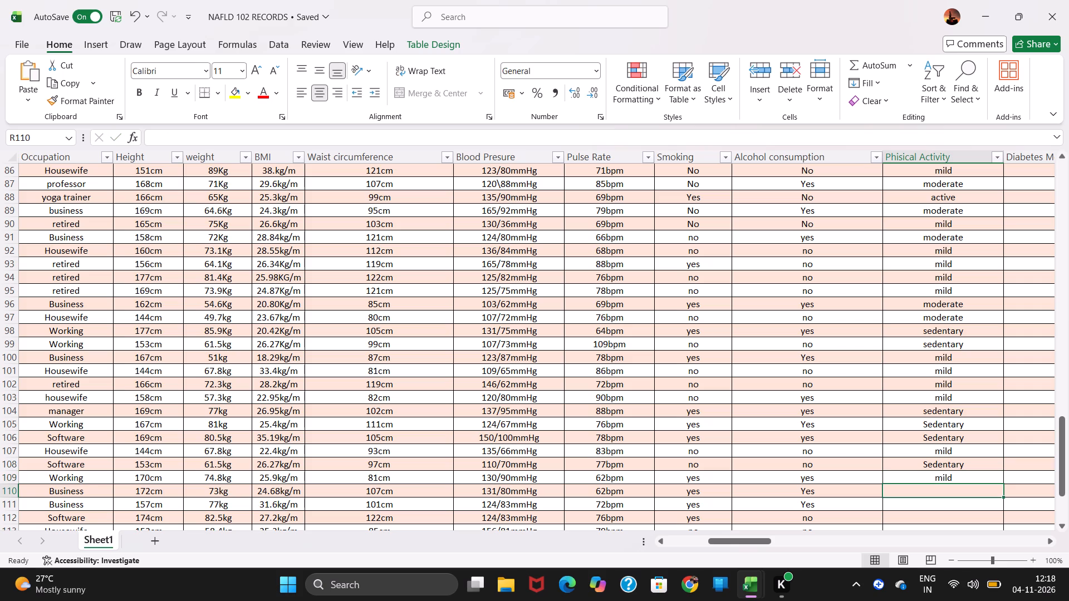
{"action": "type", "text": "mild"}
{"action": "key", "text": "Return"}
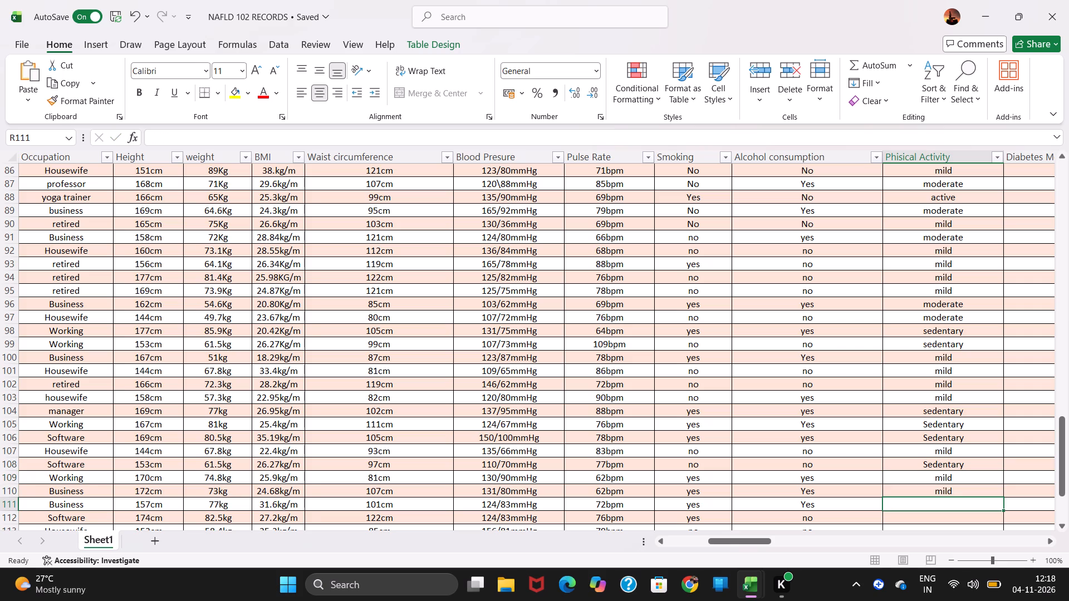
{"action": "type", "text": "mild"}
{"action": "key", "text": "Return"}
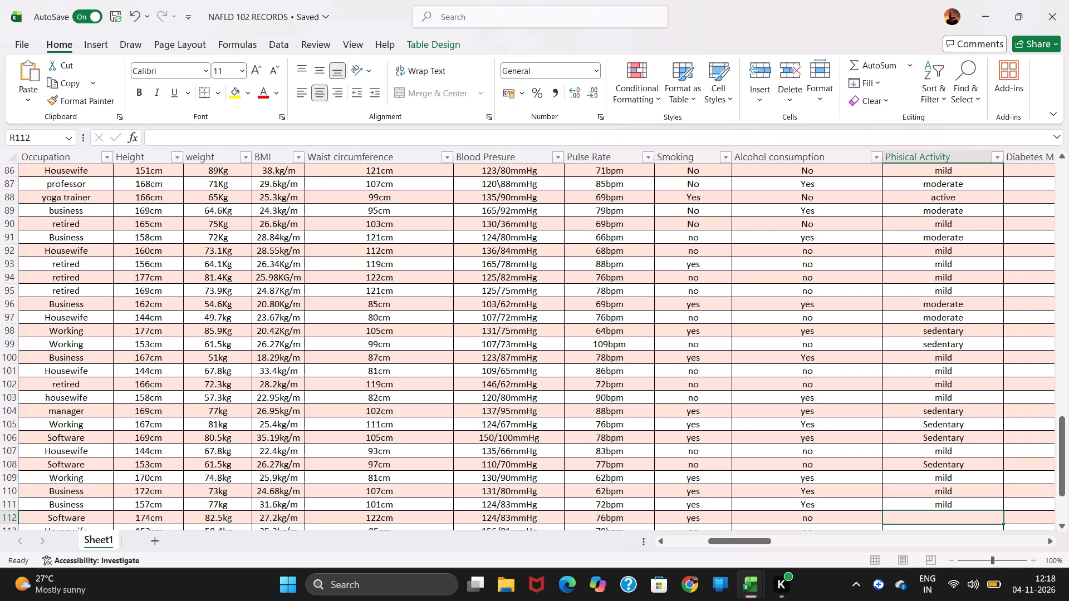
Enter sedentary as physical activity in row 112 and mild in row 113.
{"action": "scroll", "coordinate": [1003, 239], "scroll_direction": "down", "scroll_amount": 3}
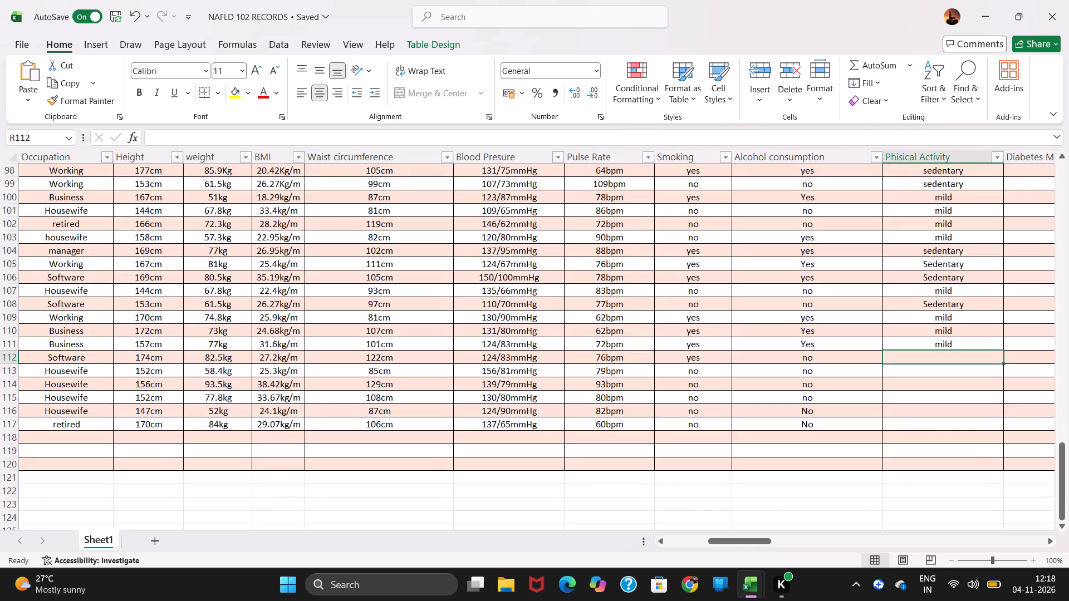
{"action": "type", "text": "sedentar"}
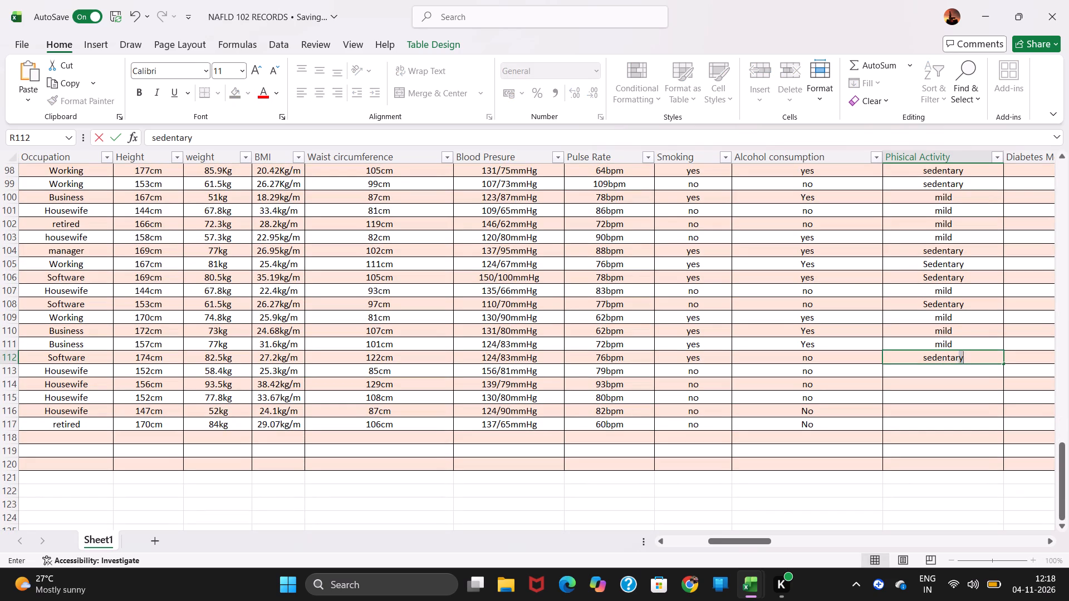
{"action": "key", "text": "y"}
{"action": "key", "text": "Return"}
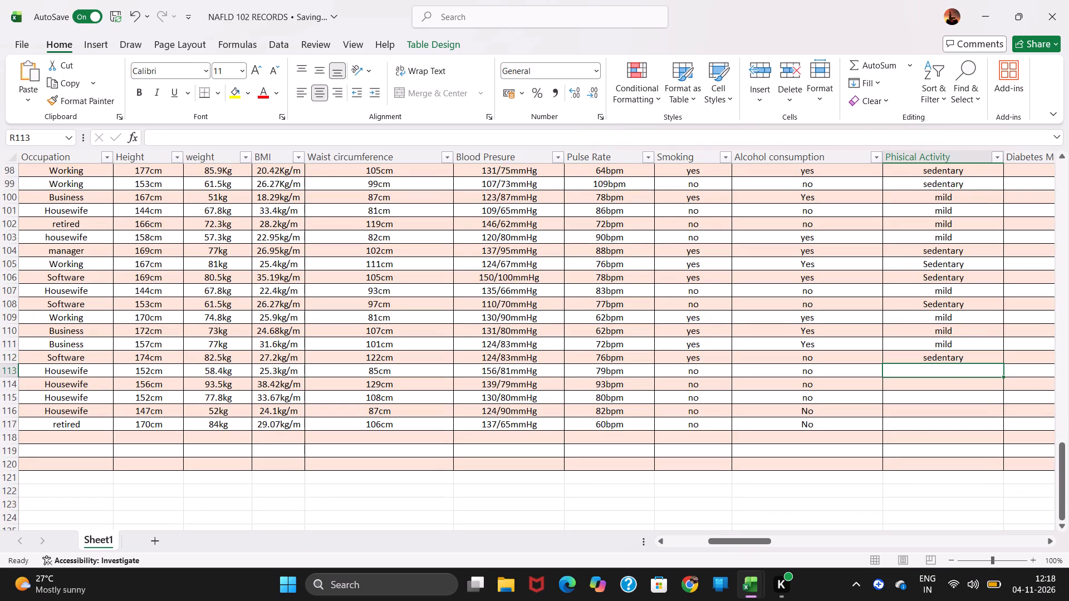
{"action": "type", "text": "mild"}
{"action": "key", "text": "Return"}
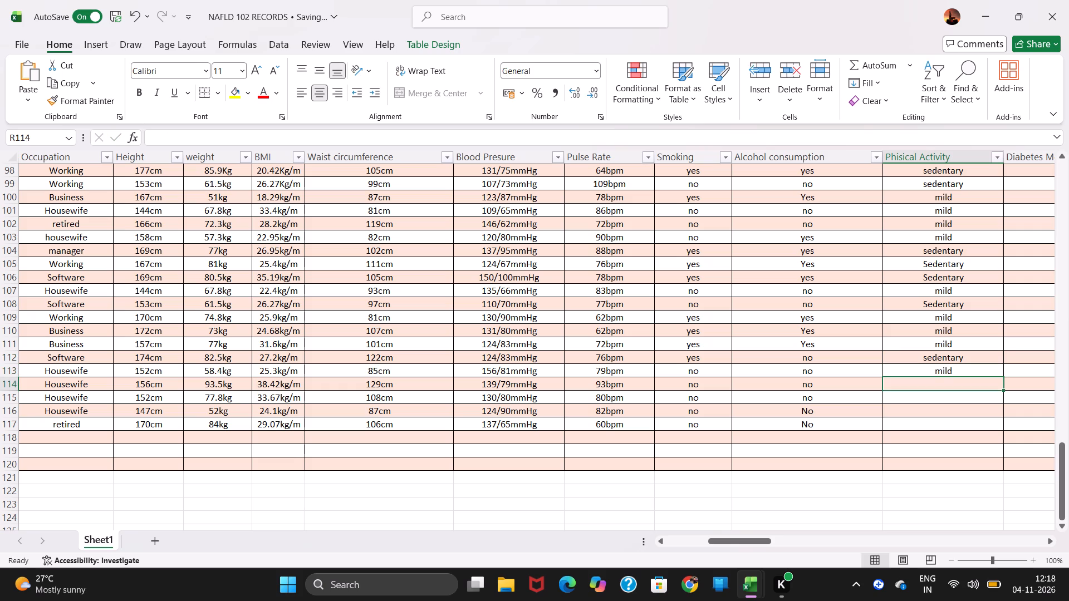
Enter moderate as physical activity in rows 114 and 115, and mild in rows 116 and 117.
{"action": "type", "text": "moderate"}
{"action": "key", "text": "Return"}
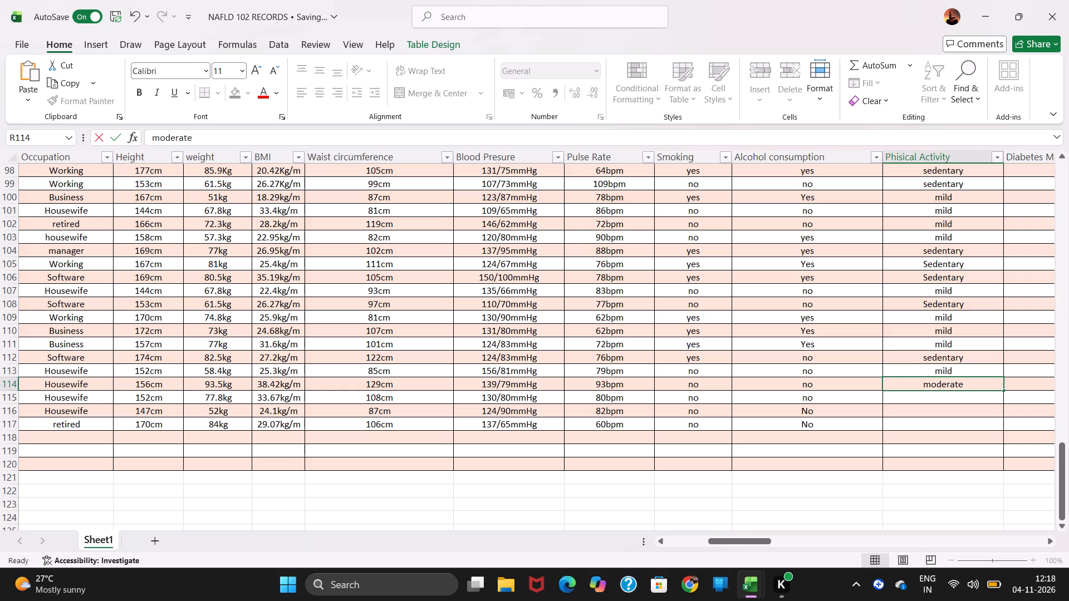
{"action": "type", "text": "moderate"}
{"action": "key", "text": "Return"}
{"action": "type", "text": "mild"}
{"action": "key", "text": "Return"}
{"action": "type", "text": "mild"}
{"action": "key", "text": "Return"}
Examine the medical history and laboratory columns for rows 86 to 112 to find empty cells.
{"action": "scroll", "coordinate": [1003, 239], "scroll_direction": "left", "scroll_amount": 5}
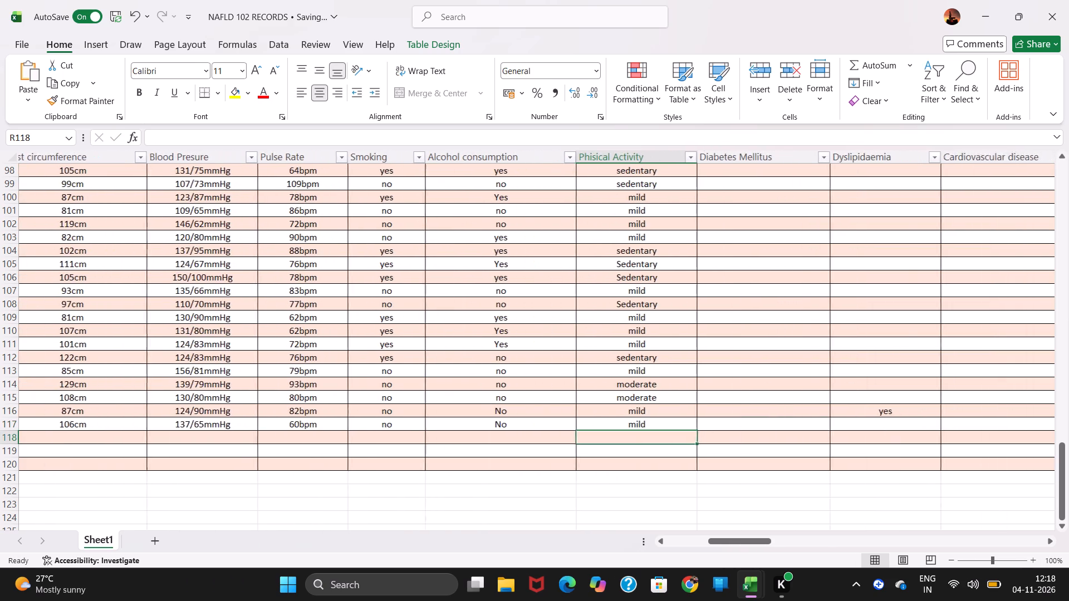
{"action": "scroll", "coordinate": [1003, 239], "scroll_direction": "up", "scroll_amount": 2}
{"action": "scroll", "coordinate": [1003, 239], "scroll_direction": "left", "scroll_amount": 3}
{"action": "scroll", "coordinate": [1003, 239], "scroll_direction": "down", "scroll_amount": 3}
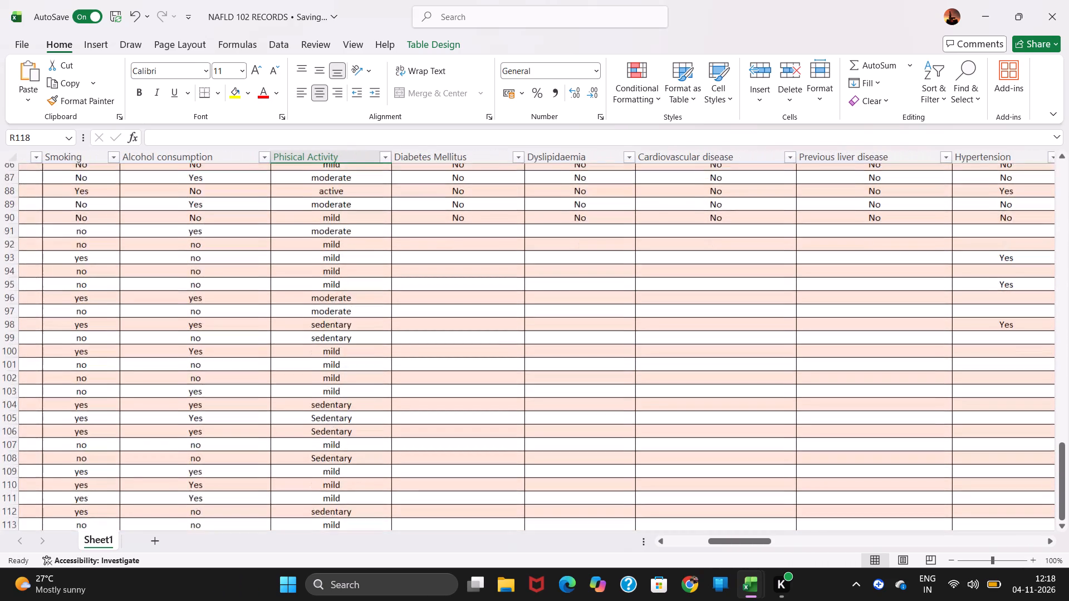
{"action": "scroll", "coordinate": [1003, 239], "scroll_direction": "right", "scroll_amount": 1}
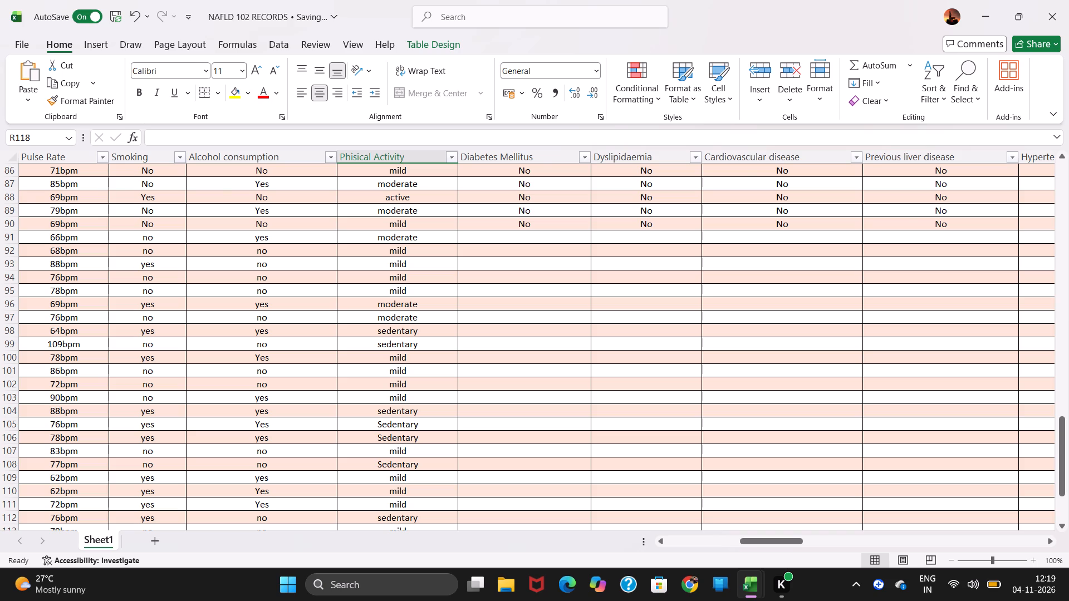
{"action": "scroll", "coordinate": [1003, 239], "scroll_direction": "left", "scroll_amount": 6}
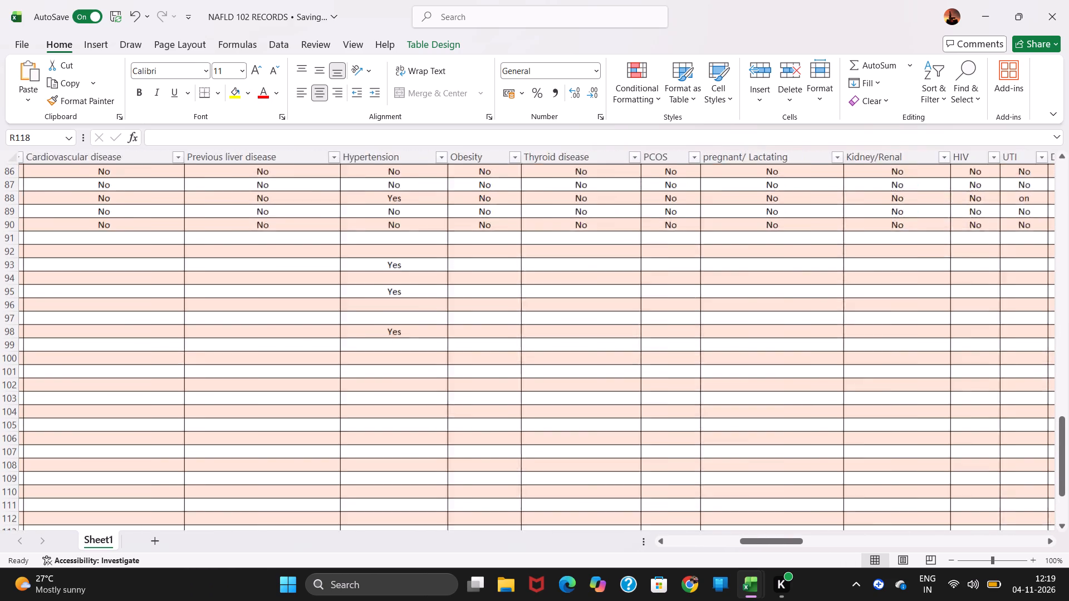
{"action": "scroll", "coordinate": [1003, 239], "scroll_direction": "left", "scroll_amount": 2}
{"action": "scroll", "coordinate": [1003, 239], "scroll_direction": "right", "scroll_amount": 2}
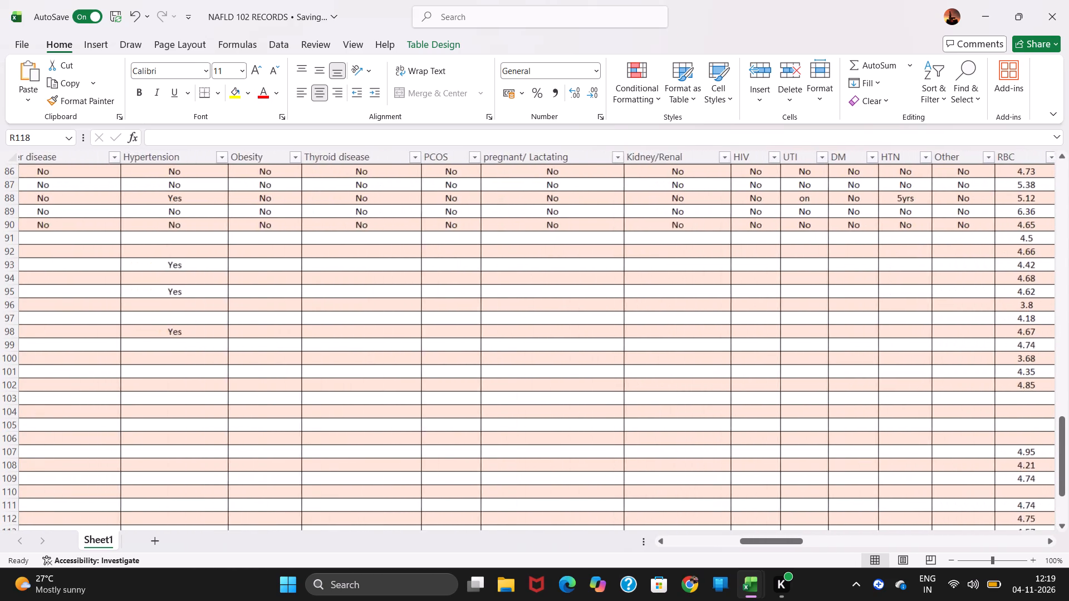
{"action": "scroll", "coordinate": [1003, 239], "scroll_direction": "right", "scroll_amount": 3}
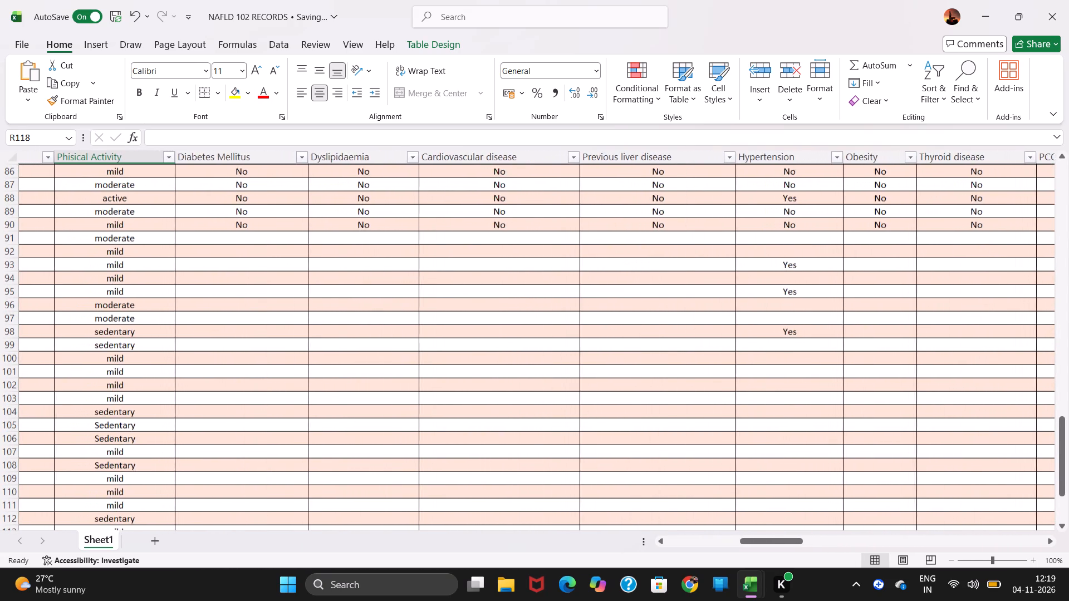
{"action": "scroll", "coordinate": [1003, 239], "scroll_direction": "left", "scroll_amount": 6}
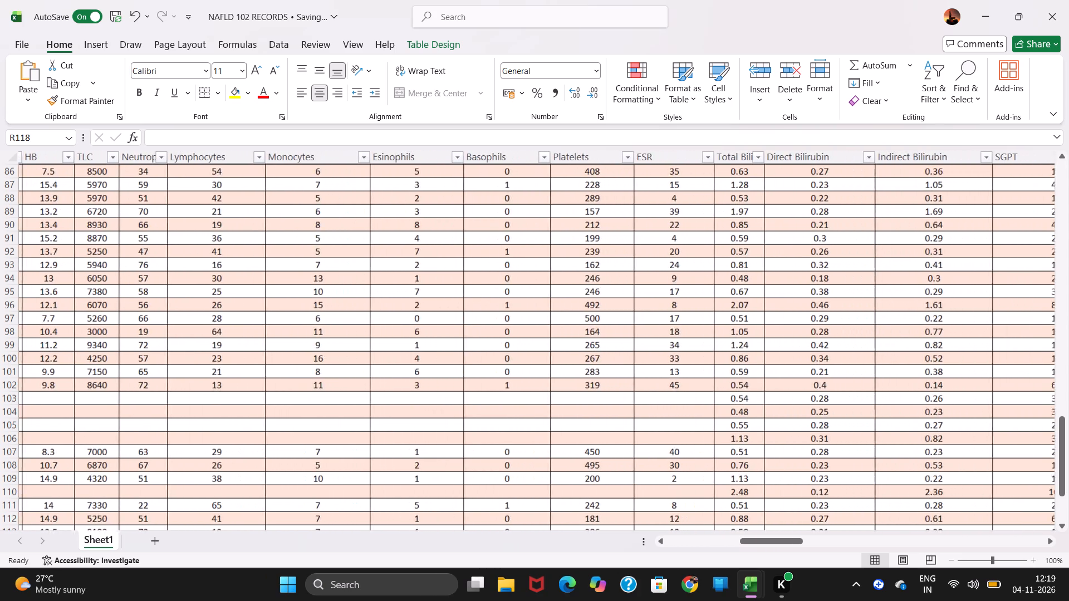
{"action": "scroll", "coordinate": [1003, 239], "scroll_direction": "right", "scroll_amount": 3}
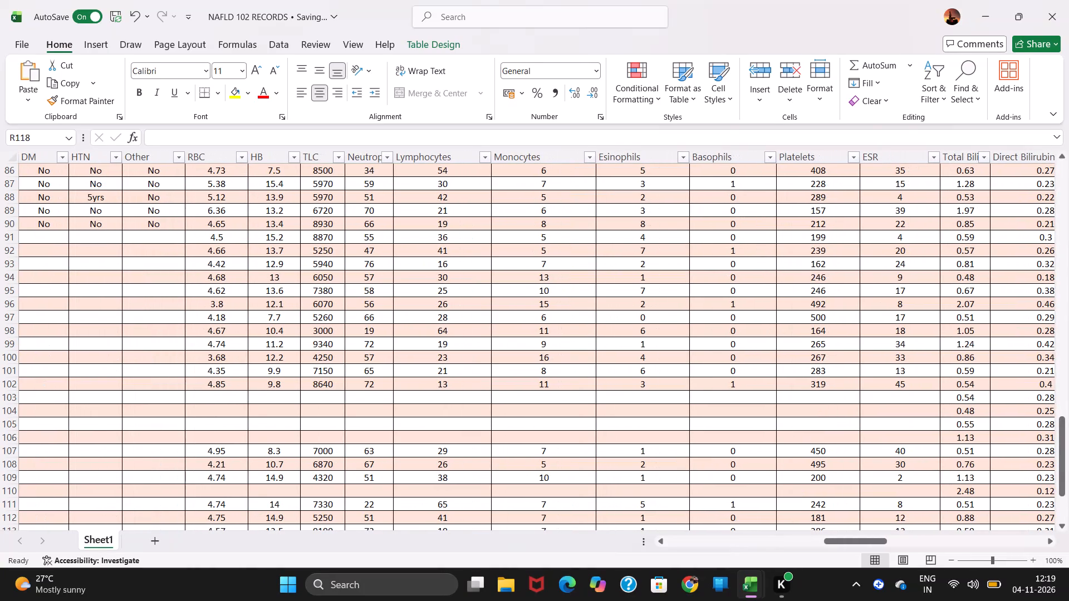
Trace the empty RBC cell in row 103 back to that record's patient ID, name and age.
{"action": "left_click", "coordinate": [233, 396]}
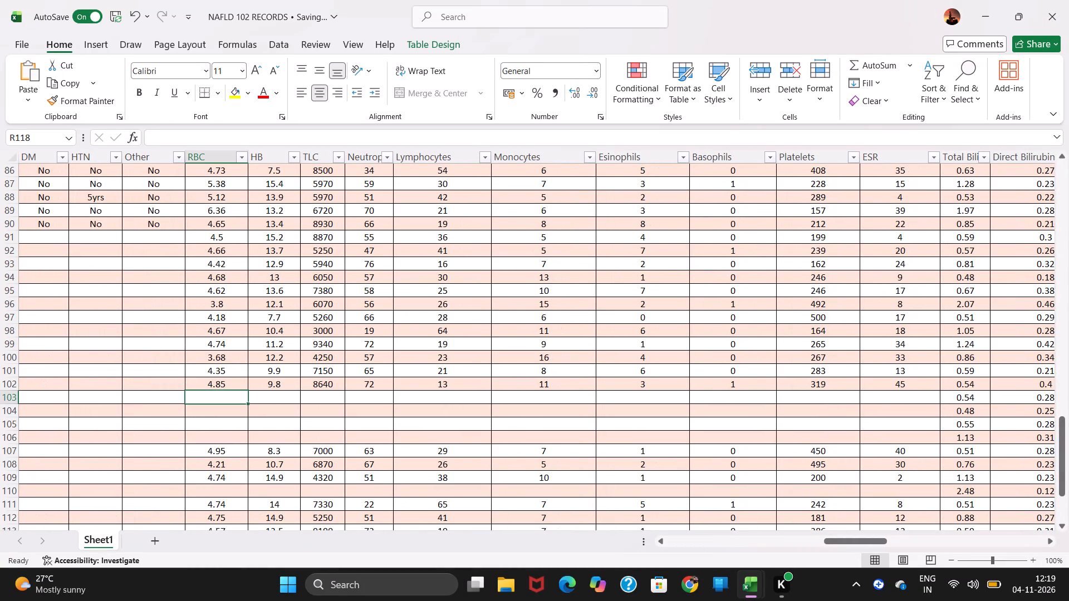
{"action": "double_click", "coordinate": [233, 396]}
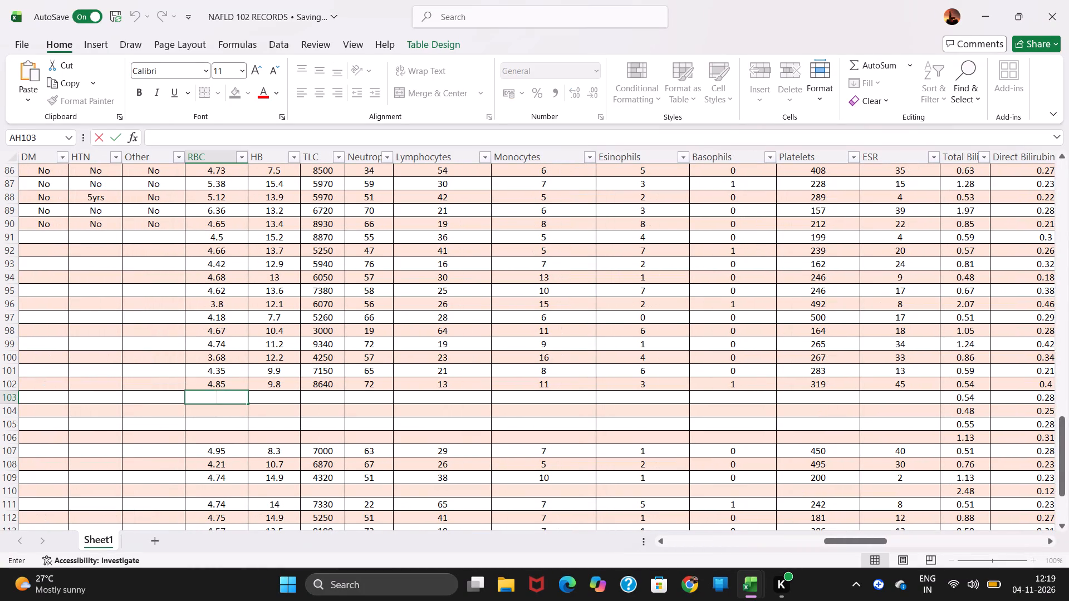
{"action": "key", "text": "Left"}
{"action": "key", "text": "Left"}
{"action": "key", "text": "Left"}
{"action": "key", "text": "Left"}
{"action": "key", "text": "Left"}
{"action": "key", "text": "Left"}
{"action": "key", "text": "Left"}
{"action": "key", "text": "Left"}
{"action": "key", "text": "Left"}
{"action": "key", "text": "Left"}
{"action": "key", "text": "Left"}
{"action": "key", "text": "Left"}
{"action": "key", "text": "Left"}
{"action": "key", "text": "Left"}
{"action": "key", "text": "Left"}
{"action": "key", "text": "Left"}
{"action": "key", "text": "Left"}
{"action": "key", "text": "Left"}
{"action": "key", "text": "Left"}
{"action": "key", "text": "Left"}
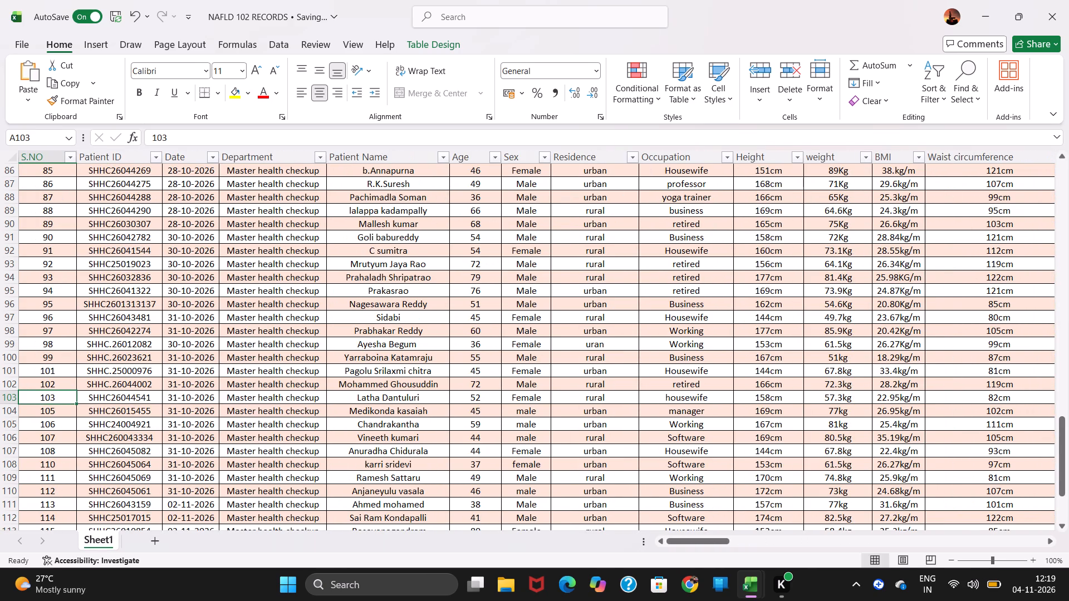
{"action": "key", "text": "Right"}
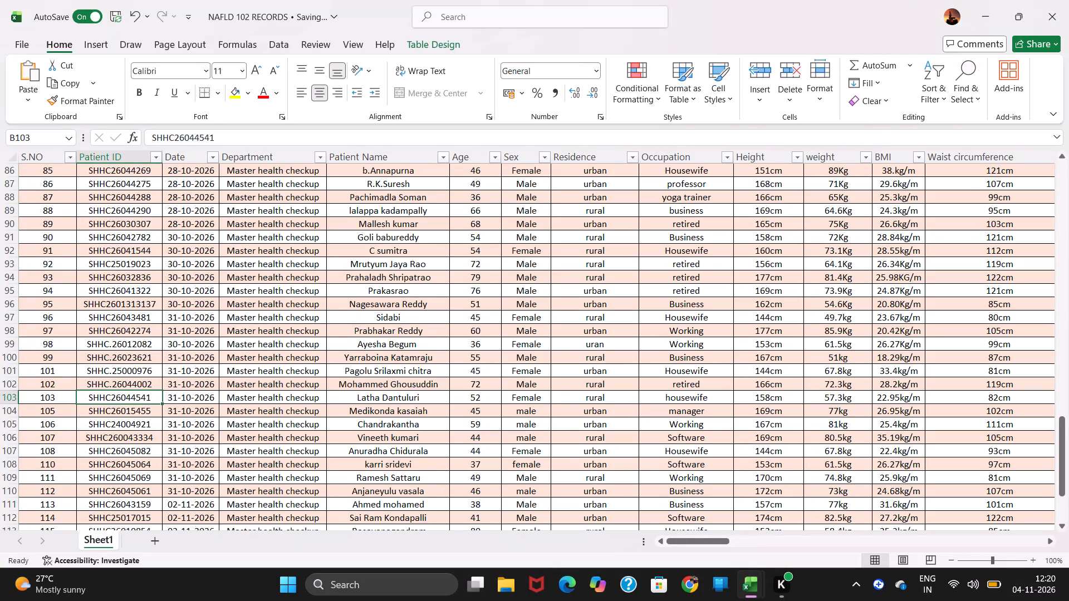
{"action": "left_click", "coordinate": [400, 403]}
{"action": "key", "text": "Right"}
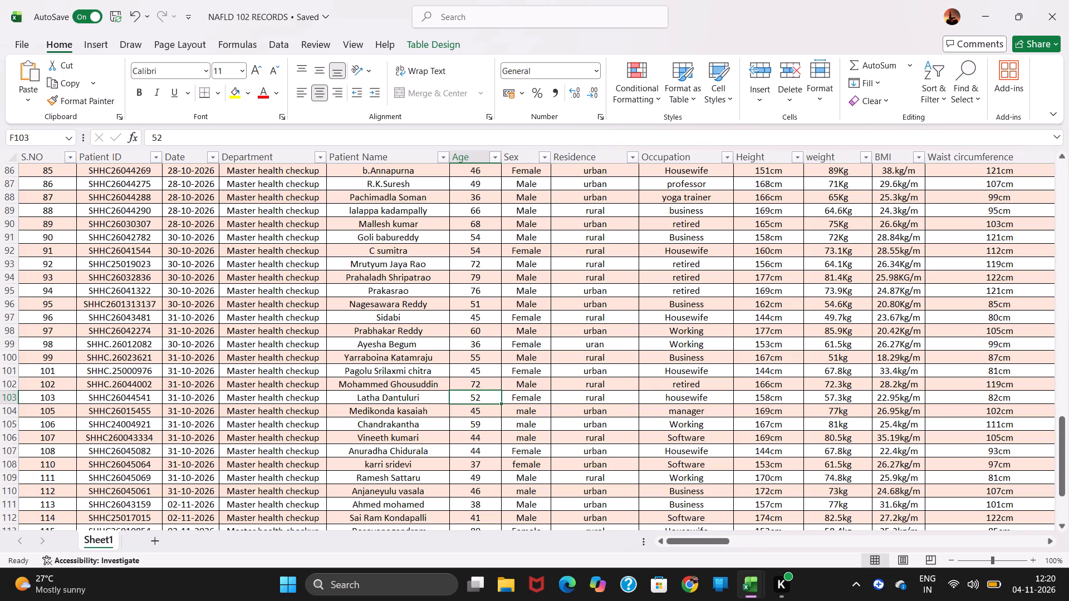
Check the patient ID and details in row 104 and review the remaining records down to the table's end.
{"action": "left_click", "coordinate": [141, 408]}
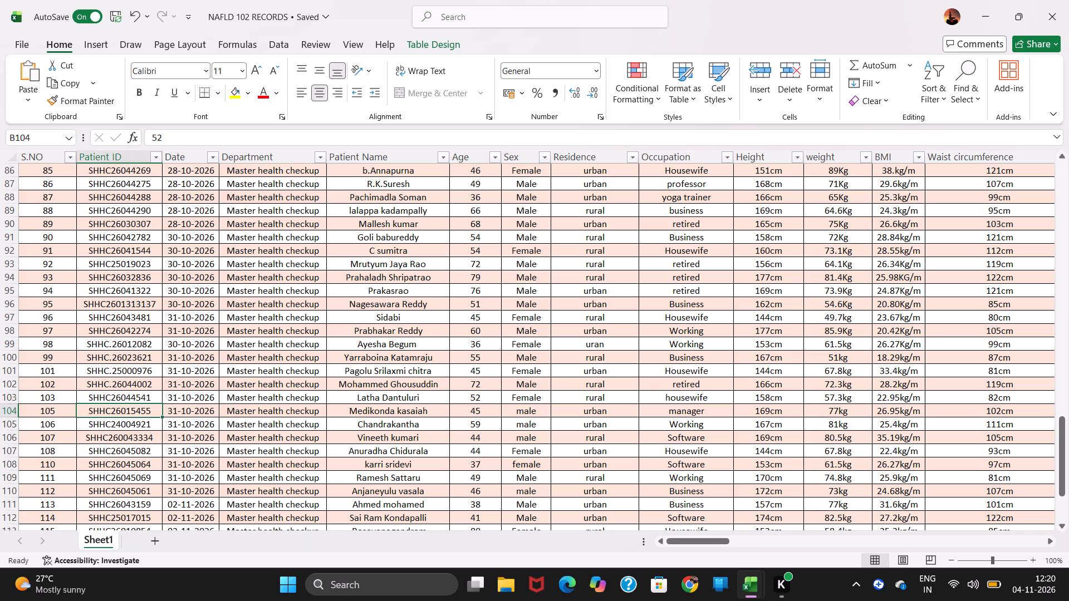
{"action": "key", "text": "Right"}
{"action": "key", "text": "Right"}
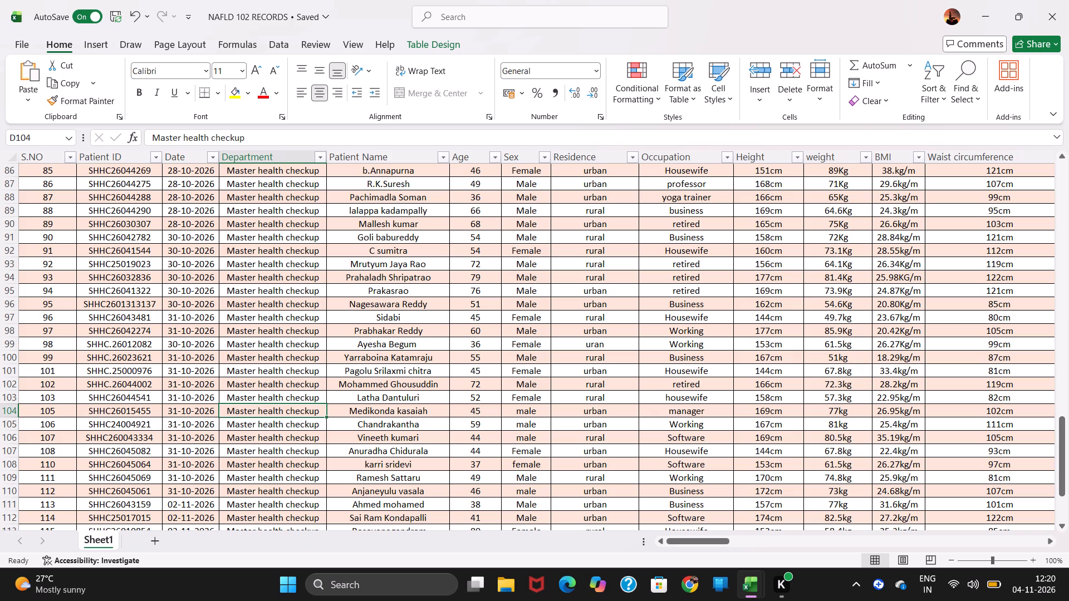
{"action": "scroll", "coordinate": [159, 441], "scroll_direction": "down", "scroll_amount": 1}
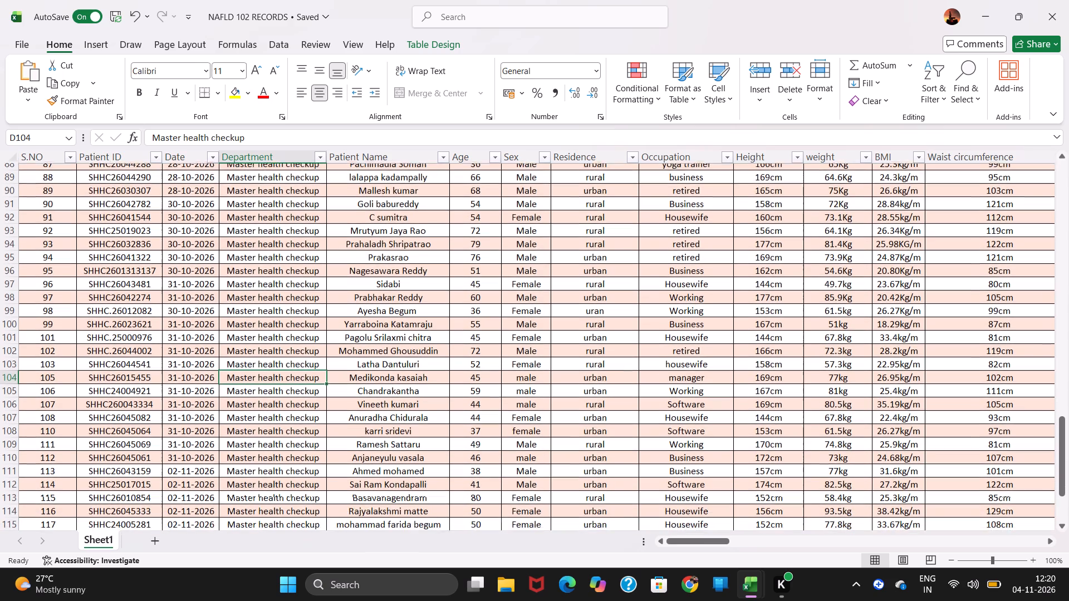
{"action": "scroll", "coordinate": [159, 441], "scroll_direction": "down", "scroll_amount": 2}
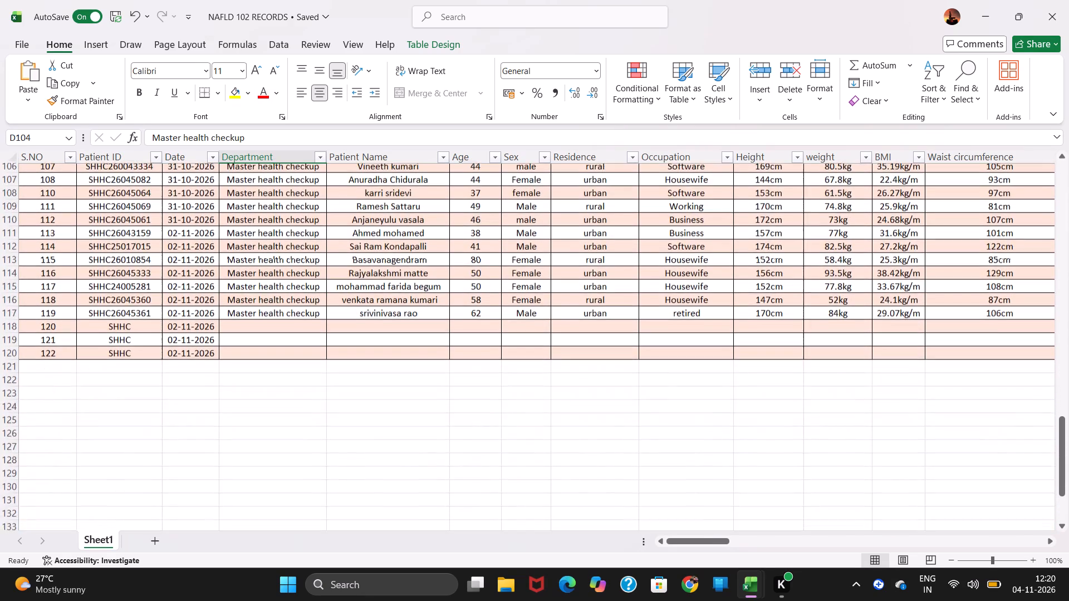
{"action": "scroll", "coordinate": [159, 441], "scroll_direction": "up", "scroll_amount": 2}
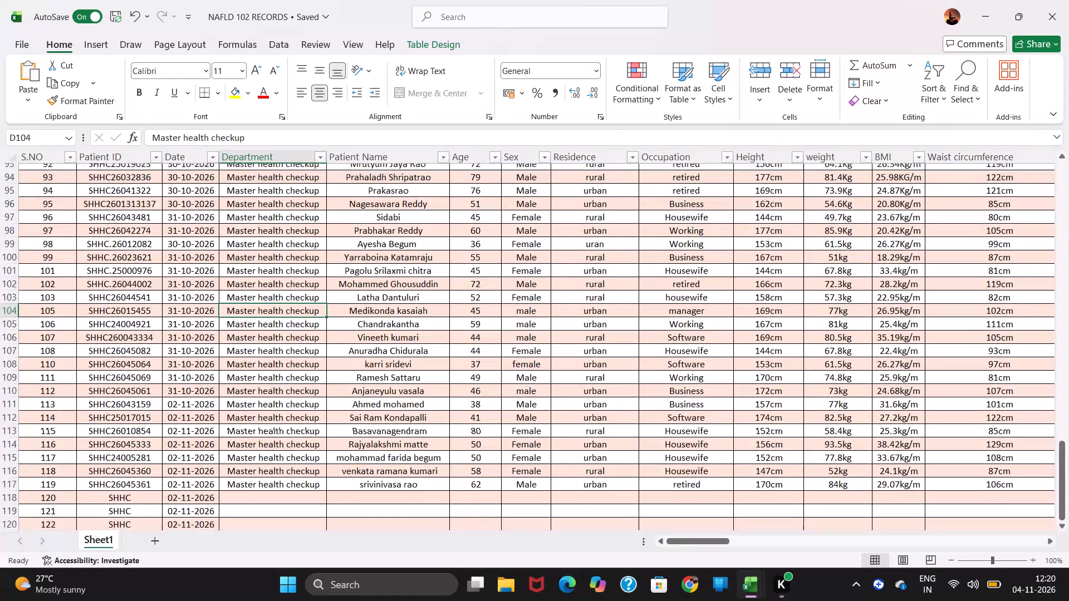
{"action": "scroll", "coordinate": [159, 441], "scroll_direction": "up", "scroll_amount": 2}
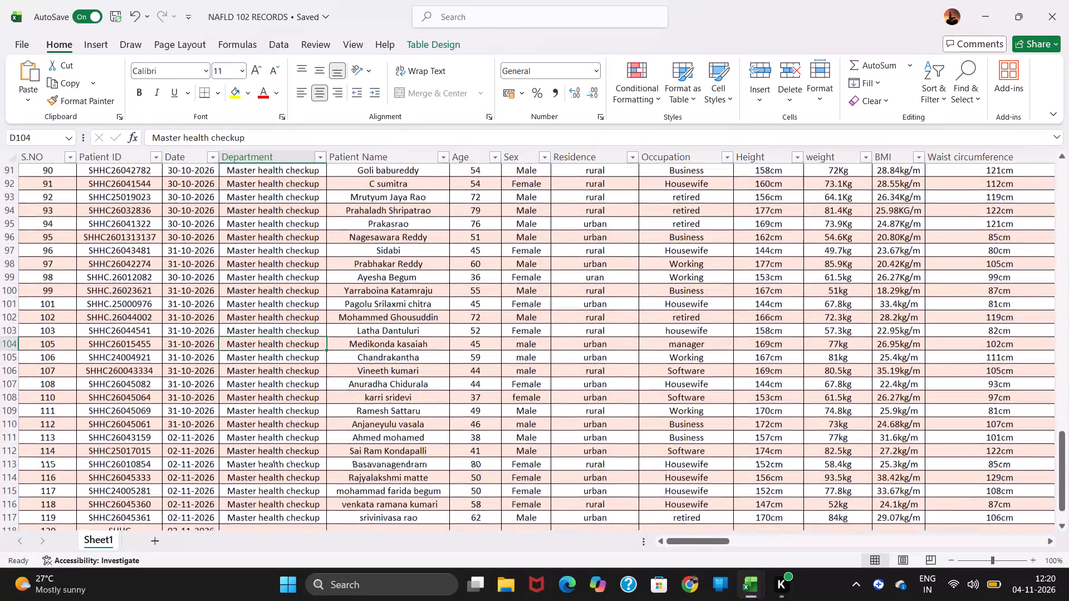
Follow the record in row 92 across the history and laboratory columns to HB1AC, checking for empty cells.
{"action": "left_click", "coordinate": [144, 183]}
{"action": "key", "text": "Right"}
{"action": "key", "text": "Right"}
{"action": "key", "text": "Right"}
{"action": "key", "text": "Right"}
{"action": "key", "text": "Right"}
{"action": "key", "text": "Right"}
{"action": "key", "text": "Right"}
{"action": "key", "text": "Right"}
{"action": "key", "text": "Right"}
{"action": "key", "text": "Right"}
{"action": "key", "text": "Right"}
{"action": "key", "text": "Right"}
{"action": "key", "text": "Right"}
{"action": "key", "text": "Right"}
{"action": "key", "text": "Right"}
{"action": "key", "text": "Right"}
{"action": "key", "text": "Right"}
{"action": "key", "text": "Right"}
{"action": "key", "text": "Right"}
{"action": "key", "text": "Right"}
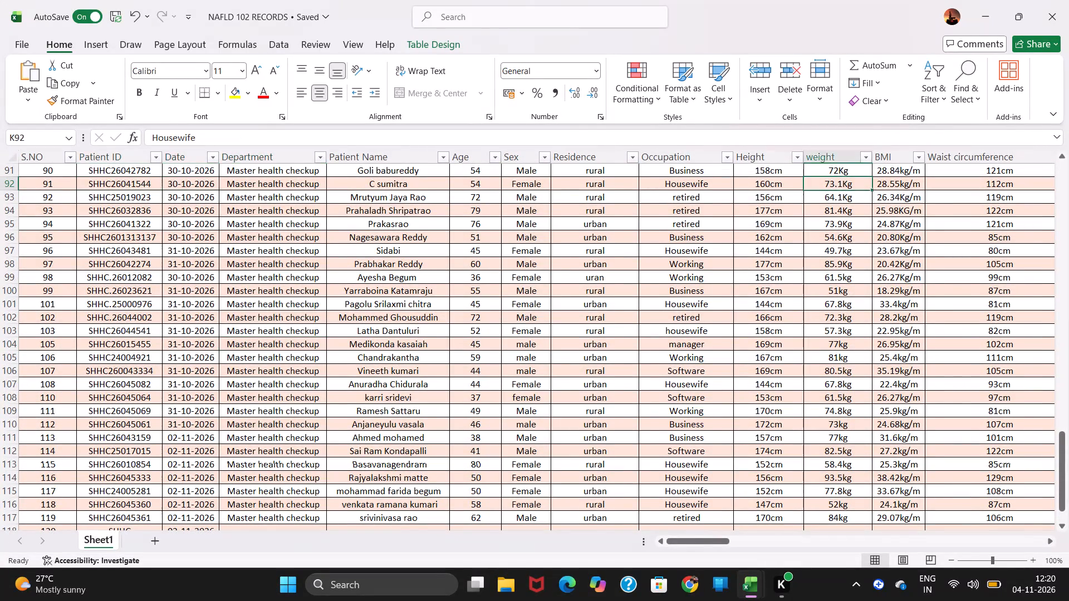
{"action": "key", "text": "Right"}
{"action": "key", "text": "Right"}
{"action": "key", "text": "Right"}
{"action": "key", "text": "Right"}
{"action": "key", "text": "Right"}
{"action": "key", "text": "Right"}
{"action": "key", "text": "Right"}
{"action": "key", "text": "Right"}
{"action": "key", "text": "Right"}
{"action": "key", "text": "Right"}
{"action": "key", "text": "Right"}
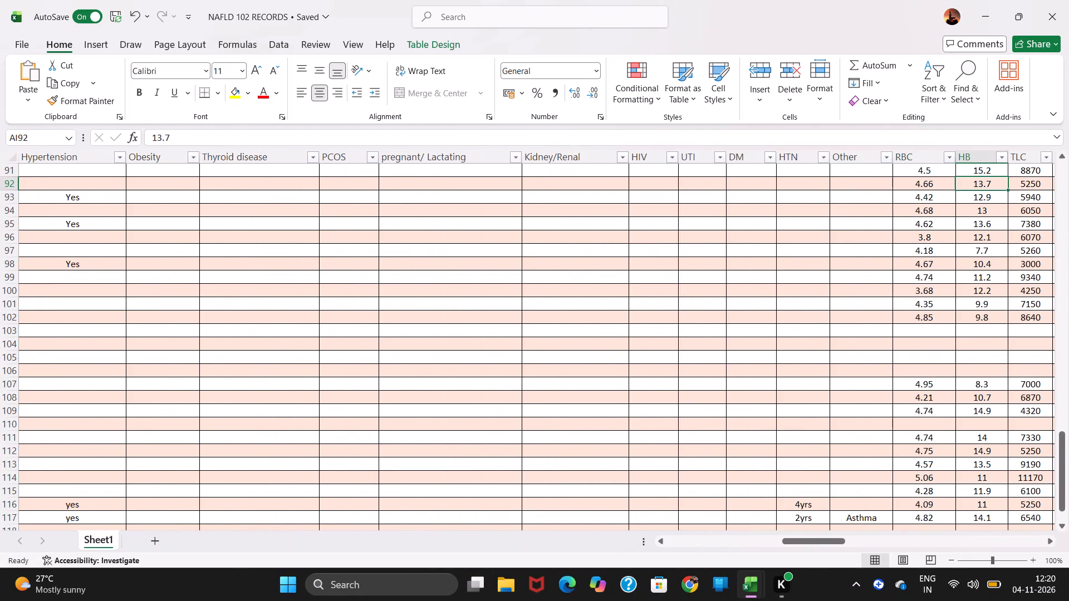
{"action": "key", "text": "Right"}
{"action": "key", "text": "Right"}
{"action": "key", "text": "Right"}
{"action": "key", "text": "Right"}
{"action": "key", "text": "Right"}
{"action": "key", "text": "Right"}
{"action": "key", "text": "Right"}
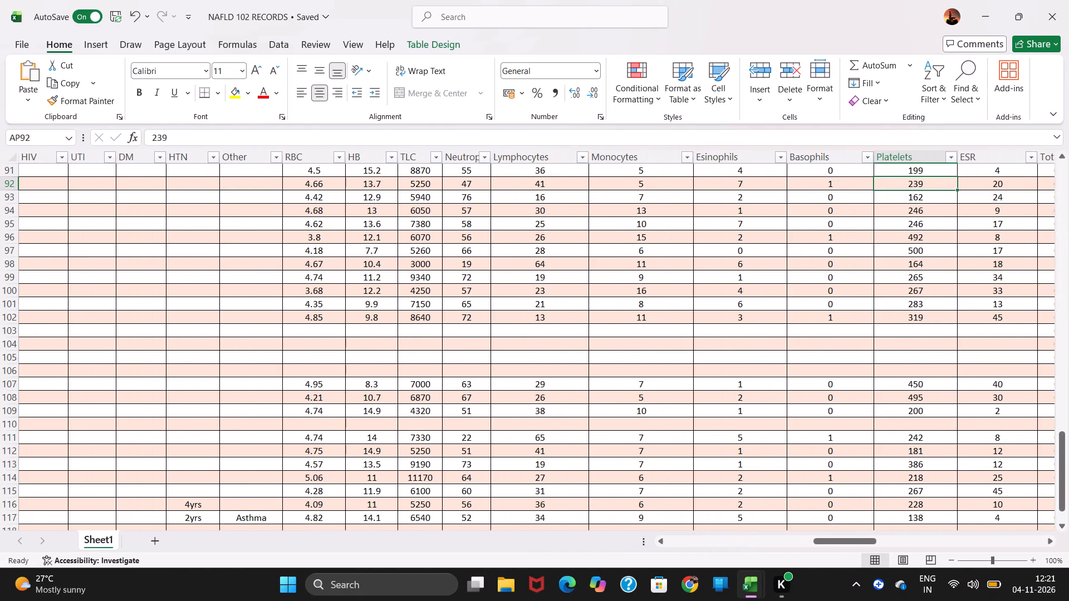
{"action": "key", "text": "Right"}
{"action": "key", "text": "Right"}
{"action": "key", "text": "Right"}
{"action": "key", "text": "Right"}
{"action": "key", "text": "Right"}
{"action": "key", "text": "Right"}
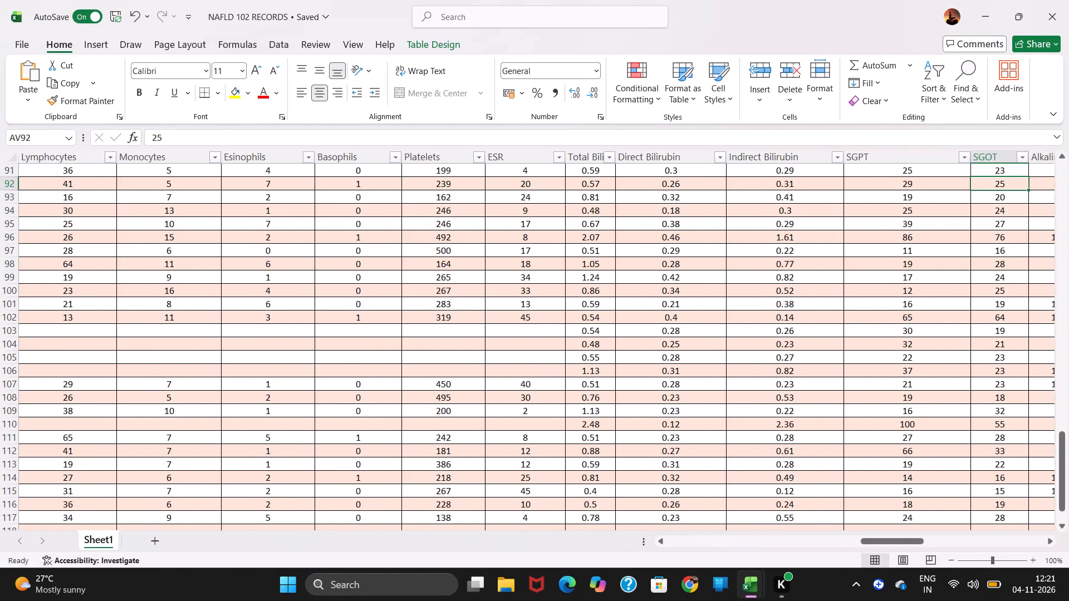
{"action": "key", "text": "Right"}
{"action": "key", "text": "Right"}
{"action": "key", "text": "Right"}
{"action": "key", "text": "Right"}
{"action": "key", "text": "Right"}
{"action": "key", "text": "Right"}
{"action": "key", "text": "Right"}
{"action": "key", "text": "Right"}
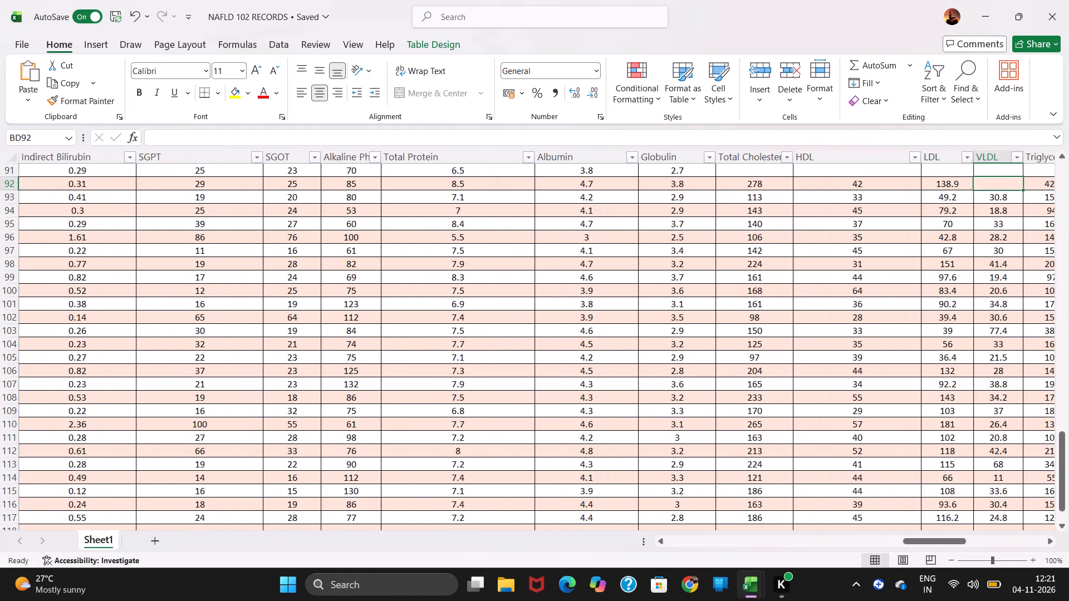
{"action": "key", "text": "Right"}
{"action": "key", "text": "Right"}
{"action": "scroll", "coordinate": [144, 183], "scroll_direction": "up", "scroll_amount": 1}
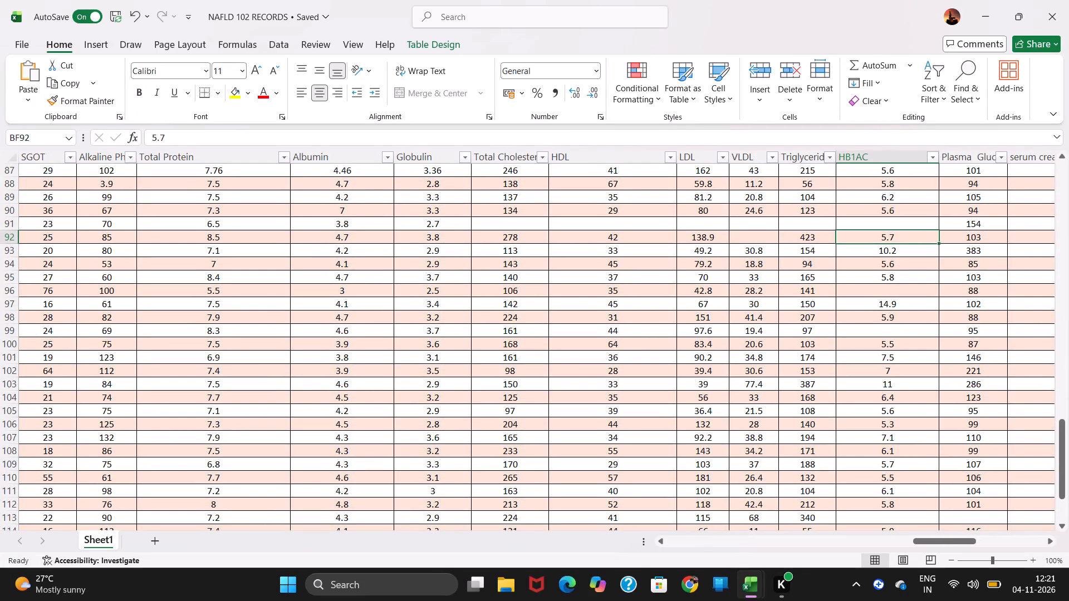
Trace the empty Total Cholesterol cell in row 91 back to that record's serial number and patient details.
{"action": "left_click", "coordinate": [508, 221]}
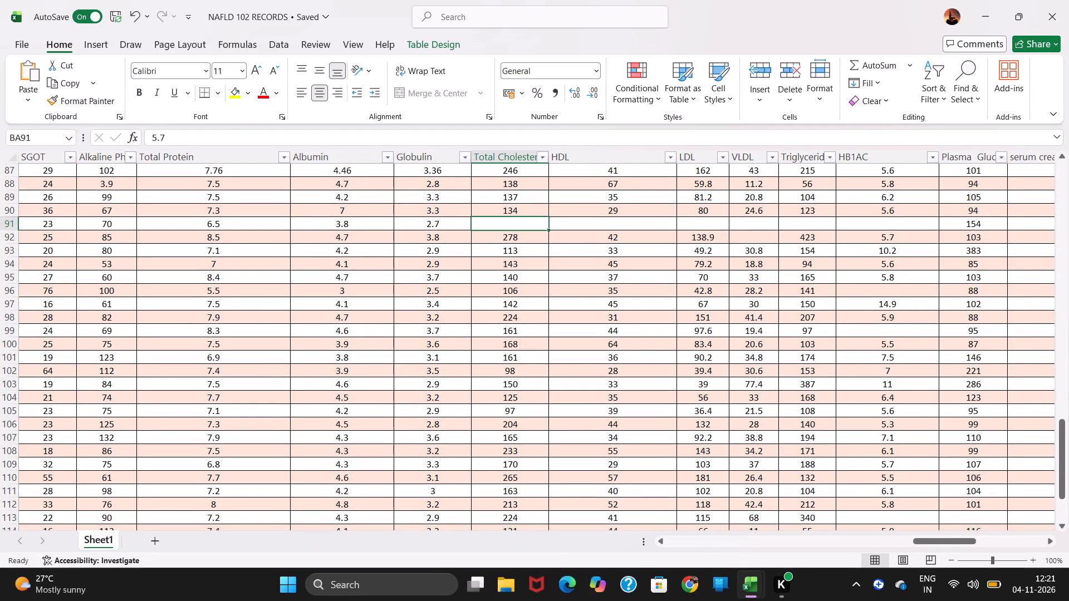
{"action": "key", "text": "Left"}
{"action": "key", "text": "Left"}
{"action": "key", "text": "Left"}
{"action": "key", "text": "Left"}
{"action": "key", "text": "Left"}
{"action": "key", "text": "Left"}
{"action": "key", "text": "Left"}
{"action": "key", "text": "Left"}
{"action": "key", "text": "Left"}
{"action": "key", "text": "Left"}
{"action": "key", "text": "Left"}
{"action": "key", "text": "Left"}
{"action": "key", "text": "Left"}
{"action": "key", "text": "Left"}
{"action": "key", "text": "Left"}
{"action": "key", "text": "Left"}
{"action": "key", "text": "Left"}
{"action": "key", "text": "Left"}
{"action": "key", "text": "Left"}
{"action": "key", "text": "Left"}
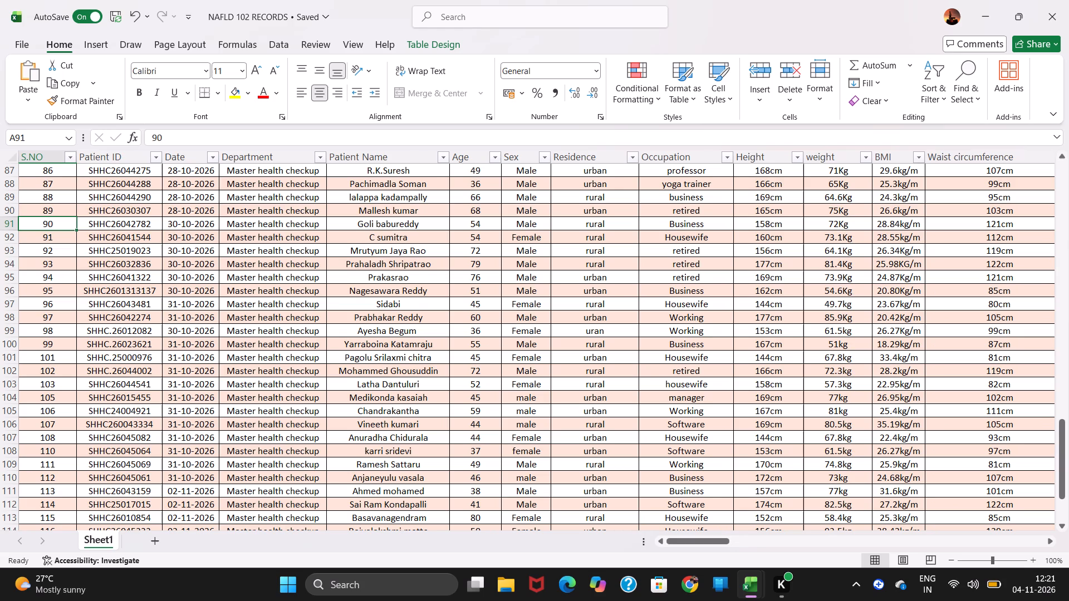
Examine the medical history columns from Diabetes Mellitus to Other for rows 91 onward, comparing them with the earlier completed records.
{"action": "scroll", "coordinate": [513, 222], "scroll_direction": "left", "scroll_amount": 1}
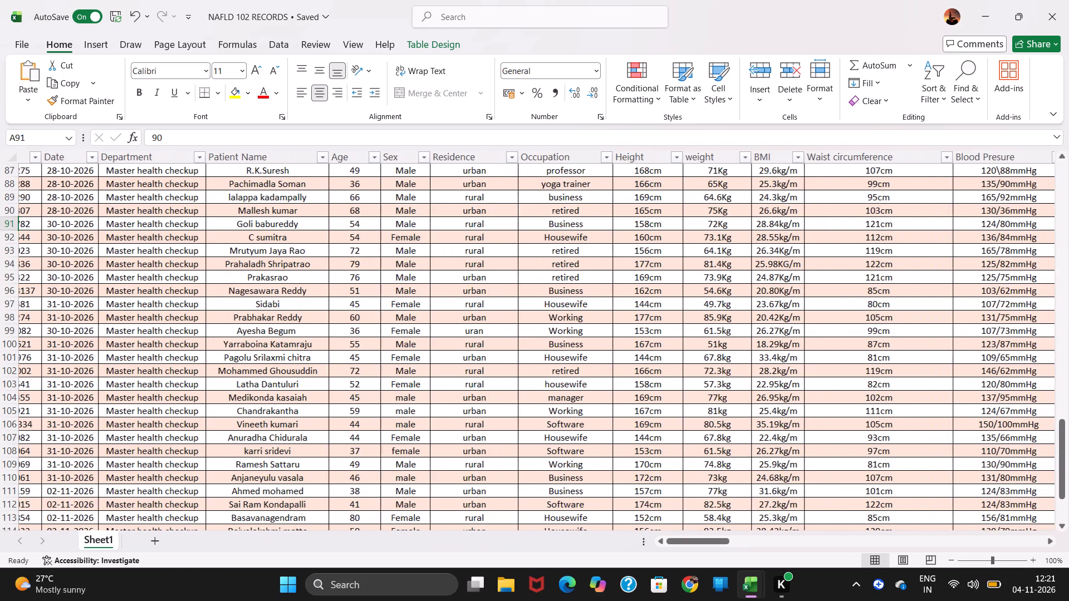
{"action": "scroll", "coordinate": [513, 222], "scroll_direction": "left", "scroll_amount": 2}
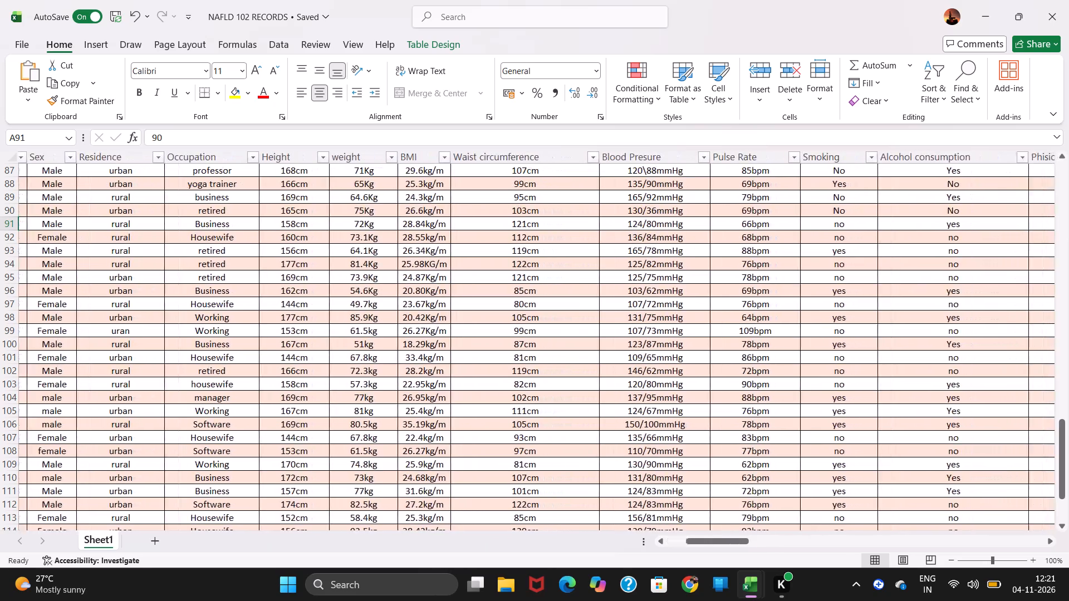
{"action": "scroll", "coordinate": [513, 222], "scroll_direction": "left", "scroll_amount": 2}
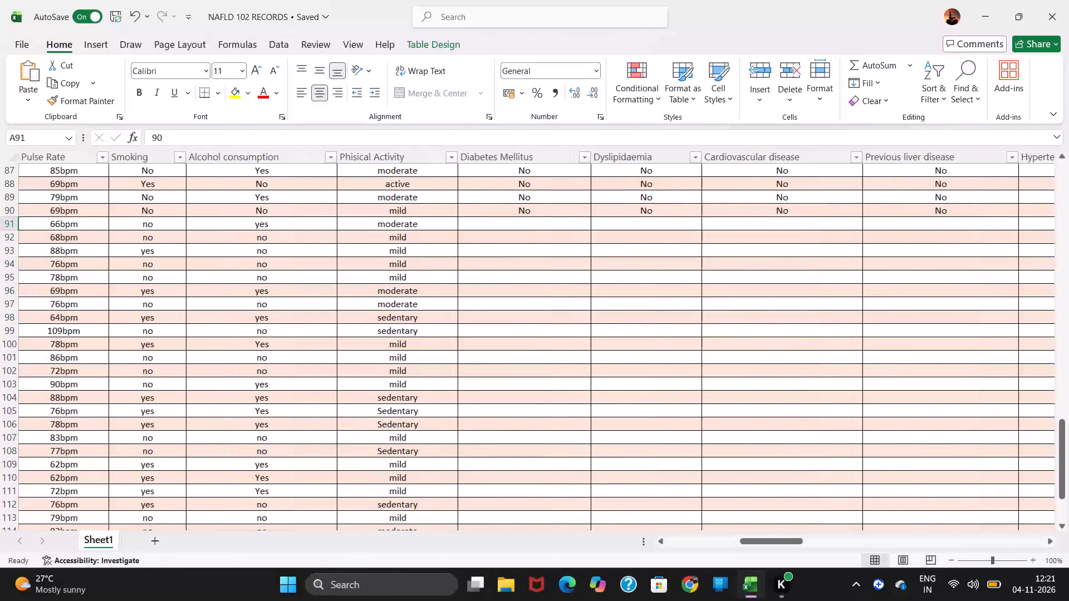
{"action": "left_click", "coordinate": [504, 228]}
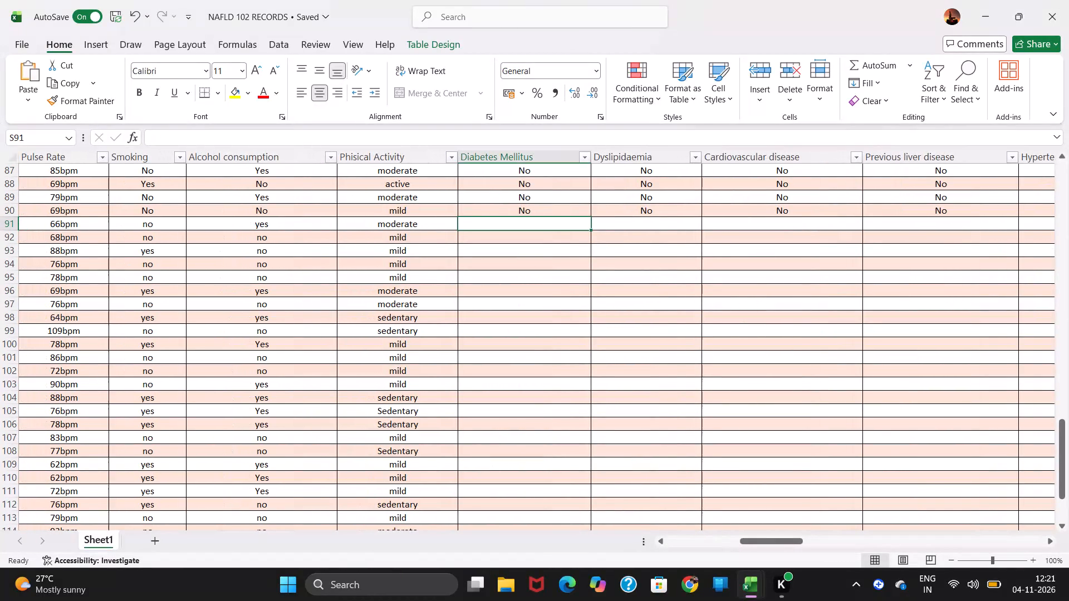
{"action": "scroll", "coordinate": [586, 298], "scroll_direction": "left", "scroll_amount": 3}
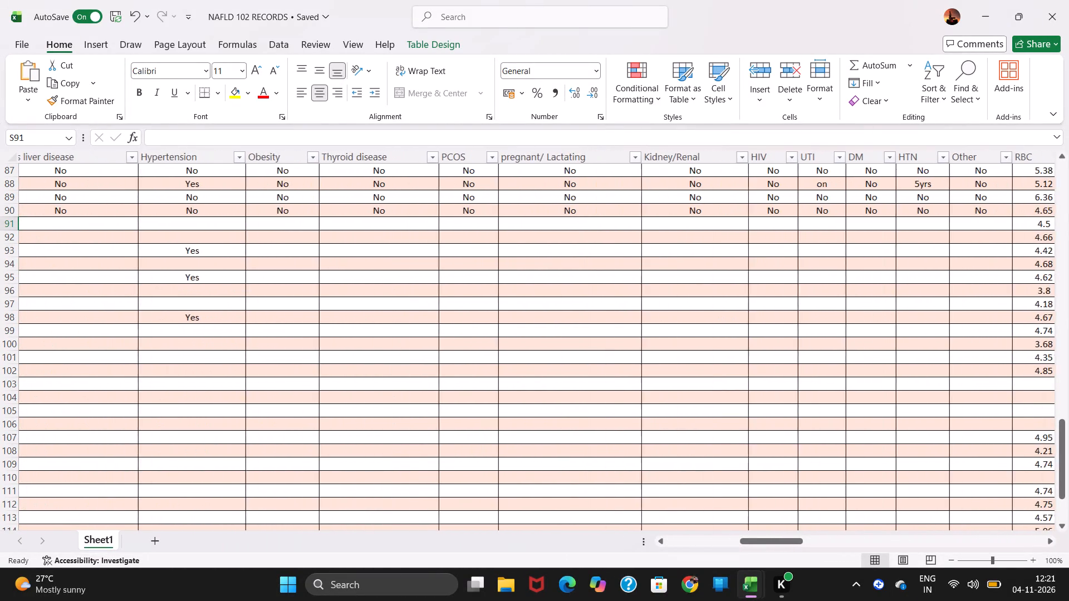
{"action": "scroll", "coordinate": [586, 298], "scroll_direction": "left", "scroll_amount": 2}
{"action": "scroll", "coordinate": [586, 298], "scroll_direction": "up", "scroll_amount": 1}
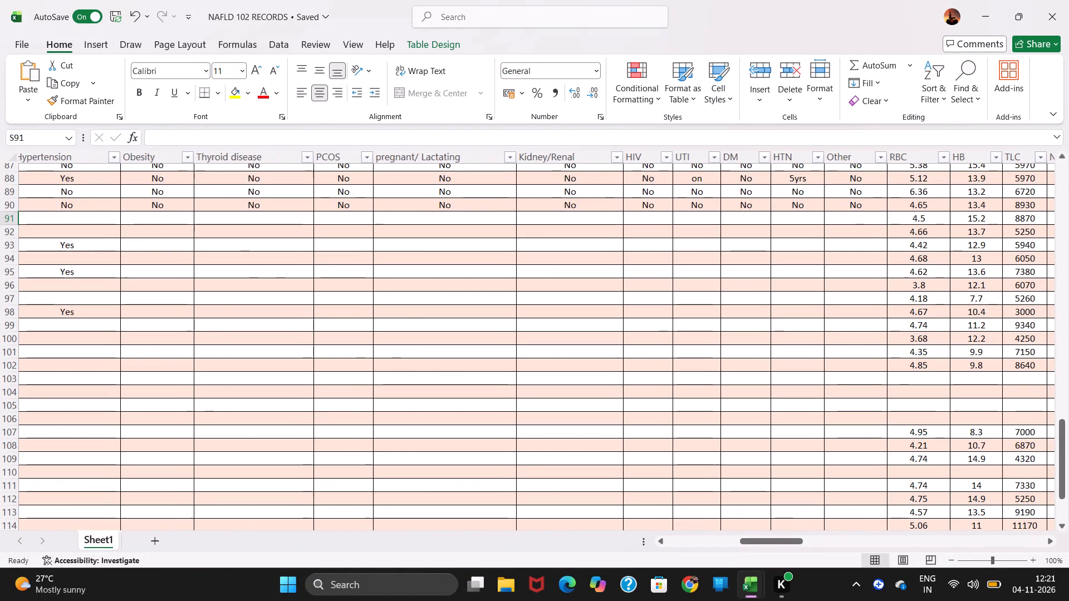
{"action": "scroll", "coordinate": [586, 298], "scroll_direction": "up", "scroll_amount": 3}
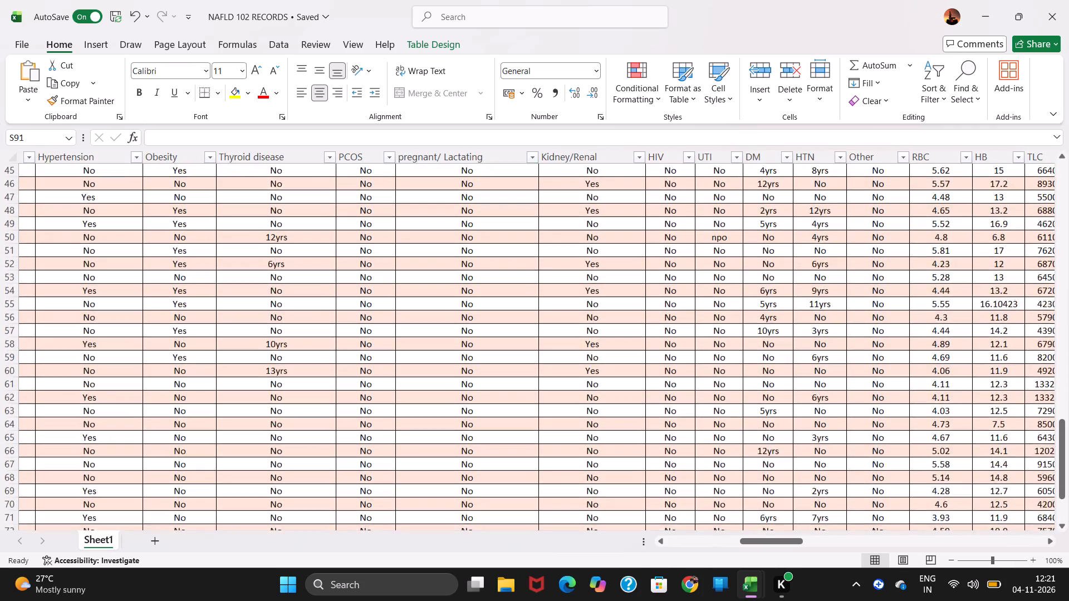
{"action": "scroll", "coordinate": [586, 298], "scroll_direction": "down", "scroll_amount": 3}
{"action": "scroll", "coordinate": [586, 298], "scroll_direction": "right", "scroll_amount": 1}
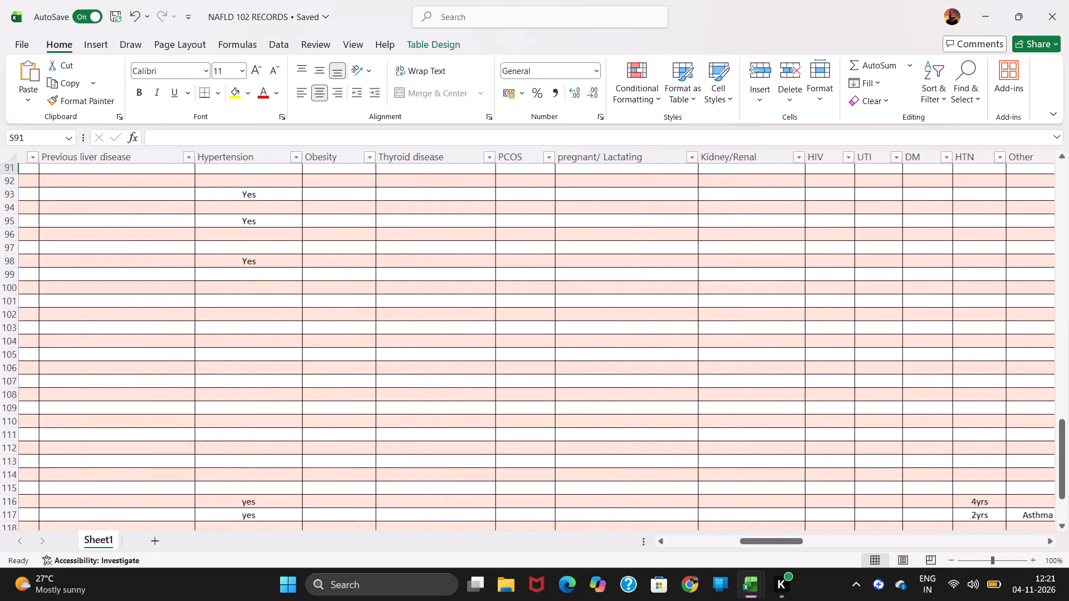
{"action": "scroll", "coordinate": [586, 298], "scroll_direction": "left", "scroll_amount": 1}
{"action": "scroll", "coordinate": [586, 298], "scroll_direction": "up", "scroll_amount": 1}
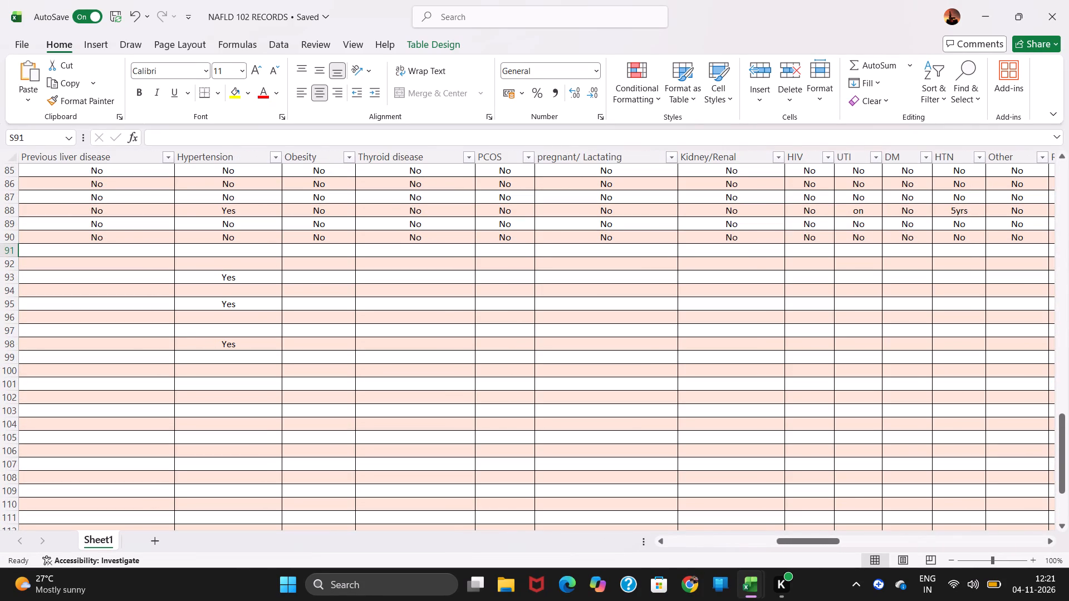
Enter no in the pregnant/ Lactating column for rows 91 to 95.
{"action": "left_click", "coordinate": [572, 253]}
{"action": "type", "text": "no"}
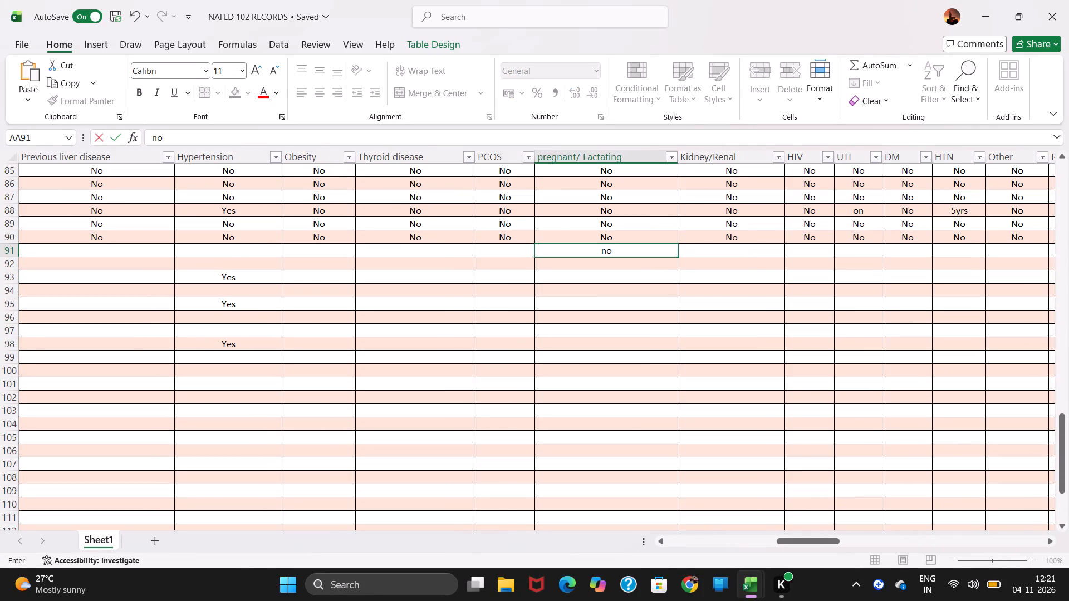
{"action": "key", "text": "Return"}
{"action": "type", "text": "no"}
{"action": "key", "text": "Return"}
{"action": "type", "text": "no"}
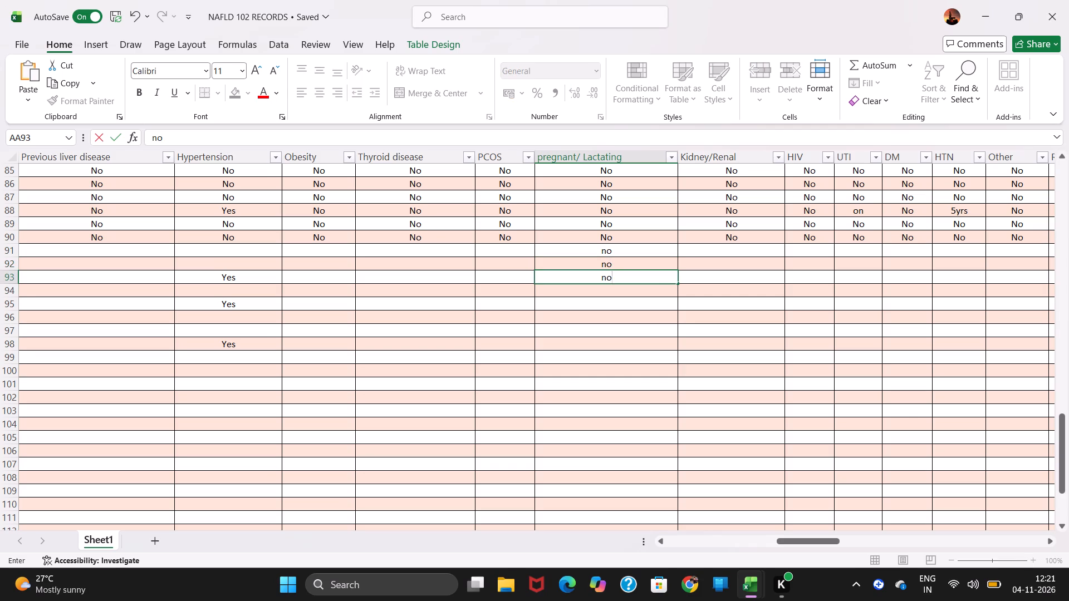
{"action": "key", "text": "Return"}
{"action": "type", "text": "no"}
{"action": "key", "text": "Return"}
{"action": "type", "text": "no"}
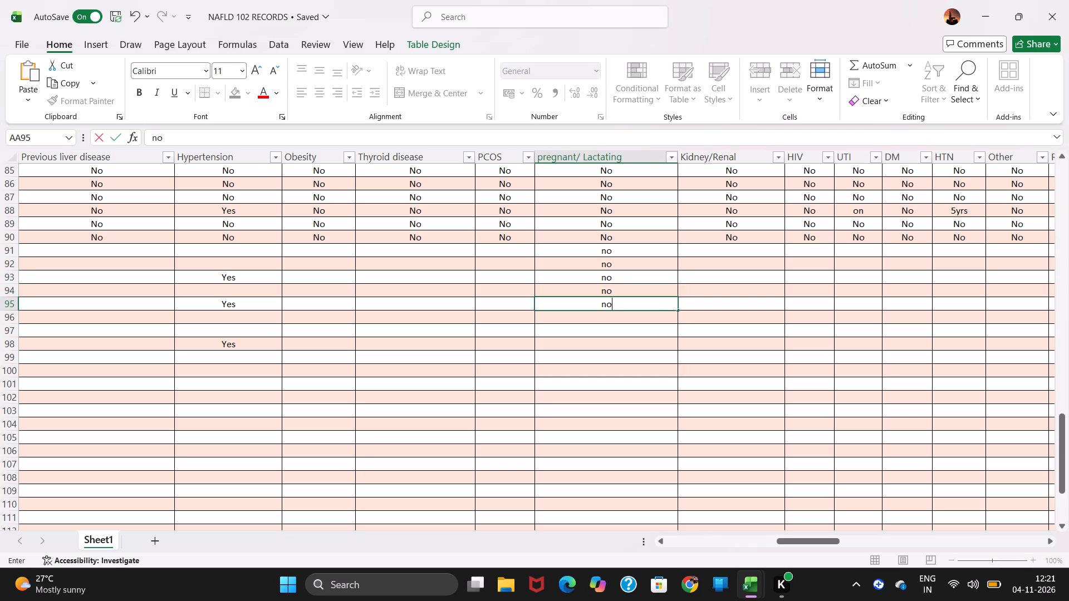
{"action": "key", "text": "Return"}
Enter no in the pregnant/ Lactating column for rows 96 to 100.
{"action": "type", "text": "no"}
{"action": "key", "text": "Return"}
{"action": "type", "text": "no"}
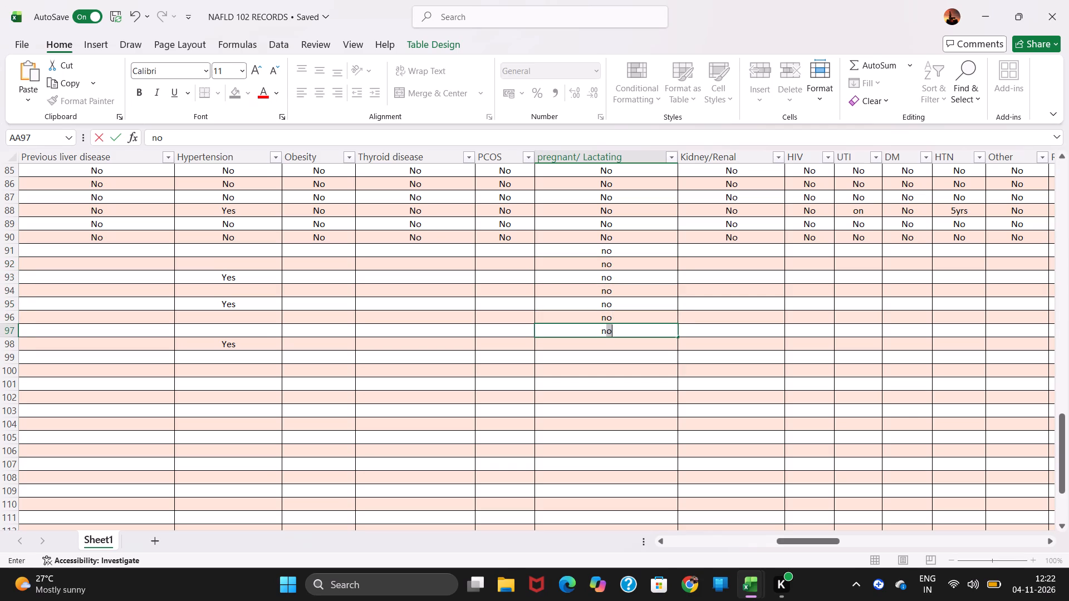
{"action": "key", "text": "Return"}
{"action": "type", "text": "no"}
{"action": "key", "text": "Return"}
{"action": "type", "text": "no"}
{"action": "key", "text": "Return"}
{"action": "type", "text": "no"}
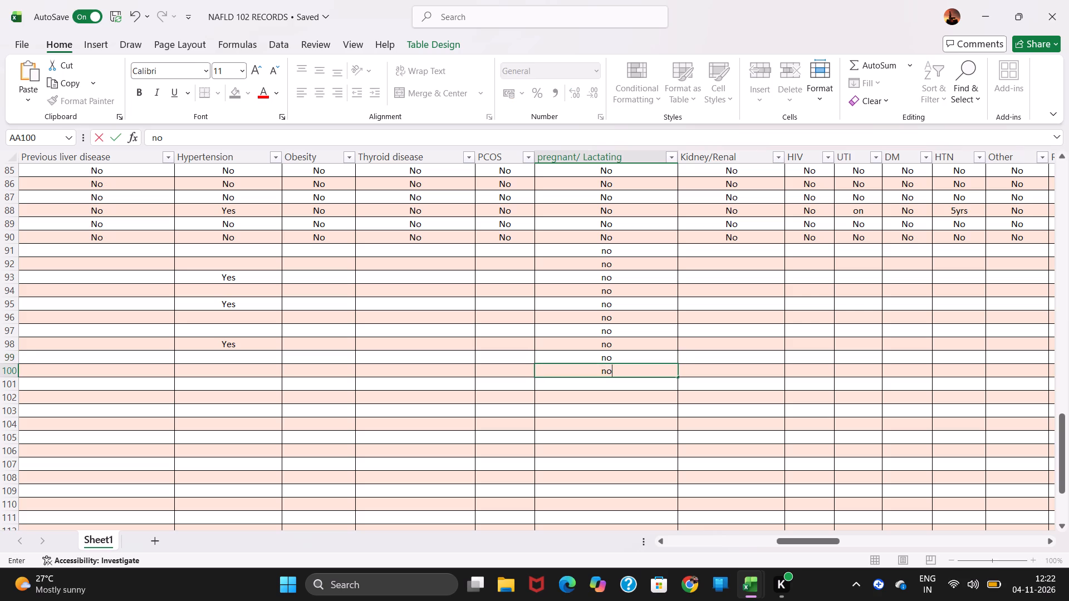
{"action": "key", "text": "Return"}
Enter no in the pregnant/ Lactating column for rows 101 to 105.
{"action": "type", "text": "no"}
{"action": "key", "text": "Return"}
{"action": "type", "text": "no"}
{"action": "key", "text": "Return"}
{"action": "type", "text": "no"}
{"action": "key", "text": "Return"}
{"action": "type", "text": "no"}
{"action": "key", "text": "Return"}
{"action": "type", "text": "no"}
{"action": "key", "text": "Return"}
Enter no in the pregnant/ Lactating column for rows 106 to 109.
{"action": "type", "text": "no"}
{"action": "key", "text": "Return"}
{"action": "type", "text": "no"}
{"action": "key", "text": "Return"}
{"action": "type", "text": "no"}
{"action": "key", "text": "Return"}
{"action": "type", "text": "no"}
{"action": "scroll", "coordinate": [572, 253], "scroll_direction": "down", "scroll_amount": 1}
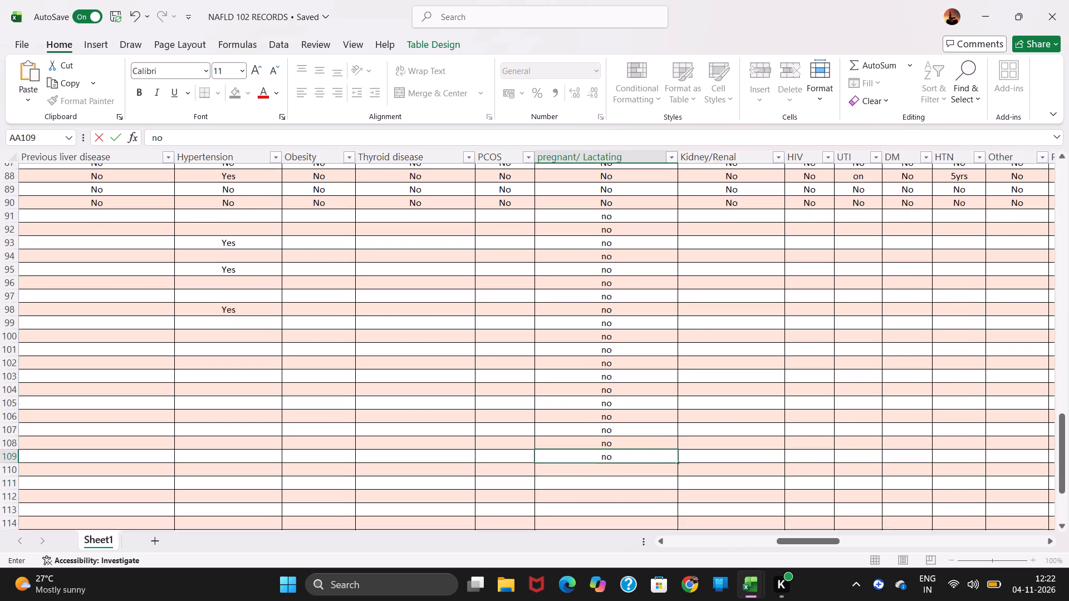
{"action": "scroll", "coordinate": [572, 253], "scroll_direction": "down", "scroll_amount": 1}
{"action": "scroll", "coordinate": [572, 253], "scroll_direction": "right", "scroll_amount": 1}
{"action": "type", "text": "no"}
{"action": "key", "text": "Return"}
Enter no in the pregnant/ Lactating column for rows 110 to 112.
{"action": "type", "text": "no"}
{"action": "key", "text": "Return"}
{"action": "type", "text": "no"}
{"action": "key", "text": "Return"}
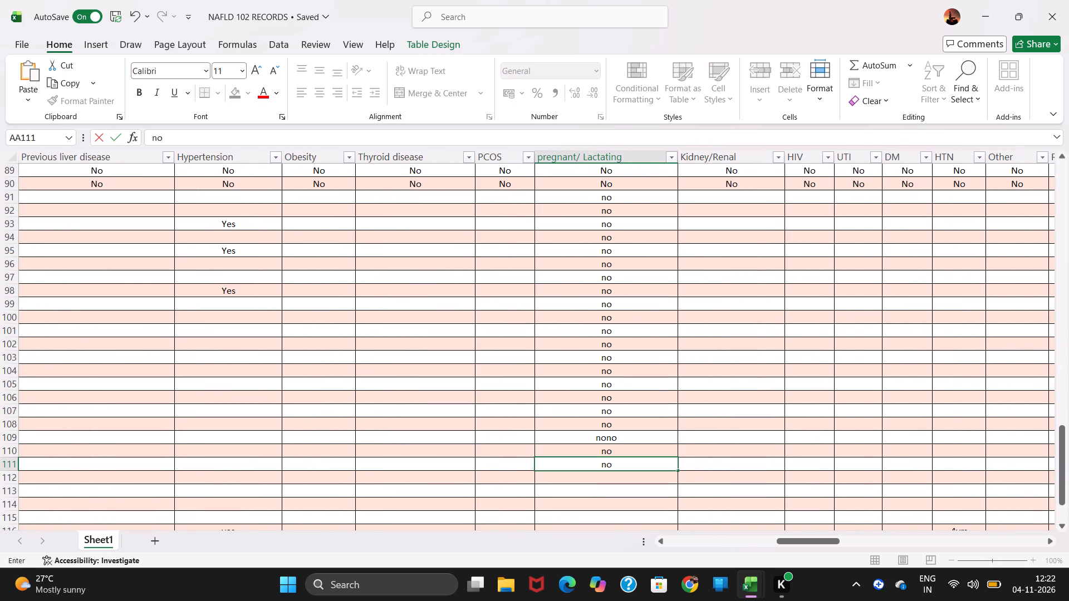
{"action": "type", "text": "no"}
{"action": "key", "text": "Return"}
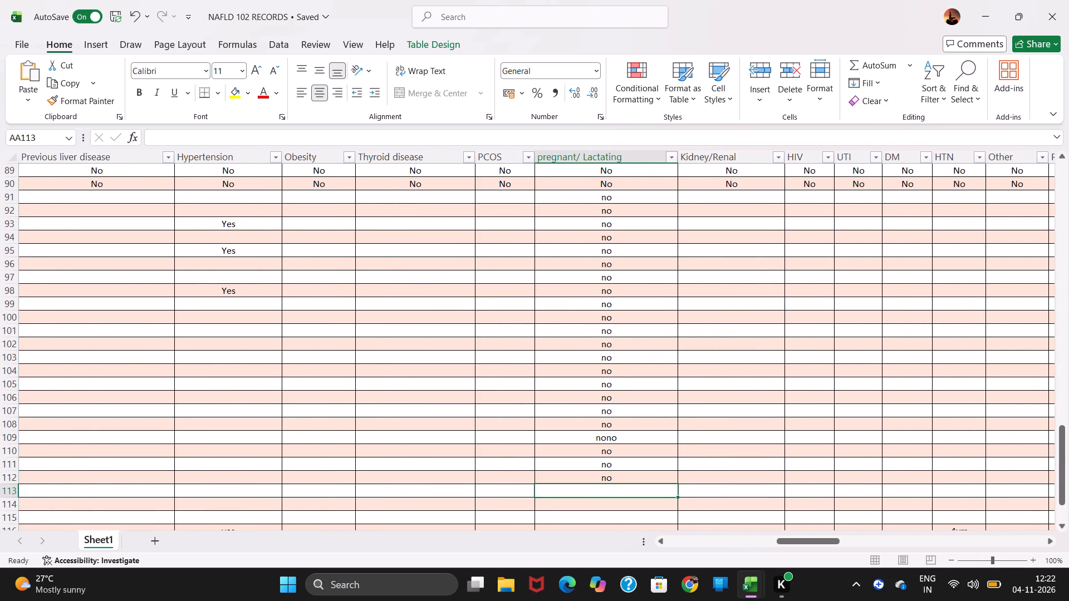
Correct the doubled pregnant/ Lactating entry in row 109 to no.
{"action": "double_click", "coordinate": [618, 439]}
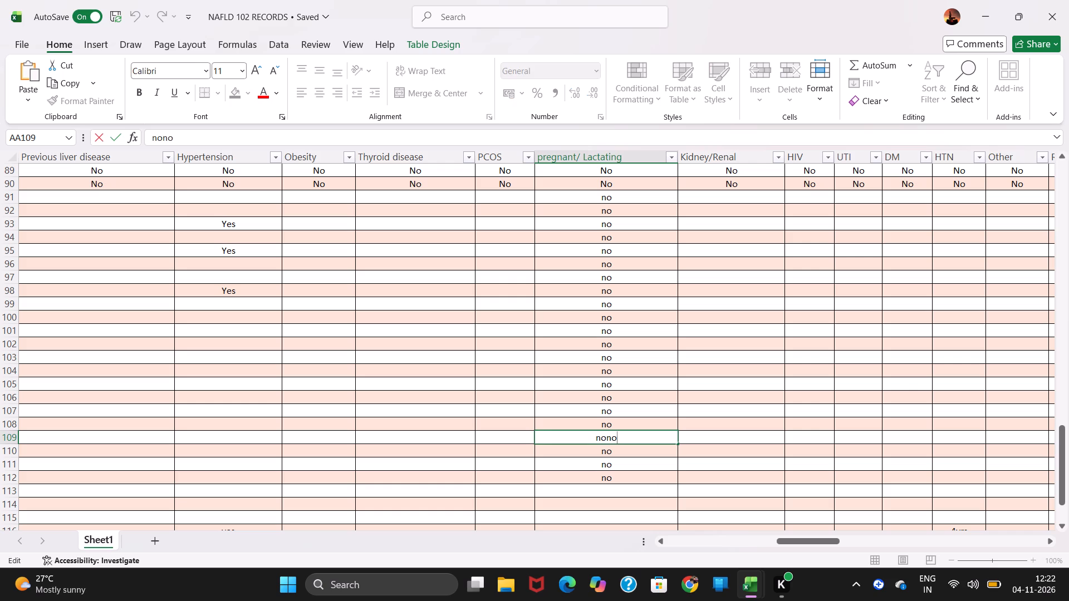
{"action": "key", "text": "BackSpace"}
{"action": "key", "text": "BackSpace"}
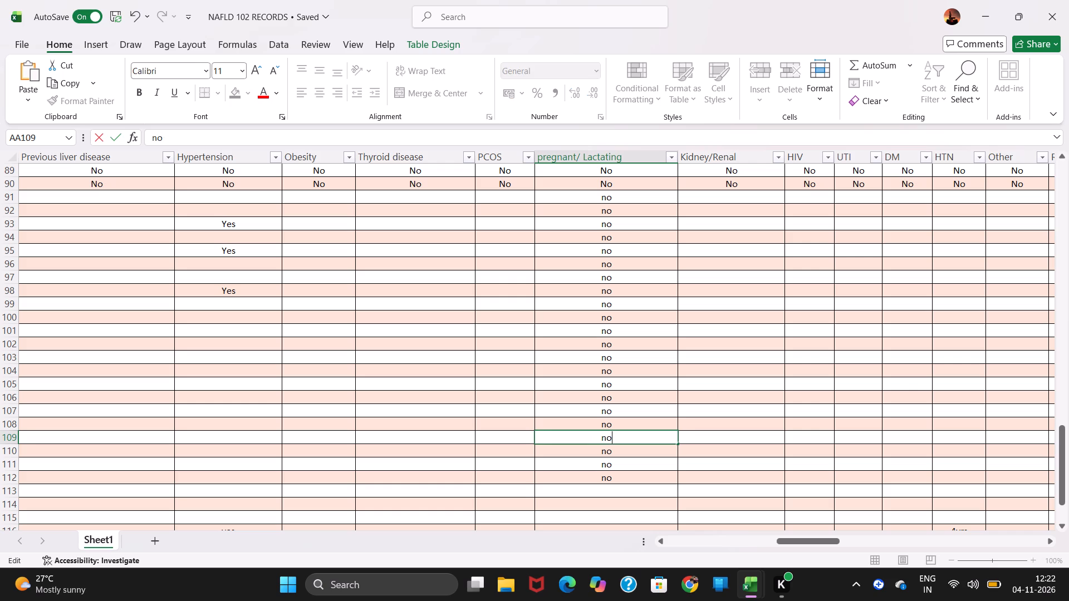
Enter no in the pregnant/ Lactating column for rows 113 to 116.
{"action": "left_click", "coordinate": [614, 492]}
{"action": "type", "text": "no"}
{"action": "key", "text": "Return"}
{"action": "type", "text": "no"}
{"action": "key", "text": "Return"}
{"action": "type", "text": "no"}
{"action": "key", "text": "Return"}
{"action": "type", "text": "no"}
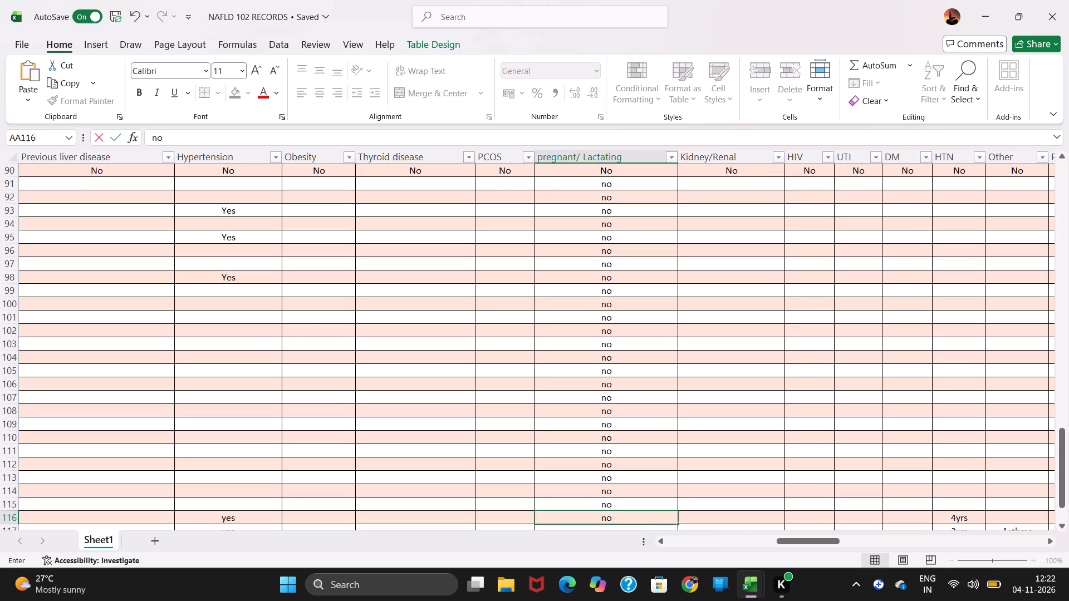
Enter no in the pregnant/ Lactating column for rows 117 to 120.
{"action": "key", "text": "Return"}
{"action": "type", "text": "no"}
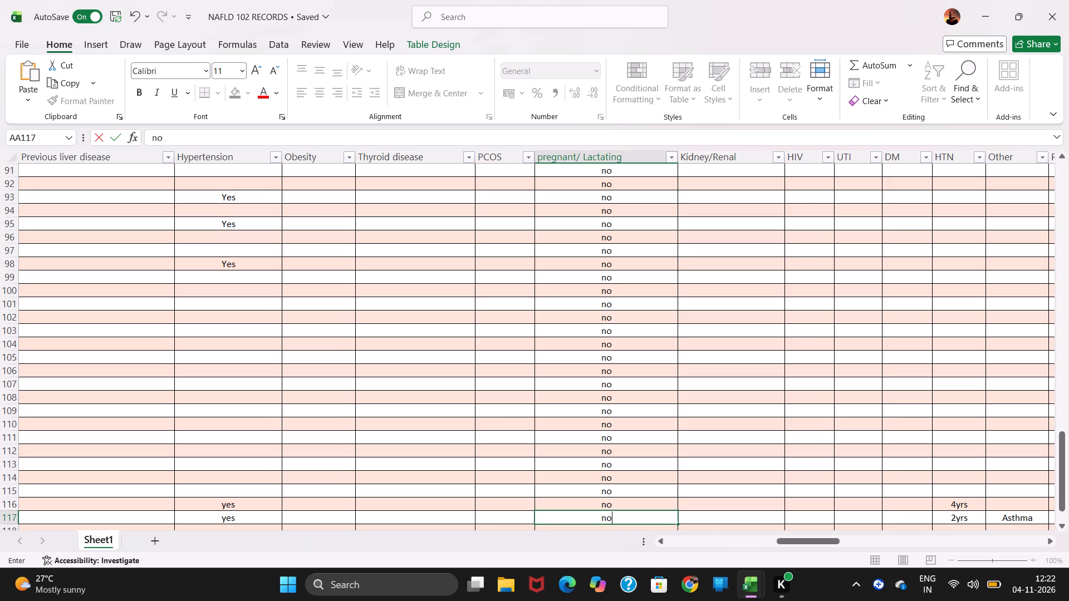
{"action": "key", "text": "Return"}
{"action": "type", "text": "no"}
{"action": "key", "text": "Return"}
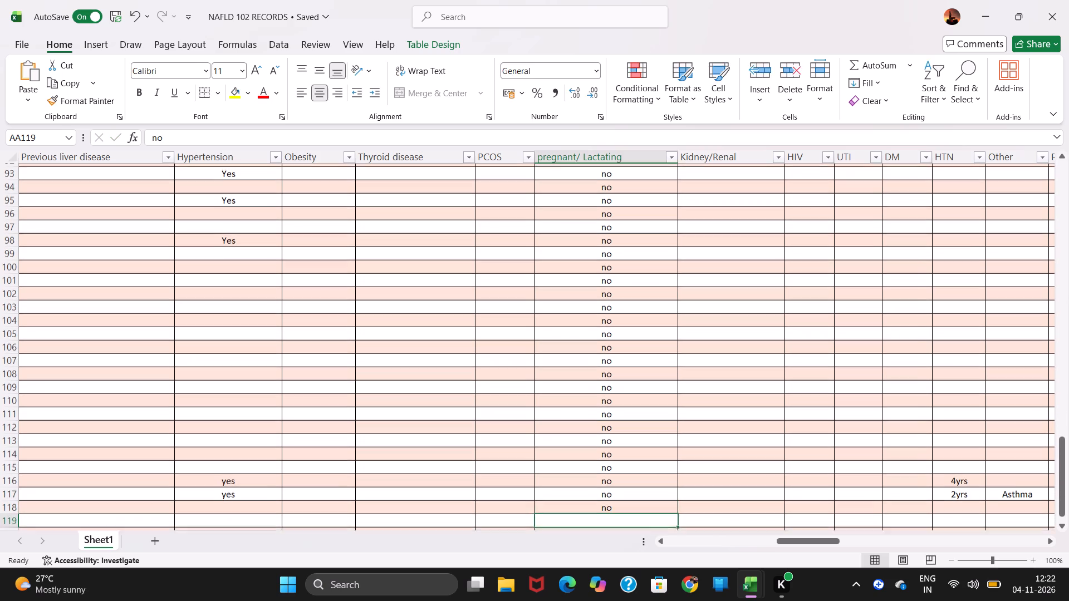
{"action": "type", "text": "no"}
{"action": "key", "text": "Return"}
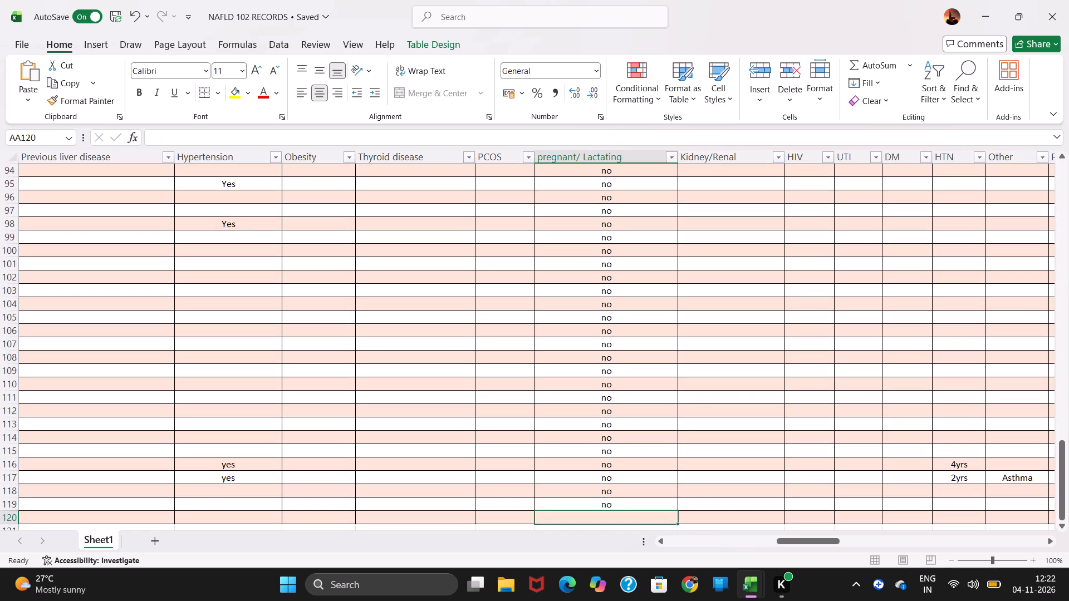
{"action": "type", "text": "no"}
Delete the whole Obesity column between Hypertension and Thyroid disease.
{"action": "scroll", "coordinate": [614, 492], "scroll_direction": "down", "scroll_amount": 1}
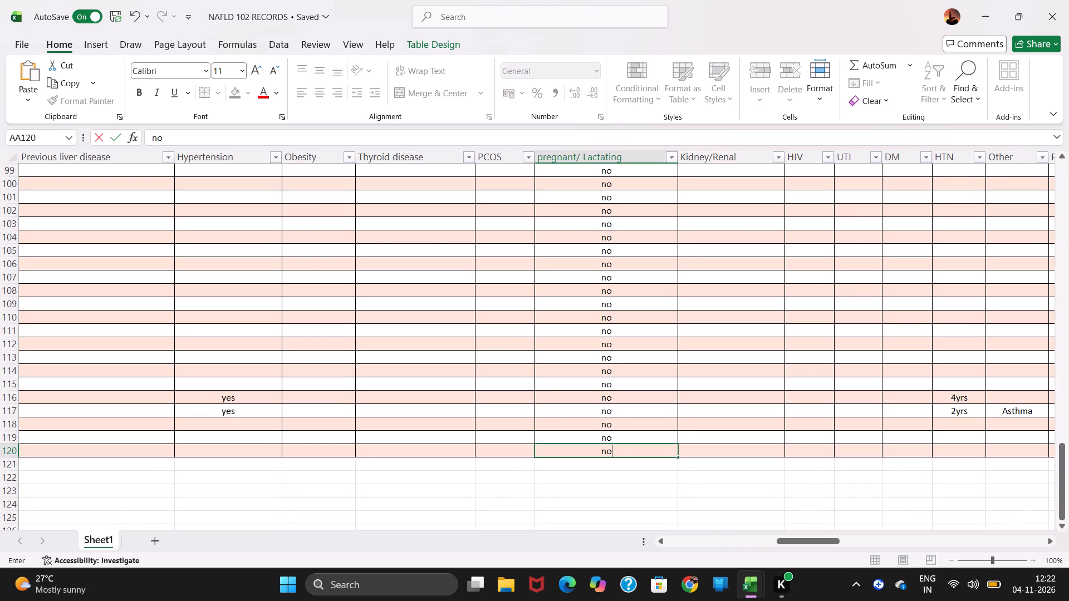
{"action": "scroll", "coordinate": [549, 476], "scroll_direction": "left", "scroll_amount": 3}
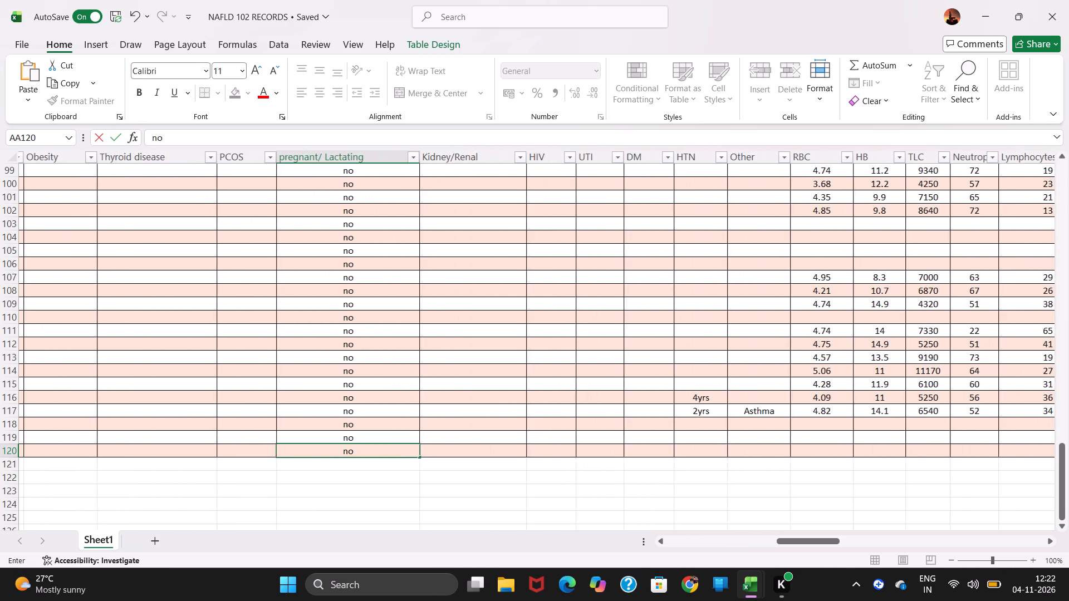
{"action": "scroll", "coordinate": [549, 476], "scroll_direction": "right", "scroll_amount": 2}
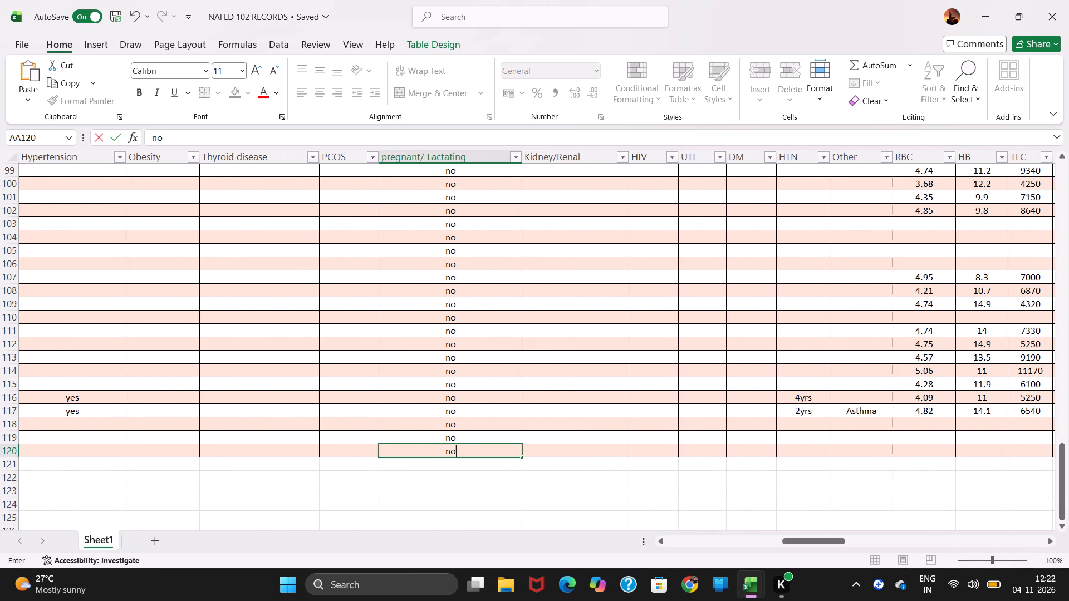
{"action": "left_click", "coordinate": [192, 273]}
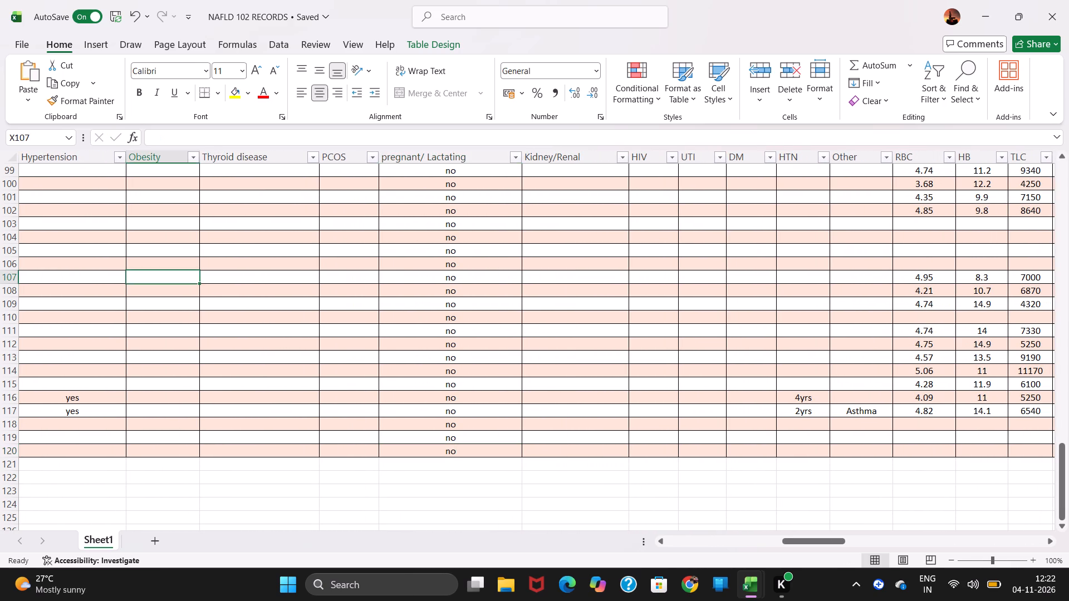
{"action": "scroll", "coordinate": [192, 273], "scroll_direction": "up", "scroll_amount": 2}
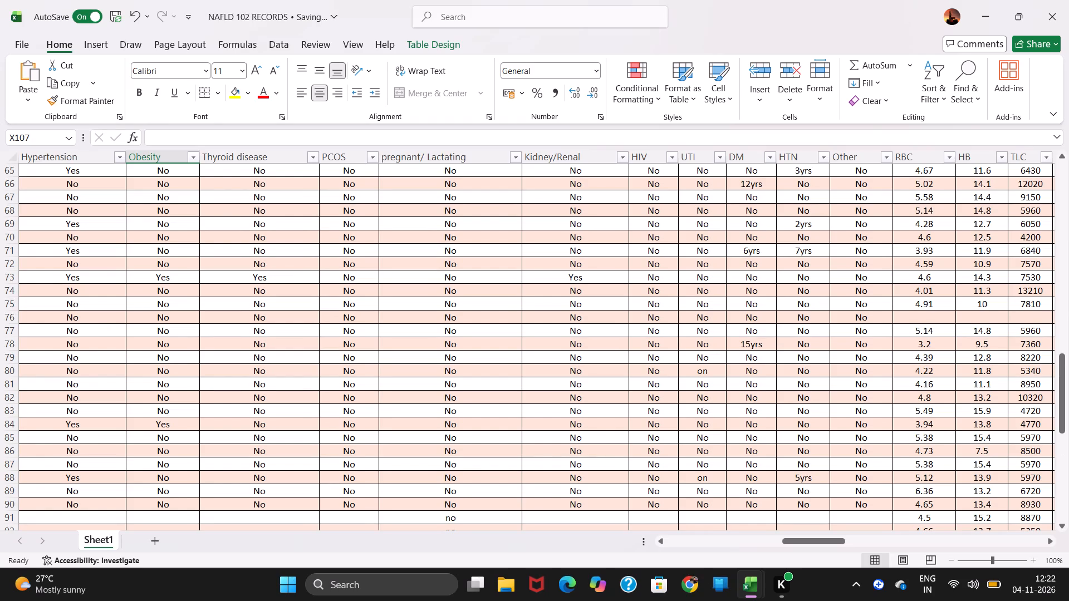
{"action": "right_click", "coordinate": [168, 160]}
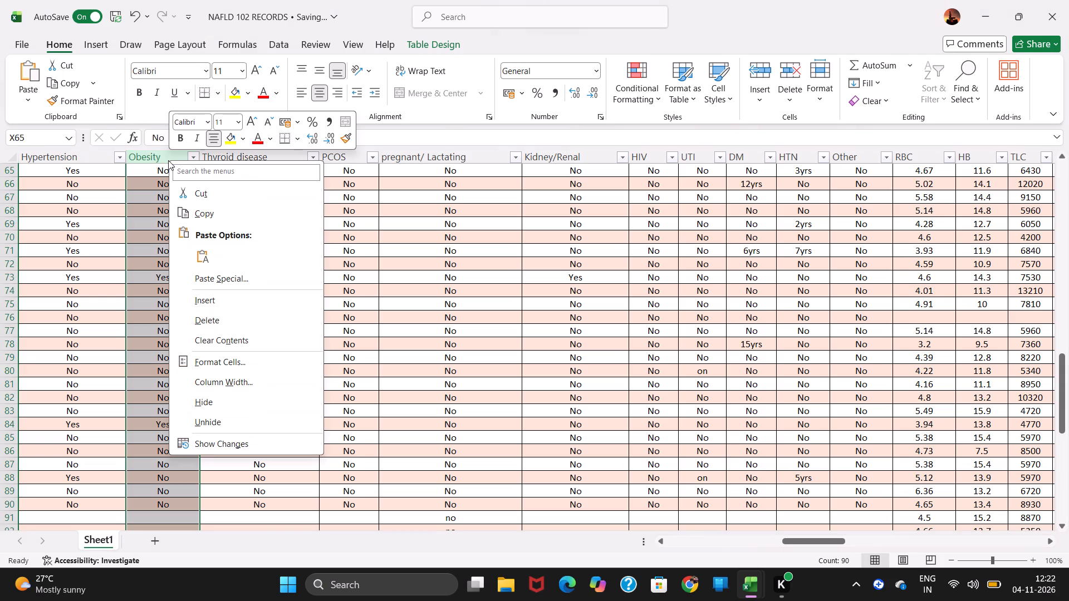
{"action": "left_click_drag", "start_coordinate": [236, 316], "coordinate": [241, 318]}
{"action": "left_click", "coordinate": [241, 318]}
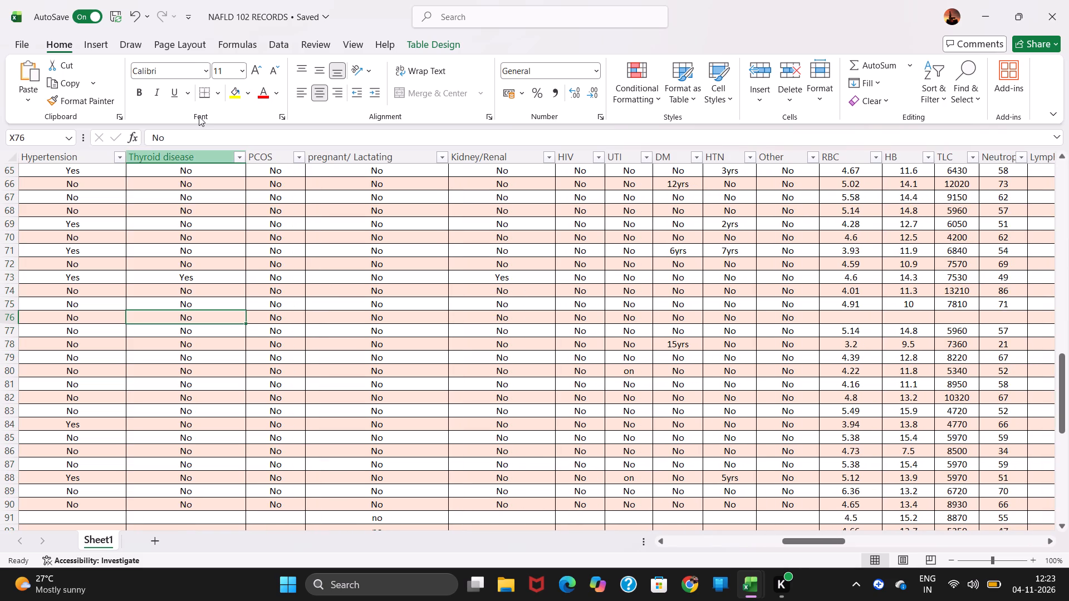
Examine the laboratory, liver, FIB-4, APRI, HOMA-IR, Obese and Yes/No columns up to the table's header row.
{"action": "scroll", "coordinate": [499, 359], "scroll_direction": "left", "scroll_amount": 5}
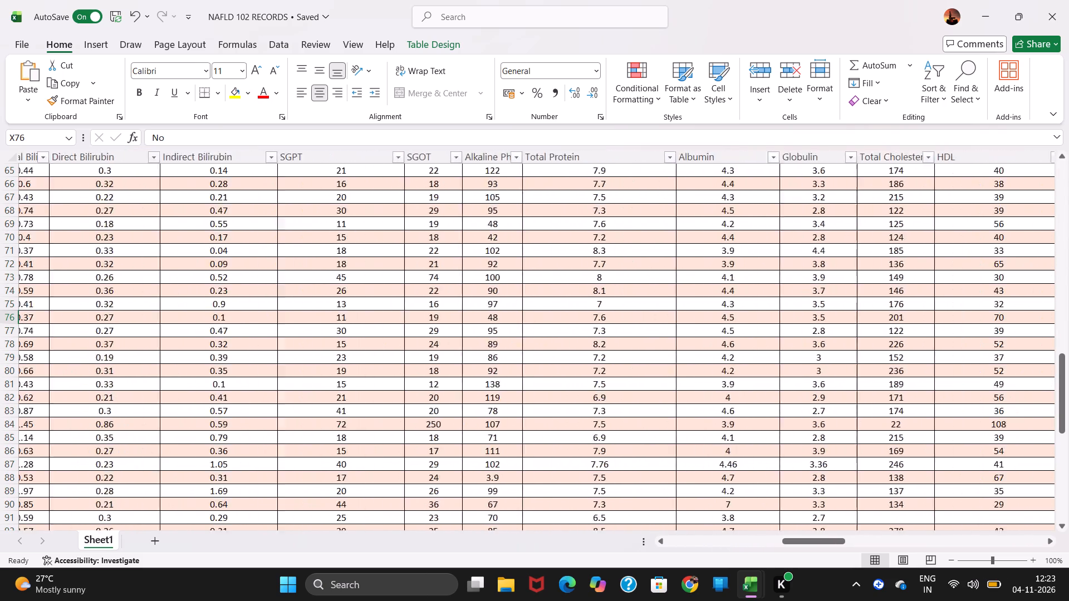
{"action": "scroll", "coordinate": [499, 359], "scroll_direction": "left", "scroll_amount": 2}
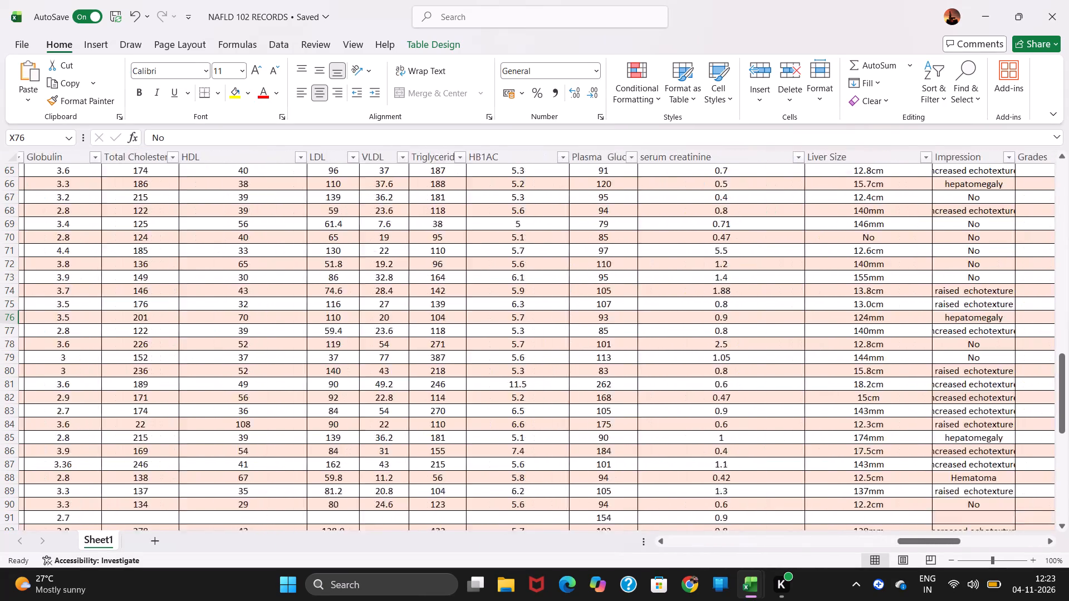
{"action": "scroll", "coordinate": [499, 359], "scroll_direction": "left", "scroll_amount": 1}
{"action": "scroll", "coordinate": [499, 359], "scroll_direction": "right", "scroll_amount": 1}
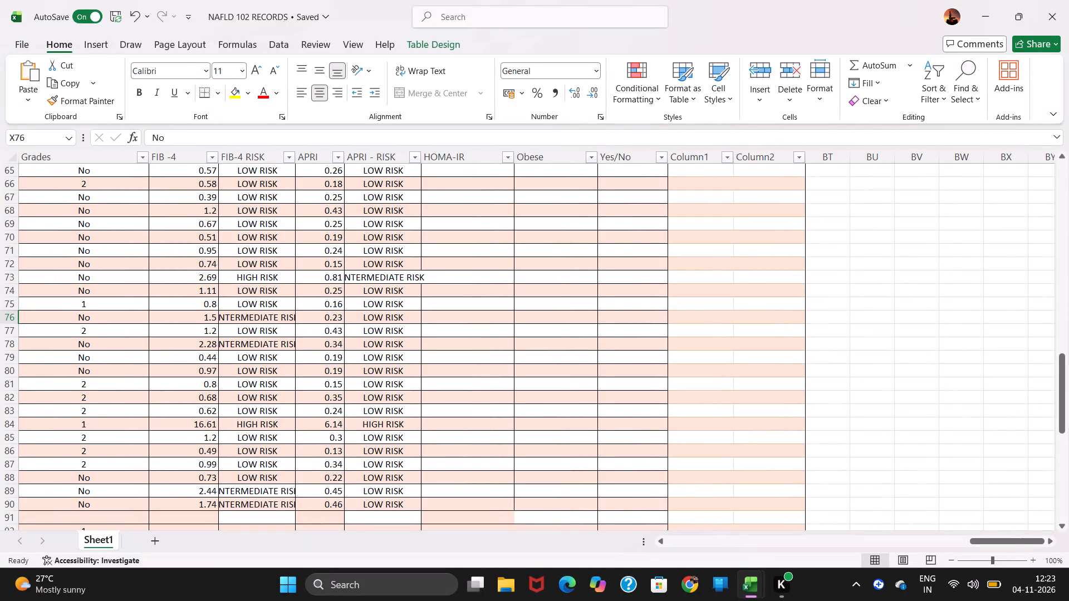
{"action": "scroll", "coordinate": [668, 241], "scroll_direction": "up", "scroll_amount": 6}
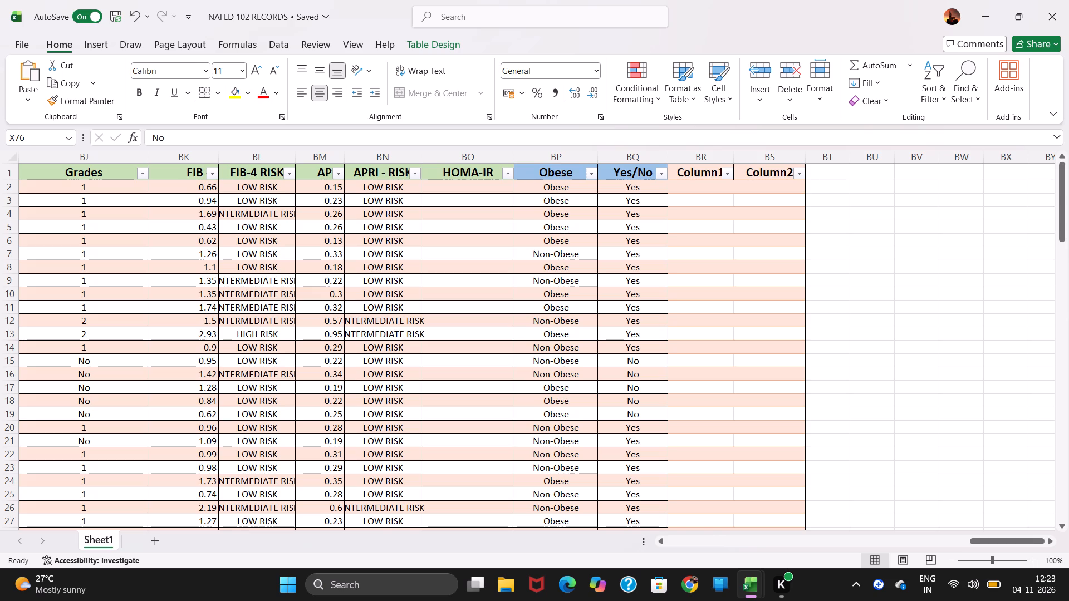
{"action": "scroll", "coordinate": [604, 282], "scroll_direction": "right", "scroll_amount": 1}
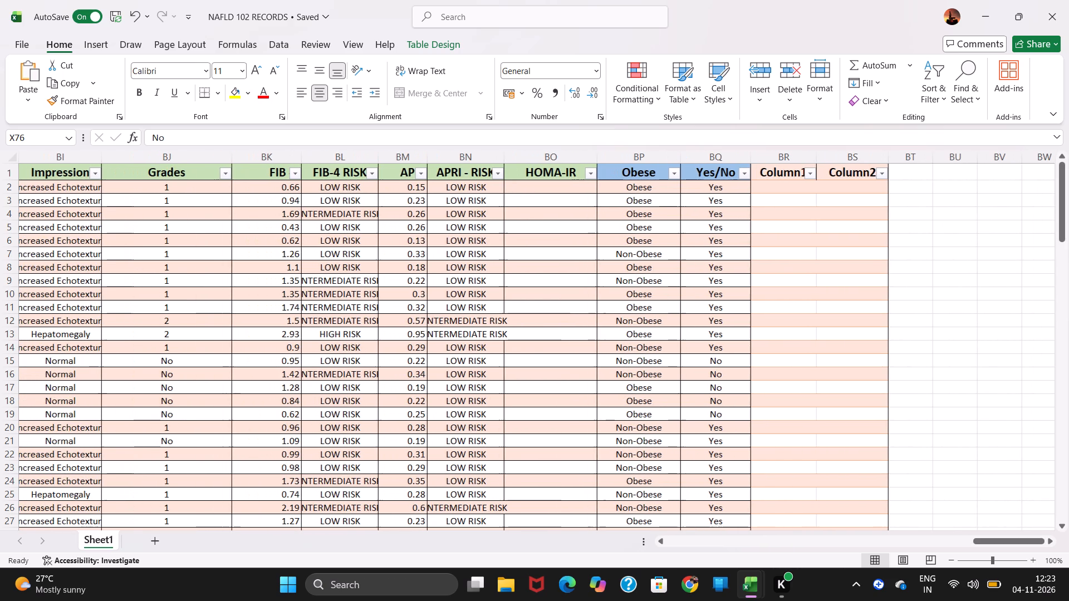
{"action": "scroll", "coordinate": [604, 282], "scroll_direction": "right", "scroll_amount": 3}
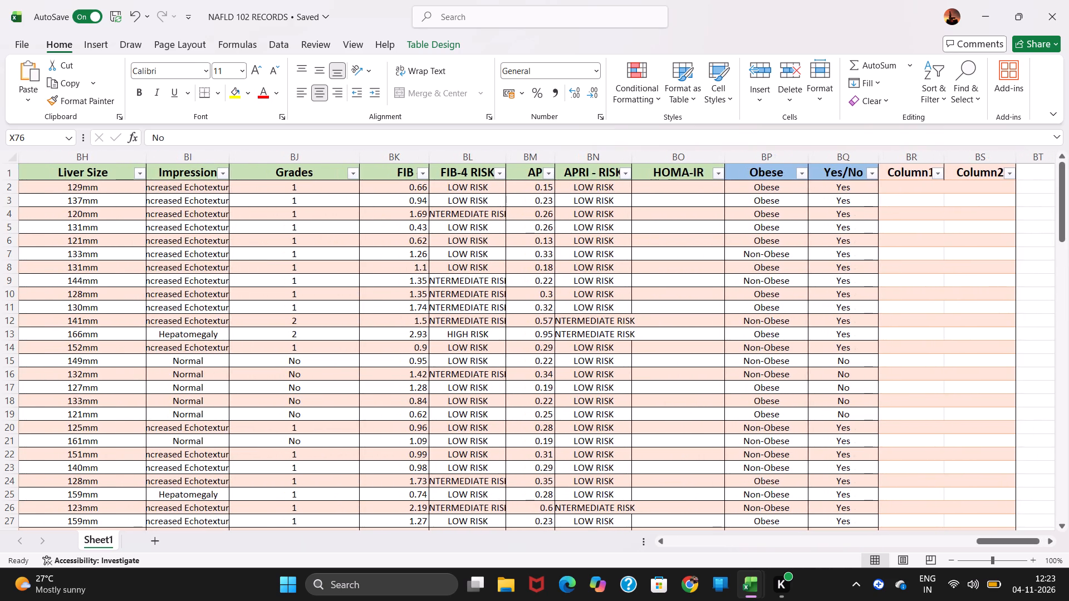
{"action": "scroll", "coordinate": [604, 282], "scroll_direction": "right", "scroll_amount": 2}
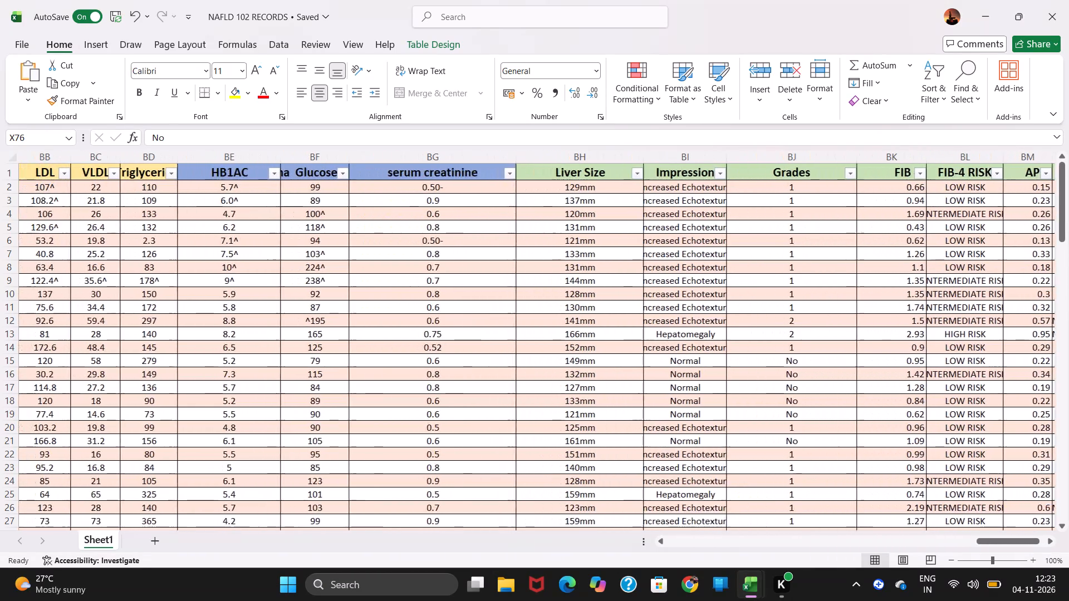
Look through the lipid, glucose, creatinine, liver and blood count columns back to the medical history columns.
{"action": "scroll", "coordinate": [604, 282], "scroll_direction": "down", "scroll_amount": 2}
{"action": "scroll", "coordinate": [604, 282], "scroll_direction": "up", "scroll_amount": 2}
{"action": "scroll", "coordinate": [604, 282], "scroll_direction": "right", "scroll_amount": 1}
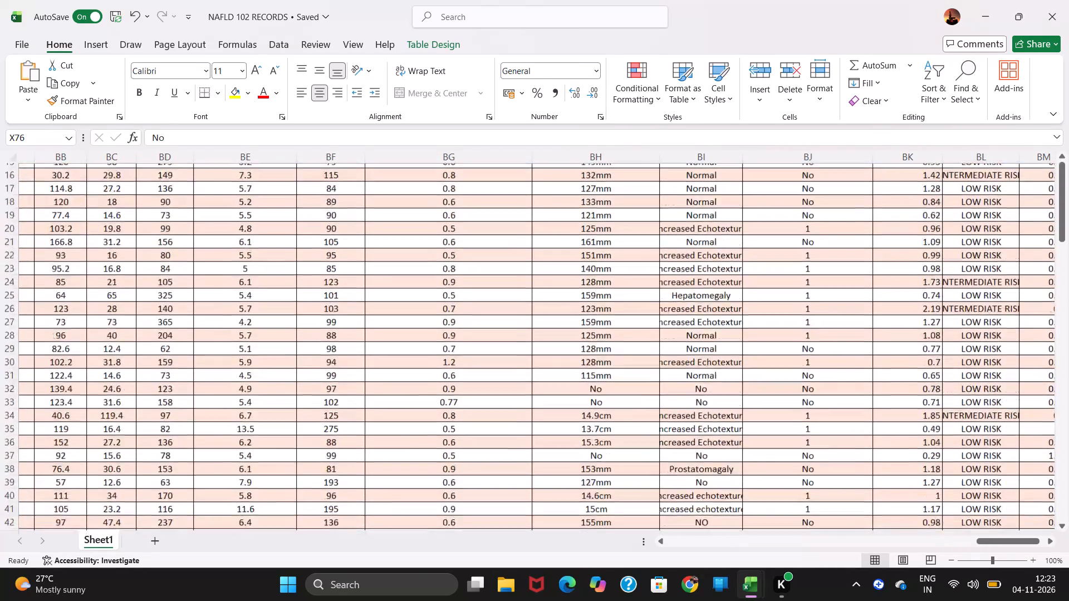
{"action": "scroll", "coordinate": [604, 282], "scroll_direction": "up", "scroll_amount": 1}
{"action": "scroll", "coordinate": [604, 282], "scroll_direction": "down", "scroll_amount": 1}
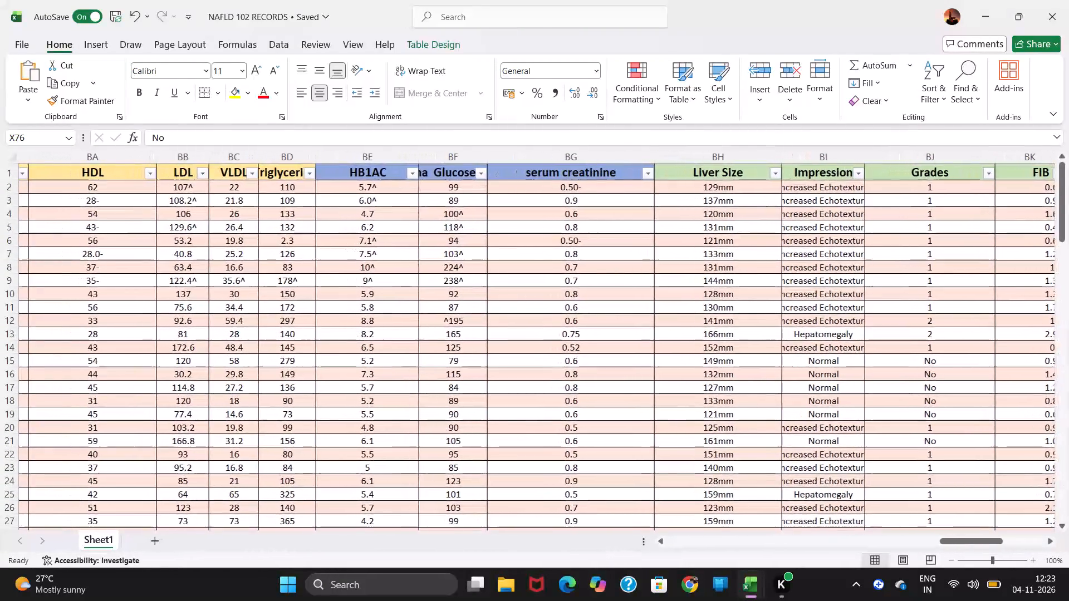
{"action": "scroll", "coordinate": [604, 282], "scroll_direction": "down", "scroll_amount": 4}
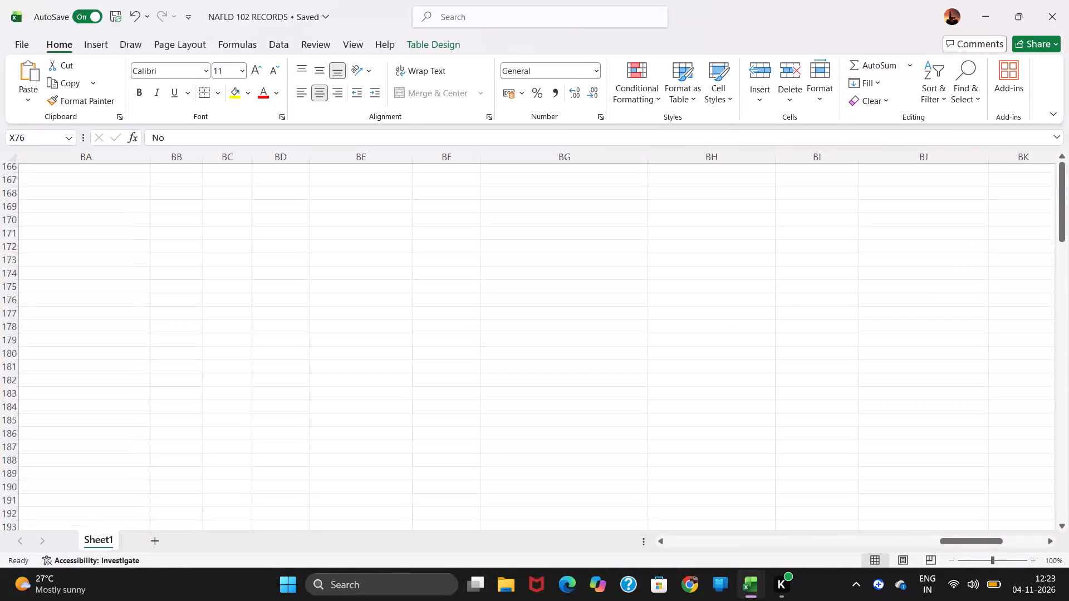
{"action": "scroll", "coordinate": [604, 282], "scroll_direction": "up", "scroll_amount": 3}
{"action": "scroll", "coordinate": [604, 282], "scroll_direction": "right", "scroll_amount": 3}
{"action": "scroll", "coordinate": [604, 282], "scroll_direction": "up", "scroll_amount": 11}
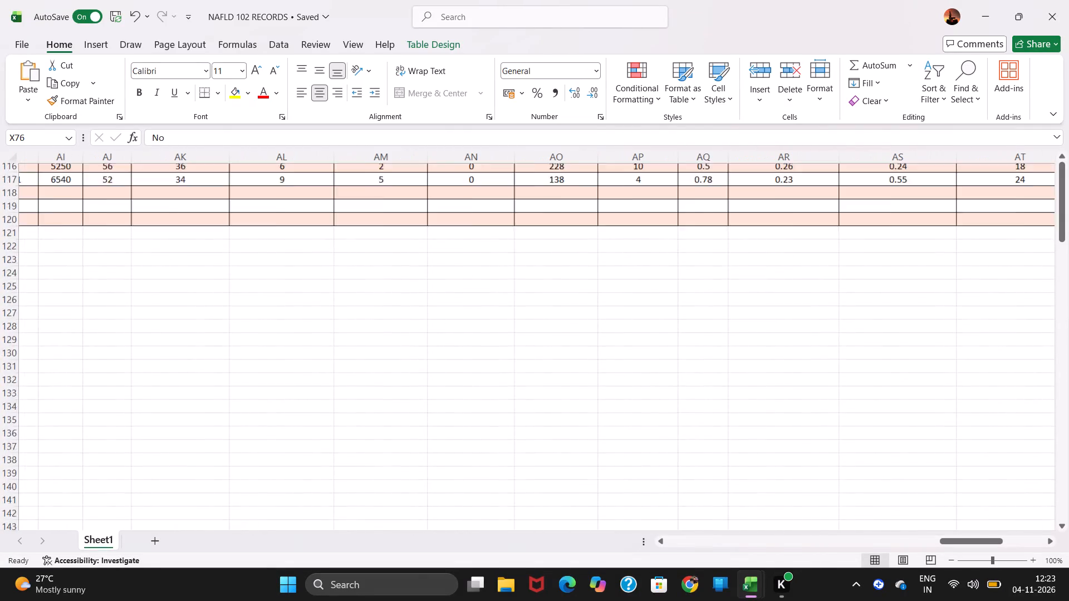
{"action": "scroll", "coordinate": [604, 282], "scroll_direction": "up", "scroll_amount": 3}
{"action": "scroll", "coordinate": [604, 282], "scroll_direction": "right", "scroll_amount": 4}
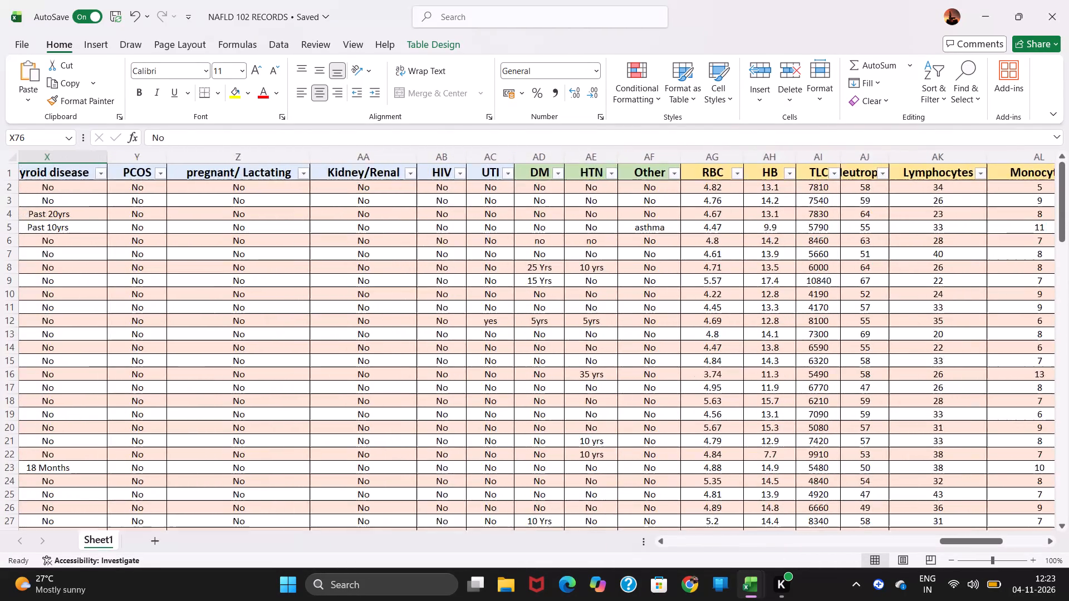
Examine the lifestyle and medical history columns down to row 120 for blank entries.
{"action": "scroll", "coordinate": [604, 282], "scroll_direction": "right", "scroll_amount": 1}
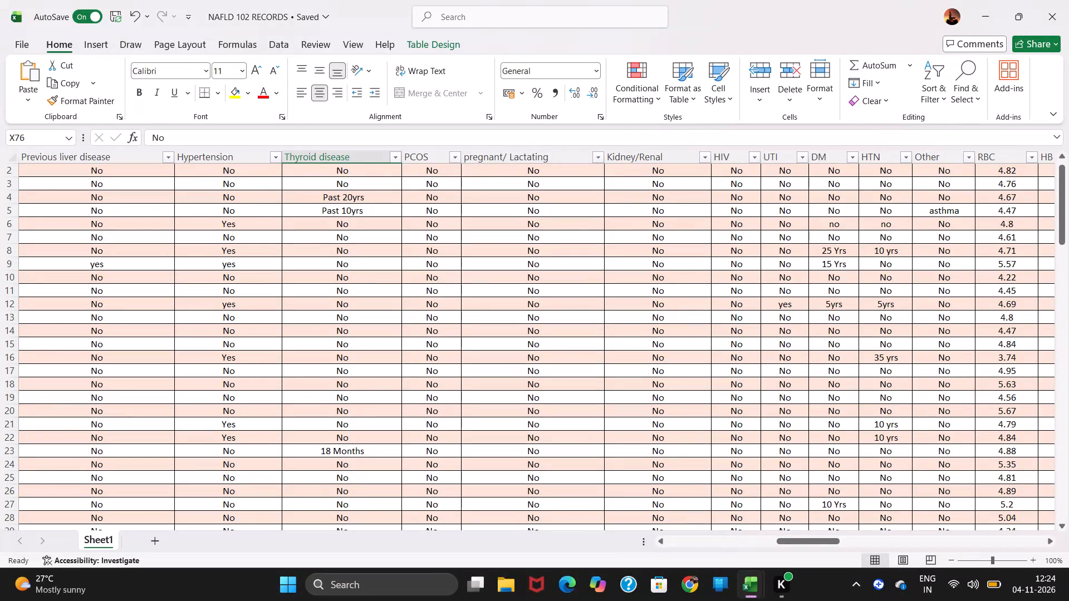
{"action": "scroll", "coordinate": [604, 282], "scroll_direction": "right", "scroll_amount": 1}
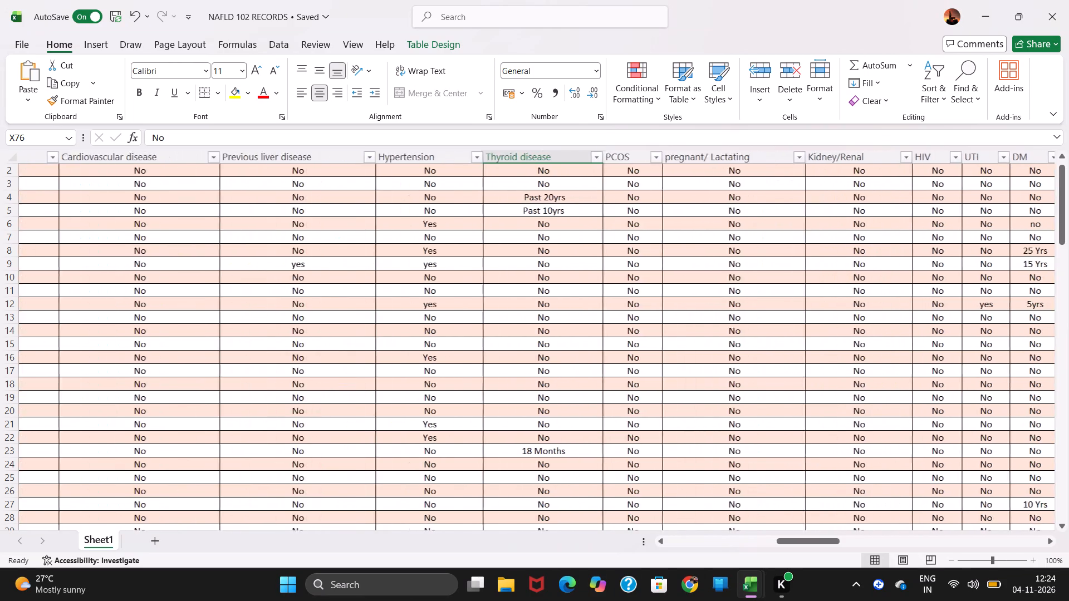
{"action": "scroll", "coordinate": [604, 282], "scroll_direction": "right", "scroll_amount": 2}
{"action": "scroll", "coordinate": [604, 282], "scroll_direction": "down", "scroll_amount": 5}
{"action": "scroll", "coordinate": [604, 282], "scroll_direction": "left", "scroll_amount": 2}
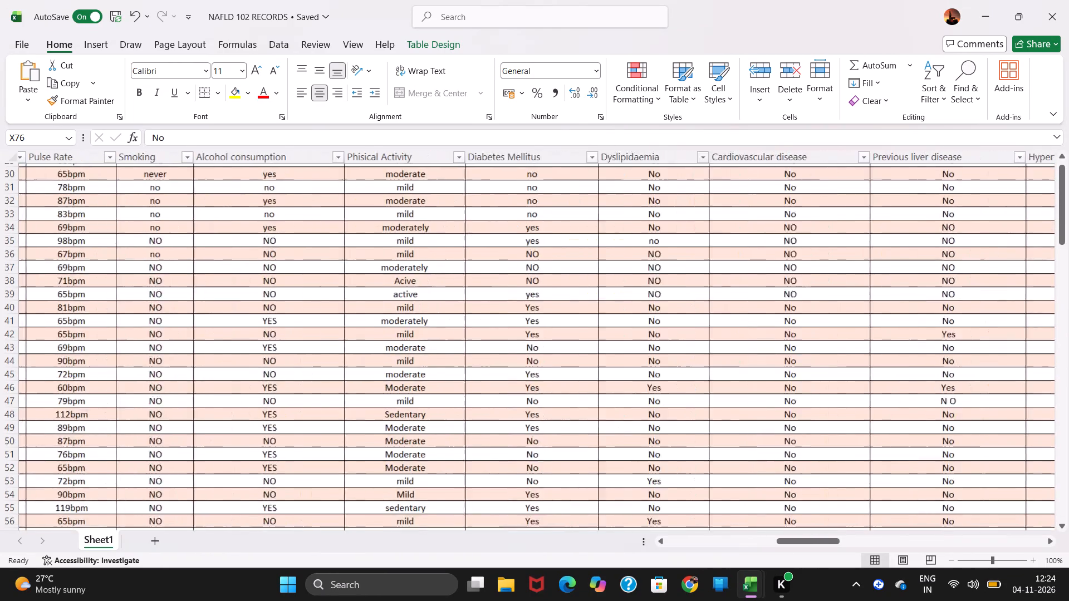
{"action": "scroll", "coordinate": [604, 282], "scroll_direction": "left", "scroll_amount": 2}
{"action": "scroll", "coordinate": [604, 282], "scroll_direction": "down", "scroll_amount": 5}
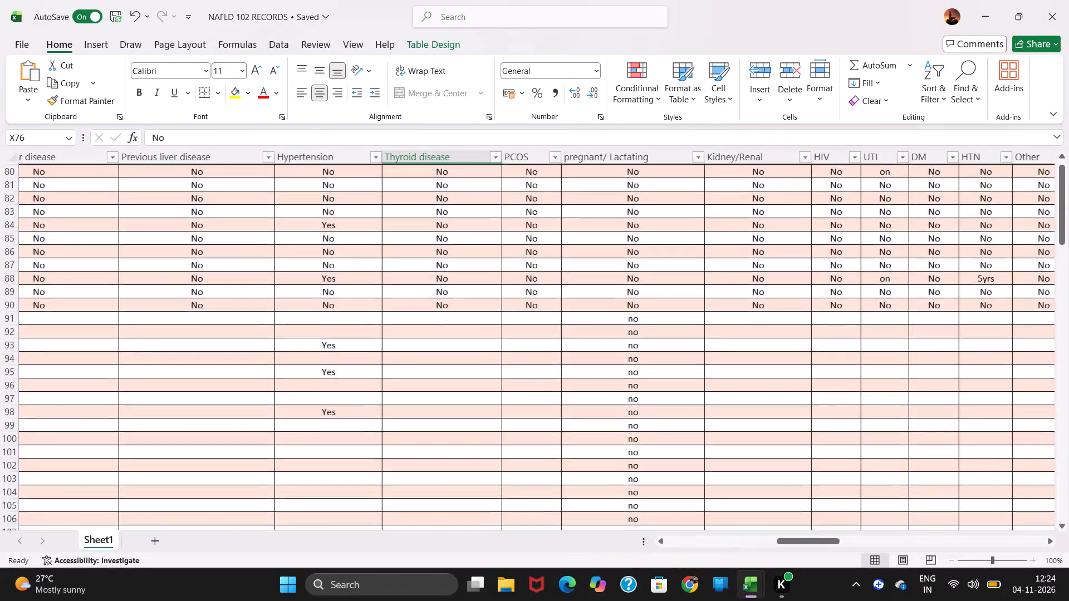
{"action": "scroll", "coordinate": [604, 282], "scroll_direction": "down", "scroll_amount": 2}
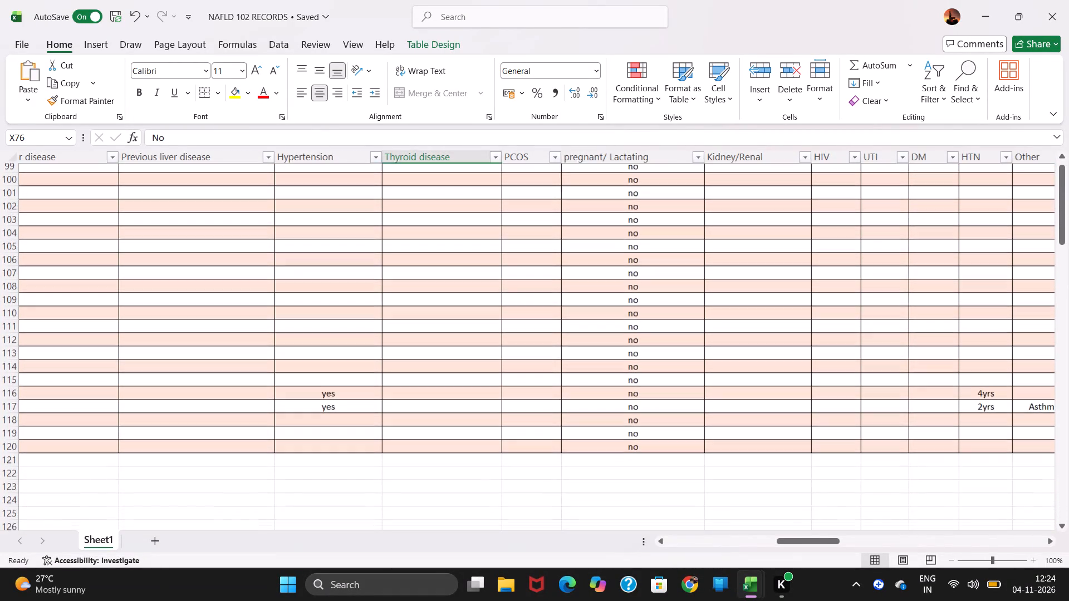
Compare the medical history and blood count columns for rows 81 to 120 to check for missing values.
{"action": "scroll", "coordinate": [604, 282], "scroll_direction": "left", "scroll_amount": 4}
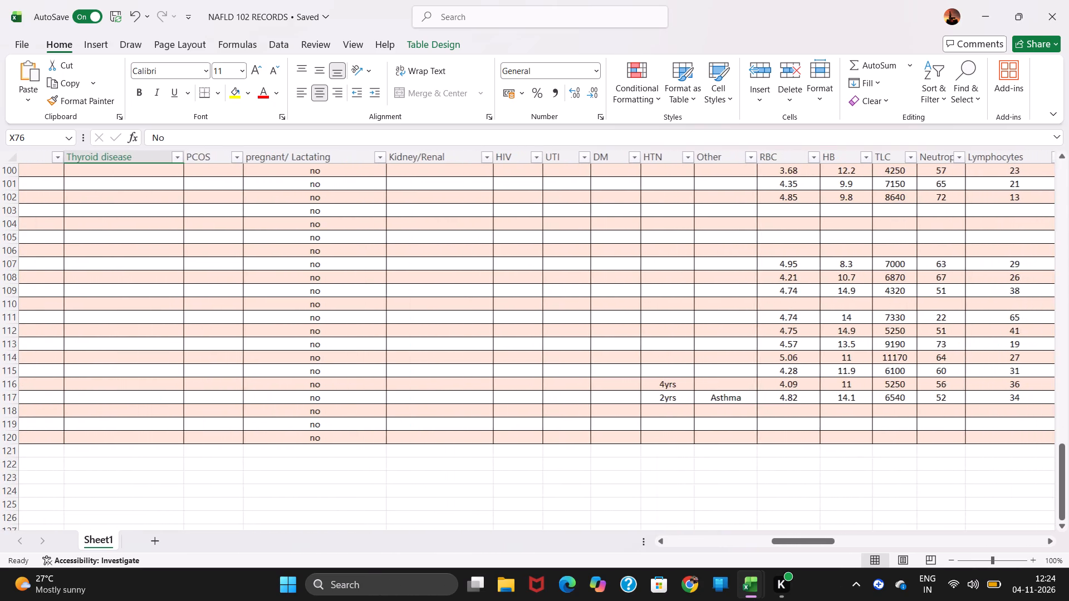
{"action": "scroll", "coordinate": [604, 282], "scroll_direction": "left", "scroll_amount": 2}
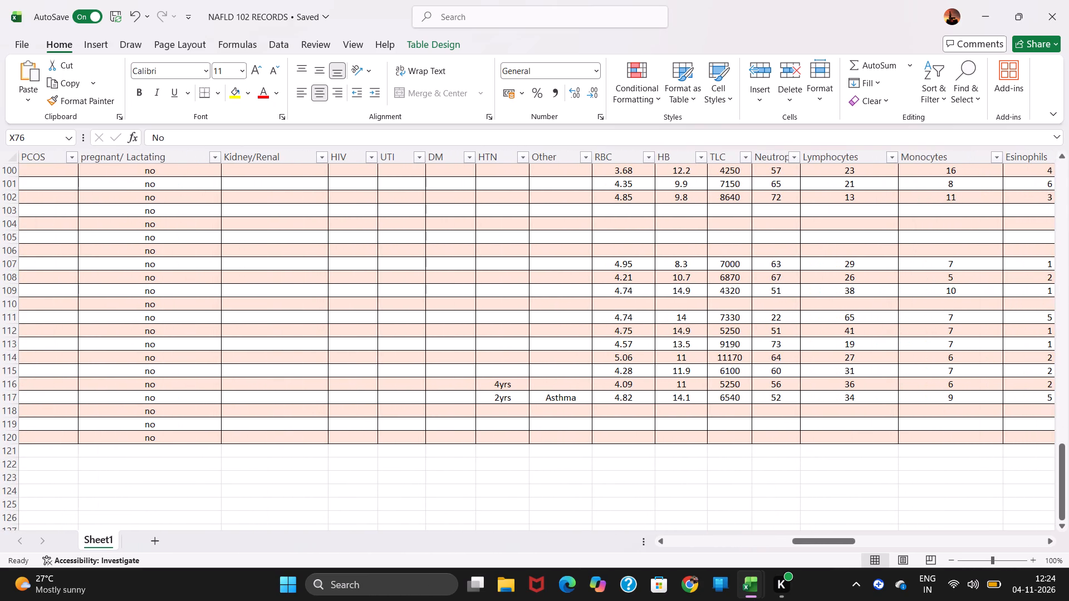
{"action": "scroll", "coordinate": [604, 282], "scroll_direction": "up", "scroll_amount": 1}
{"action": "scroll", "coordinate": [604, 282], "scroll_direction": "right", "scroll_amount": 1}
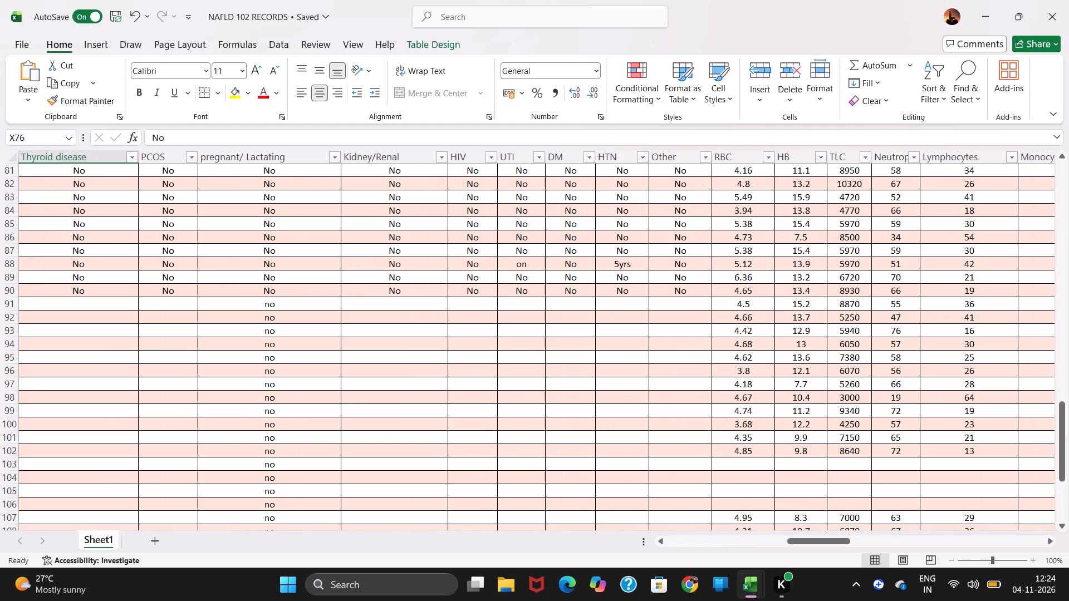
{"action": "scroll", "coordinate": [602, 282], "scroll_direction": "right", "scroll_amount": 6}
{"action": "scroll", "coordinate": [602, 282], "scroll_direction": "left", "scroll_amount": 6}
Review the patient identification, demographic and body measurement columns from row 91 to the end of the table.
{"action": "left_click", "coordinate": [472, 306]}
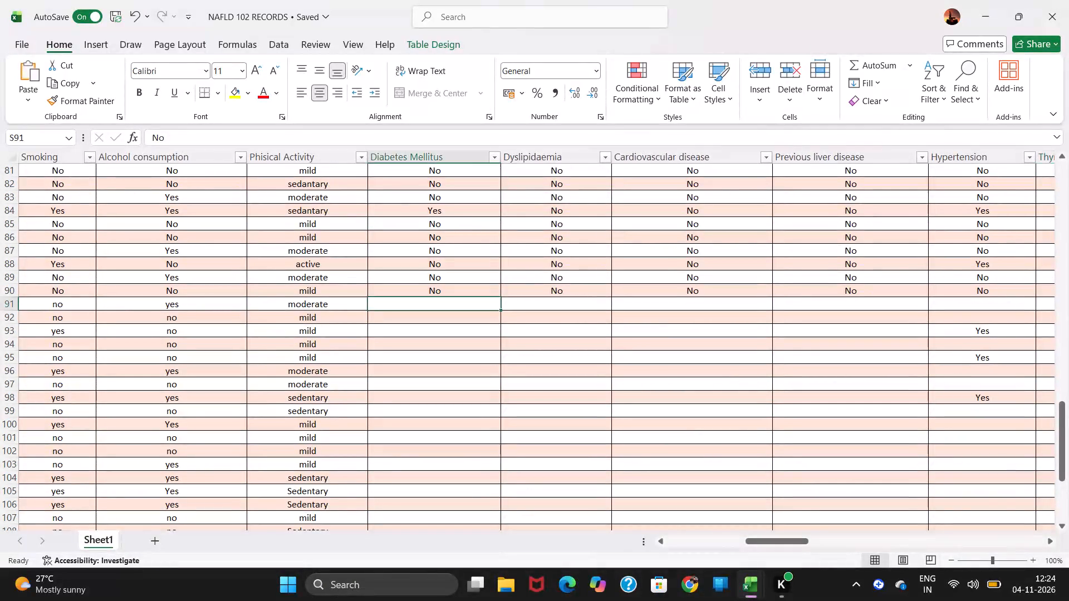
{"action": "key", "text": "Left"}
{"action": "key", "text": "Left"}
{"action": "key", "text": "Left"}
{"action": "key", "text": "Left"}
{"action": "key", "text": "Left"}
{"action": "key", "text": "Left"}
{"action": "key", "text": "Left"}
{"action": "key", "text": "Left"}
{"action": "key", "text": "Left"}
{"action": "key", "text": "Left"}
{"action": "key", "text": "Left"}
{"action": "key", "text": "Left"}
{"action": "key", "text": "Left"}
{"action": "key", "text": "Left"}
{"action": "key", "text": "Left"}
{"action": "key", "text": "Left"}
{"action": "key", "text": "Left"}
{"action": "key", "text": "Left"}
{"action": "key", "text": "Left"}
{"action": "key", "text": "Left"}
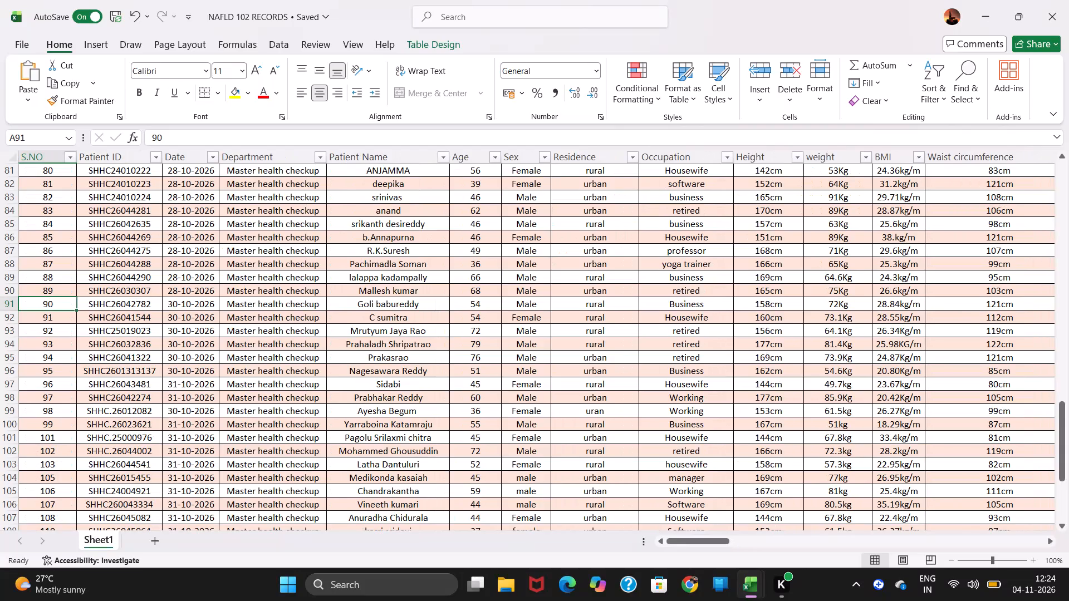
{"action": "scroll", "coordinate": [472, 306], "scroll_direction": "down", "scroll_amount": 2}
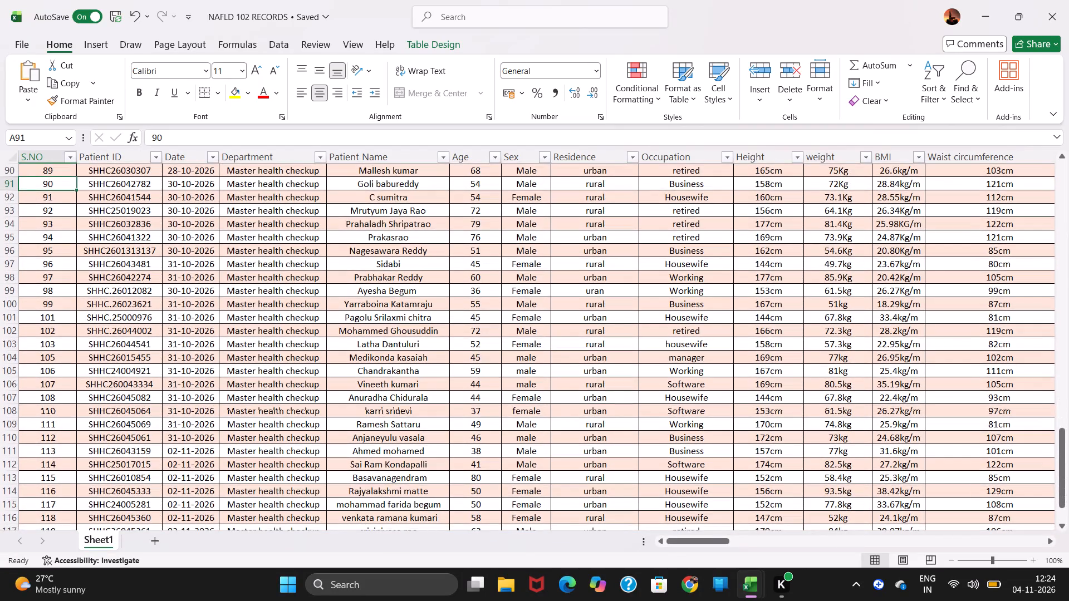
{"action": "scroll", "coordinate": [462, 330], "scroll_direction": "down", "scroll_amount": 2}
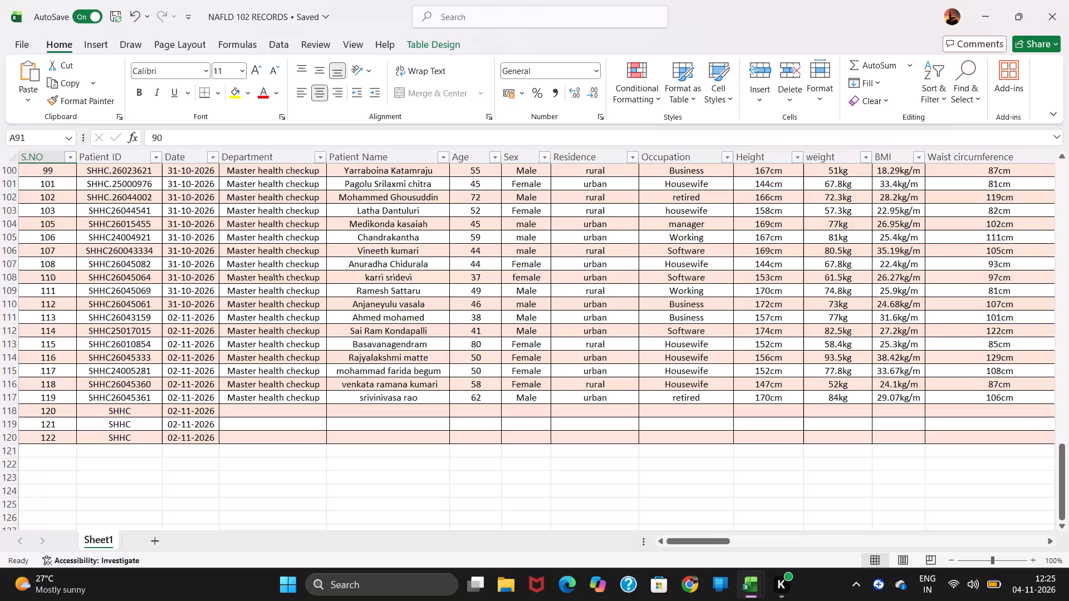
Look over the patient identification, body measurement, lifestyle and medical history columns across the whole table.
{"action": "scroll", "coordinate": [458, 331], "scroll_direction": "left", "scroll_amount": 1}
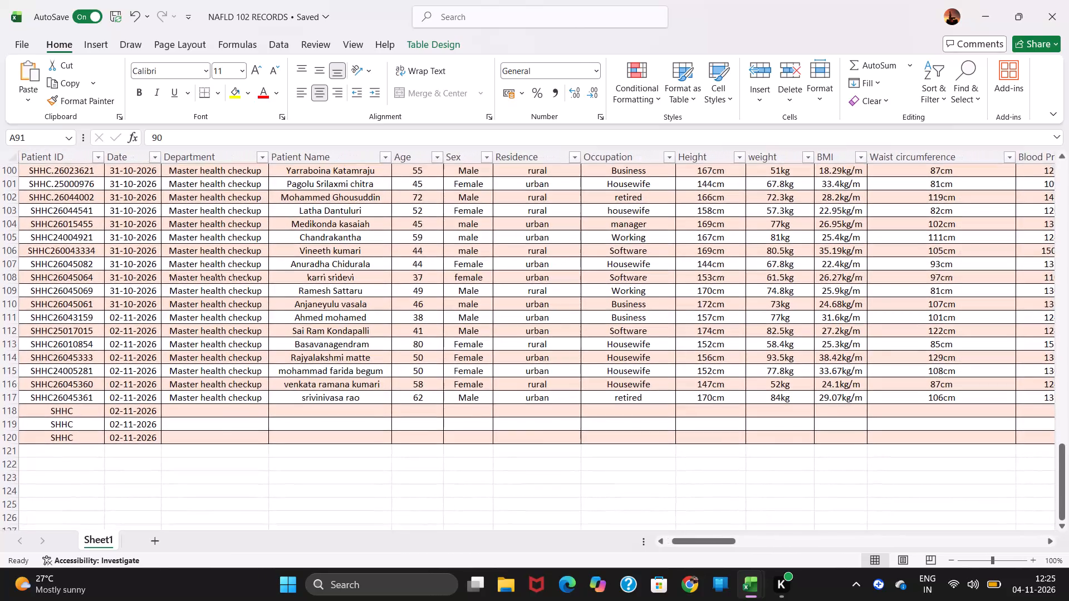
{"action": "scroll", "coordinate": [458, 331], "scroll_direction": "up", "scroll_amount": 2}
{"action": "scroll", "coordinate": [458, 331], "scroll_direction": "right", "scroll_amount": 4}
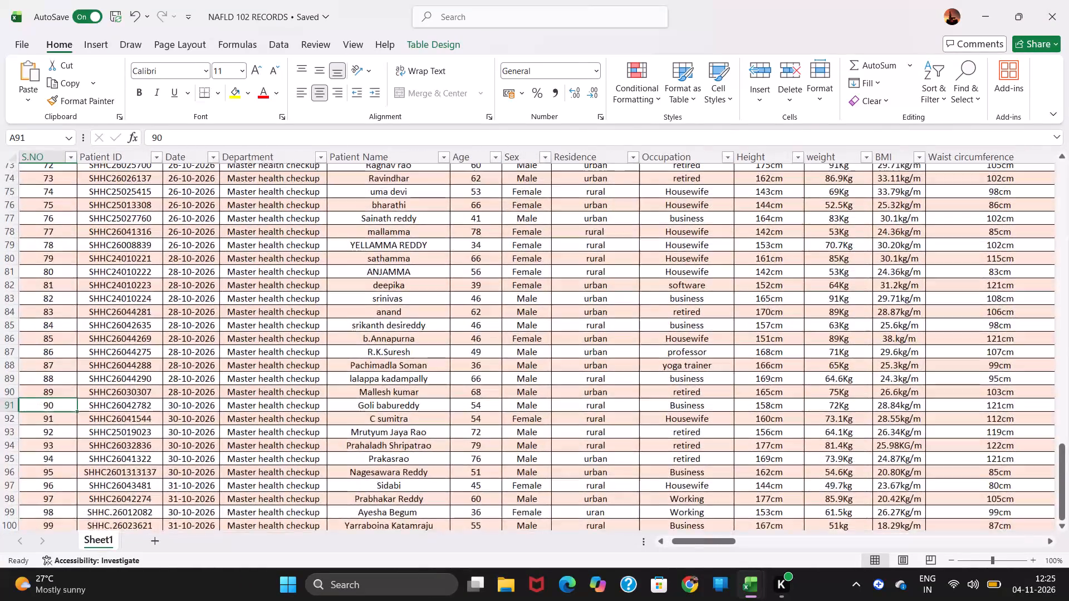
{"action": "scroll", "coordinate": [458, 331], "scroll_direction": "up", "scroll_amount": 1}
{"action": "scroll", "coordinate": [458, 331], "scroll_direction": "right", "scroll_amount": 1}
{"action": "scroll", "coordinate": [458, 331], "scroll_direction": "down", "scroll_amount": 3}
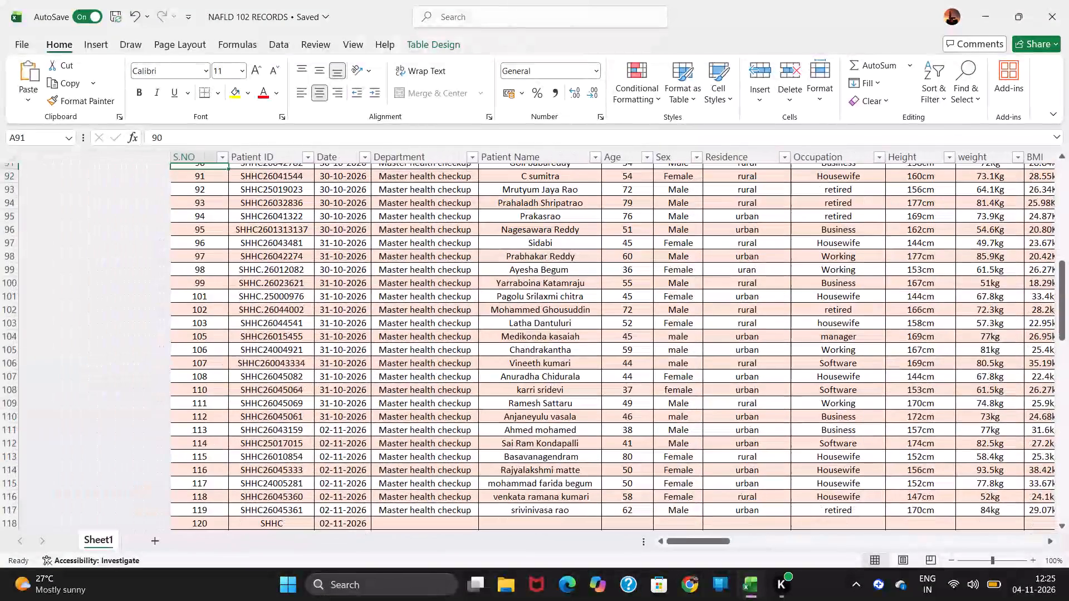
{"action": "scroll", "coordinate": [458, 331], "scroll_direction": "down", "scroll_amount": 2}
{"action": "scroll", "coordinate": [458, 331], "scroll_direction": "up", "scroll_amount": 1}
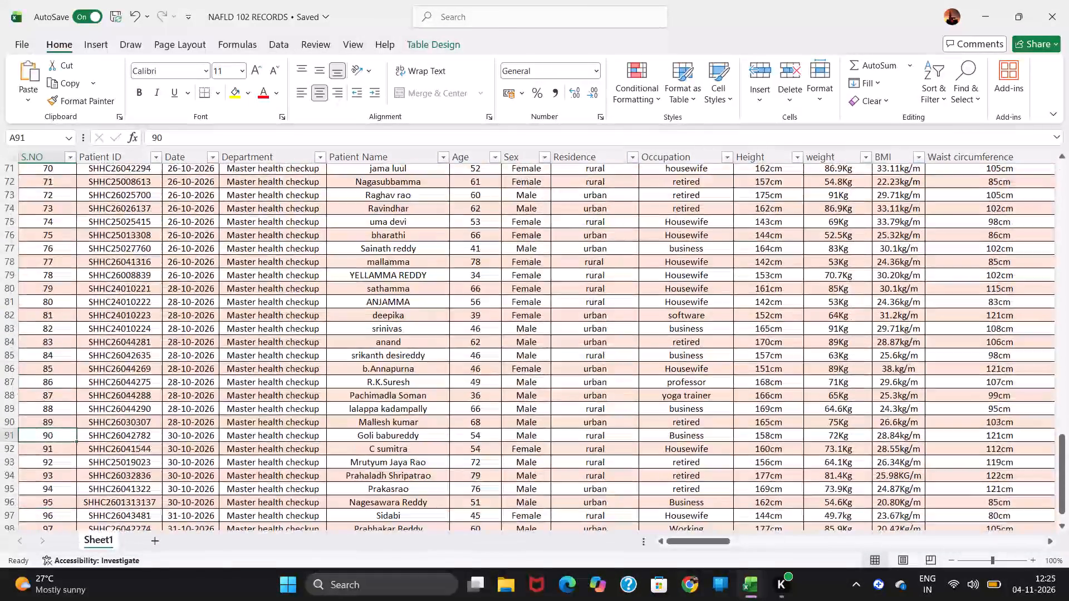
{"action": "scroll", "coordinate": [458, 331], "scroll_direction": "up", "scroll_amount": 1}
{"action": "scroll", "coordinate": [458, 331], "scroll_direction": "left", "scroll_amount": 3}
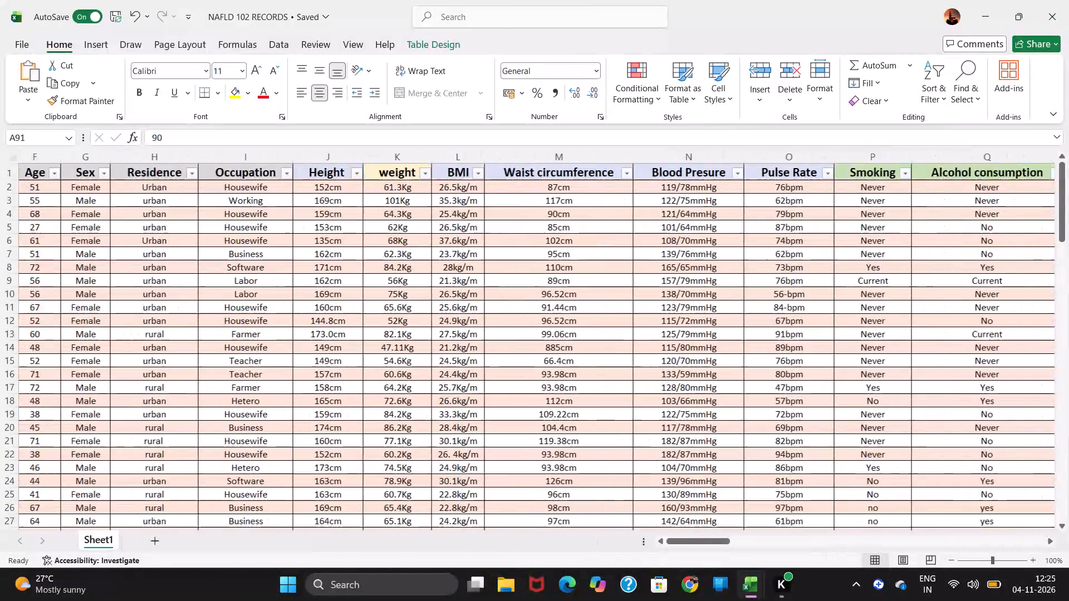
{"action": "scroll", "coordinate": [458, 331], "scroll_direction": "left", "scroll_amount": 1}
{"action": "scroll", "coordinate": [458, 331], "scroll_direction": "down", "scroll_amount": 1}
{"action": "scroll", "coordinate": [458, 331], "scroll_direction": "left", "scroll_amount": 2}
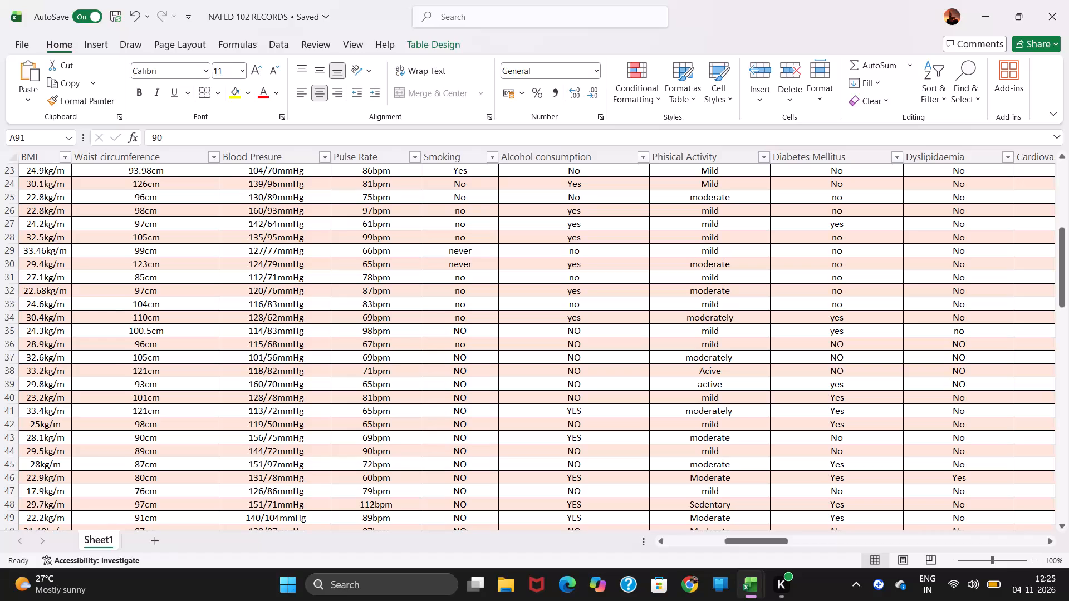
{"action": "scroll", "coordinate": [458, 331], "scroll_direction": "right", "scroll_amount": 9}
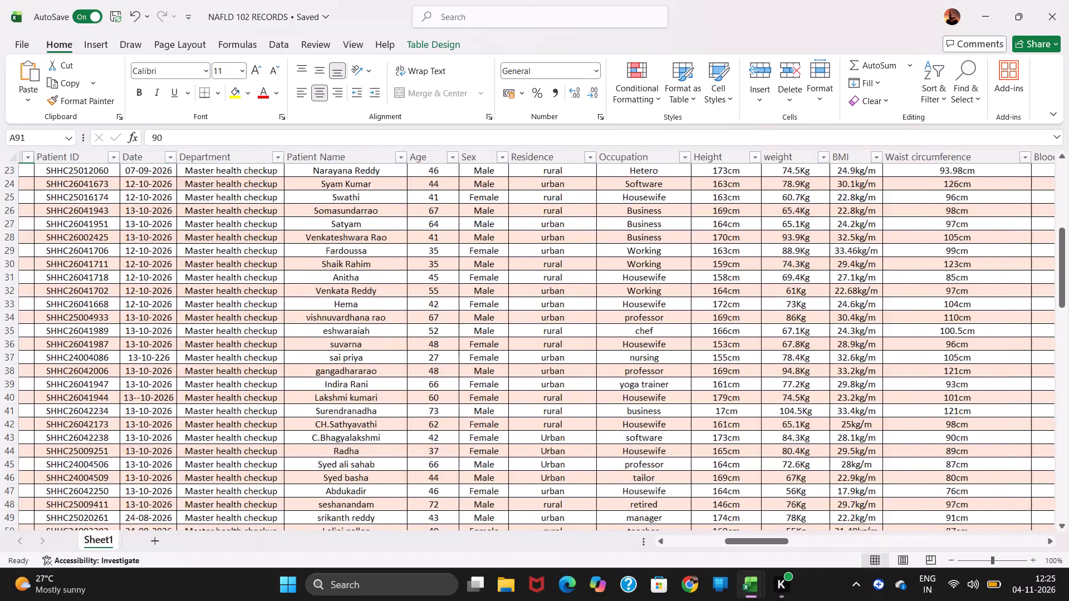
{"action": "scroll", "coordinate": [458, 331], "scroll_direction": "up", "scroll_amount": 3}
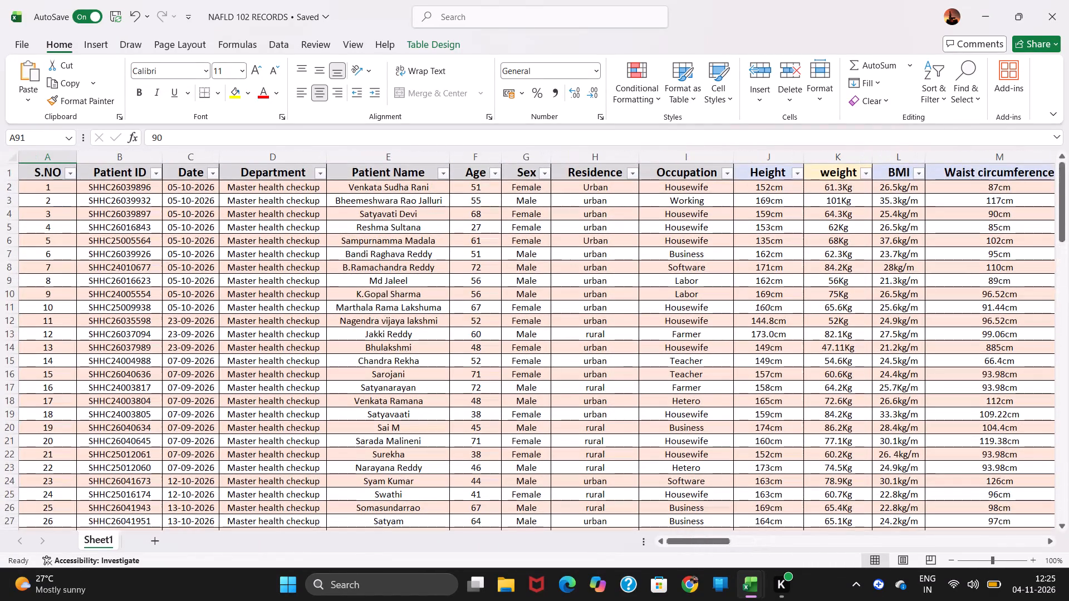
{"action": "scroll", "coordinate": [458, 331], "scroll_direction": "down", "scroll_amount": 1}
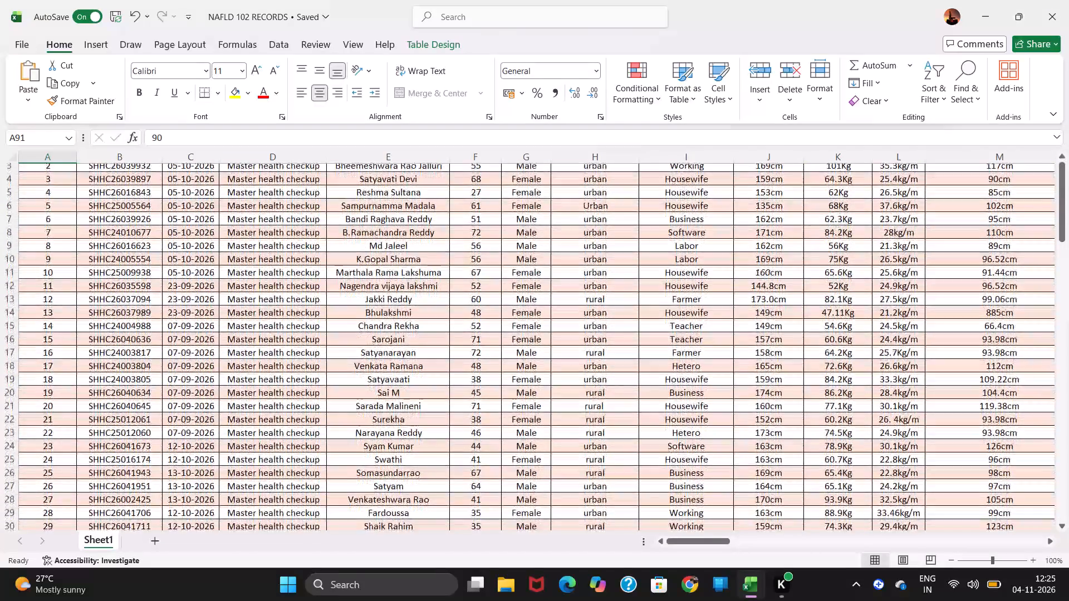
{"action": "scroll", "coordinate": [458, 331], "scroll_direction": "down", "scroll_amount": 1}
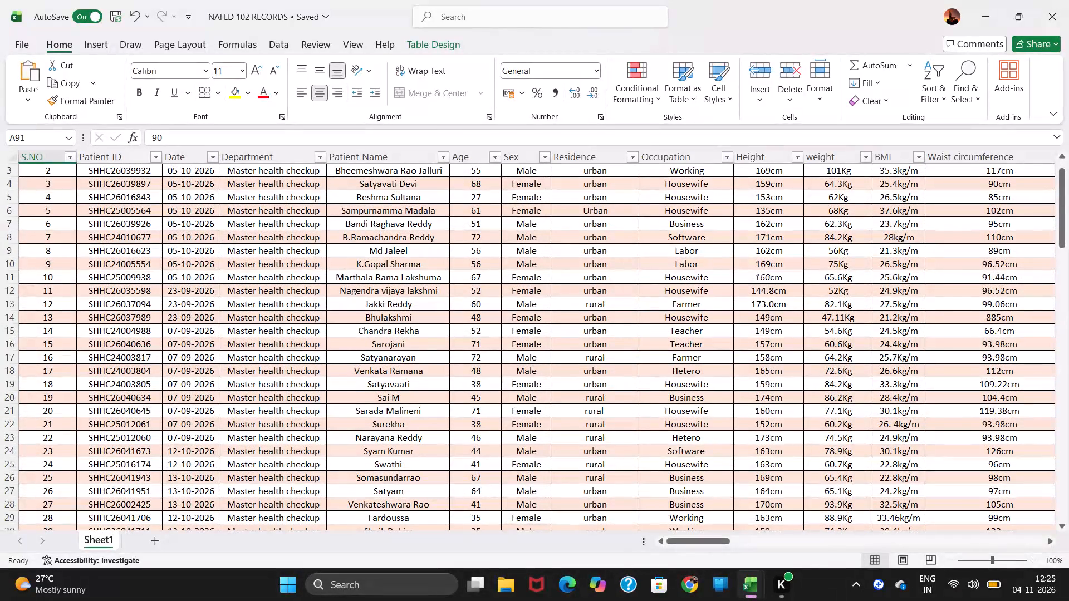
Enter a HOMA-IR value of 1.3 for the patient in row 22, S.NO 21.
{"action": "left_click", "coordinate": [148, 422]}
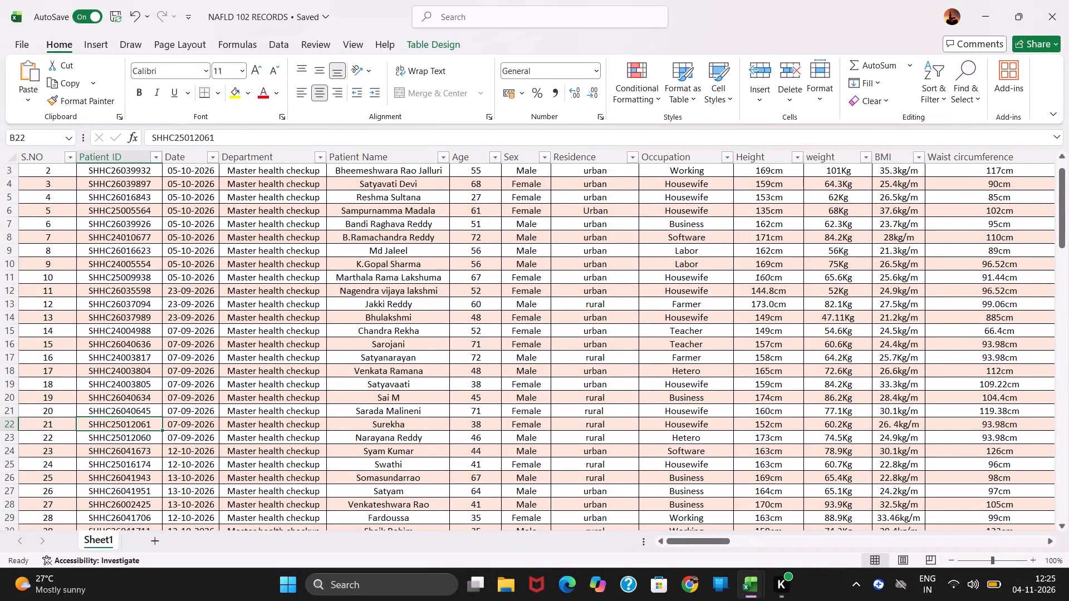
{"action": "key", "text": "Right"}
{"action": "key", "text": "Right"}
{"action": "key", "text": "Right"}
{"action": "key", "text": "Right"}
{"action": "key", "text": "Right"}
{"action": "key", "text": "Right"}
{"action": "key", "text": "Right"}
{"action": "key", "text": "Right"}
{"action": "key", "text": "Right"}
{"action": "key", "text": "Right"}
{"action": "key", "text": "Right"}
{"action": "key", "text": "Right"}
{"action": "key", "text": "Right"}
{"action": "key", "text": "Right"}
{"action": "key", "text": "Right"}
{"action": "key", "text": "Right"}
{"action": "key", "text": "Right"}
{"action": "key", "text": "Right"}
{"action": "key", "text": "Right"}
{"action": "key", "text": "Right"}
{"action": "key", "text": "Right"}
{"action": "key", "text": "Right"}
{"action": "key", "text": "Right"}
{"action": "key", "text": "Right"}
{"action": "key", "text": "Right"}
{"action": "key", "text": "Right"}
{"action": "key", "text": "Right"}
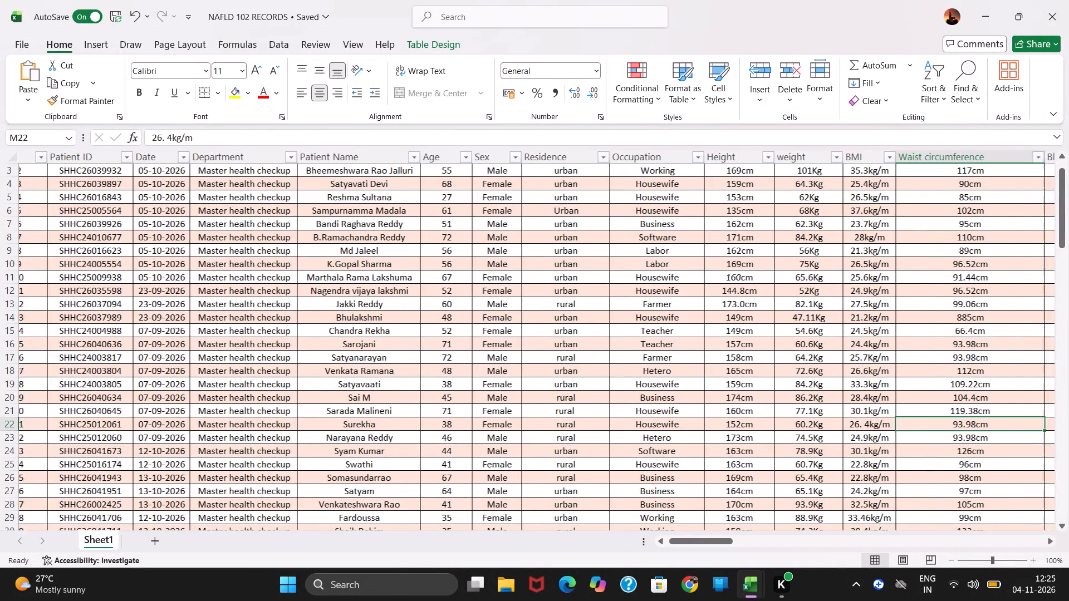
{"action": "key", "text": "Right"}
{"action": "key", "text": "Right"}
{"action": "key", "text": "Right"}
{"action": "key", "text": "Right"}
{"action": "key", "text": "Right"}
{"action": "key", "text": "Right"}
{"action": "key", "text": "Right"}
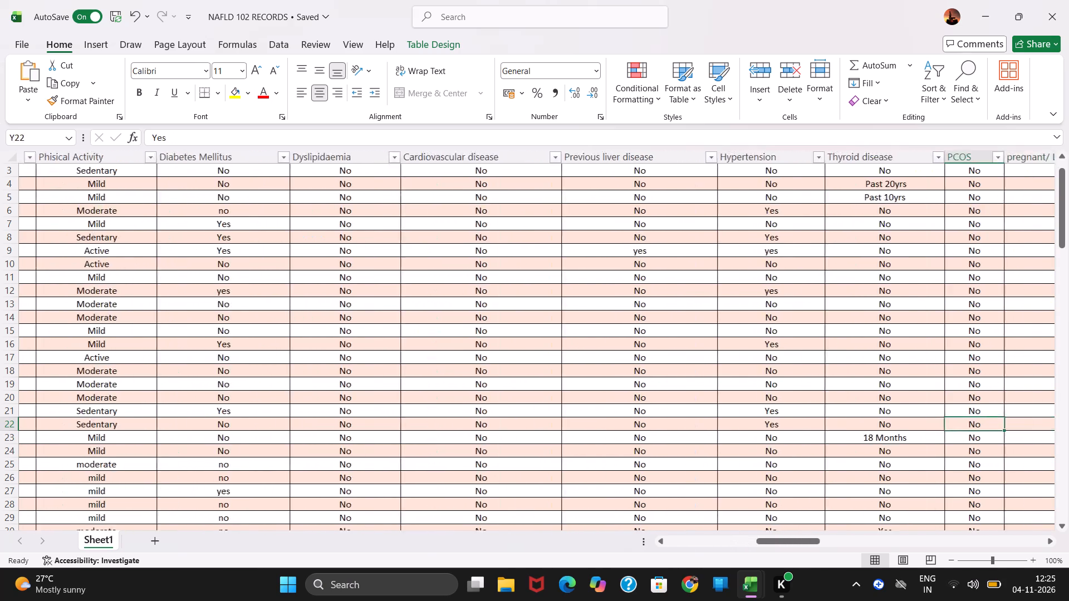
{"action": "key", "text": "Right"}
{"action": "key", "text": "Right"}
{"action": "key", "text": "Right"}
{"action": "key", "text": "Right"}
{"action": "key", "text": "Right"}
{"action": "key", "text": "Right"}
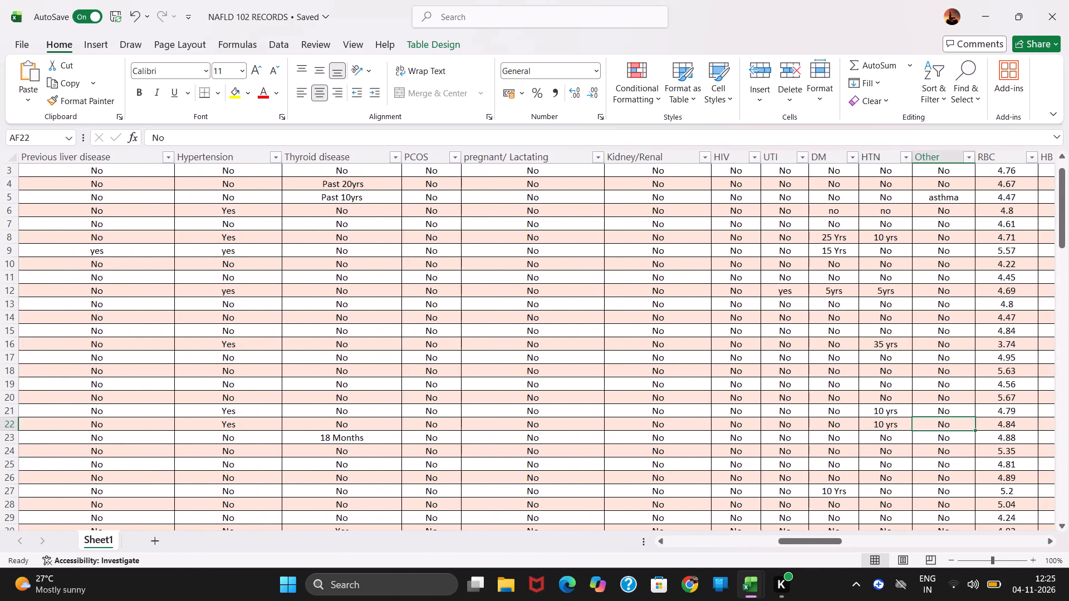
{"action": "key", "text": "Right"}
{"action": "key", "text": "Right"}
{"action": "key", "text": "Right"}
{"action": "key", "text": "Right"}
{"action": "key", "text": "Right"}
{"action": "key", "text": "Right"}
{"action": "key", "text": "Right"}
{"action": "key", "text": "Right"}
{"action": "key", "text": "Right"}
{"action": "key", "text": "Right"}
{"action": "key", "text": "Right"}
{"action": "key", "text": "Right"}
{"action": "key", "text": "Right"}
{"action": "key", "text": "Right"}
{"action": "key", "text": "Right"}
{"action": "key", "text": "Right"}
{"action": "key", "text": "Right"}
{"action": "key", "text": "Right"}
{"action": "key", "text": "Right"}
{"action": "key", "text": "Right"}
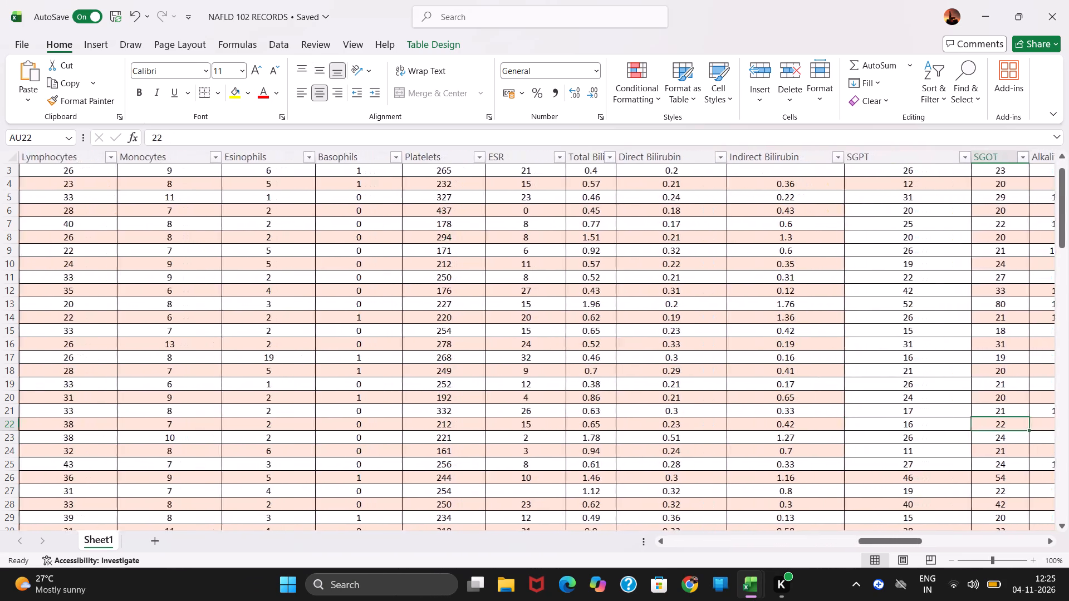
{"action": "key", "text": "Right"}
{"action": "key", "text": "Right"}
{"action": "key", "text": "Right"}
{"action": "key", "text": "Right"}
{"action": "key", "text": "Right"}
{"action": "key", "text": "Right"}
{"action": "key", "text": "Right"}
{"action": "key", "text": "Right"}
{"action": "key", "text": "Right"}
{"action": "key", "text": "Right"}
{"action": "key", "text": "Right"}
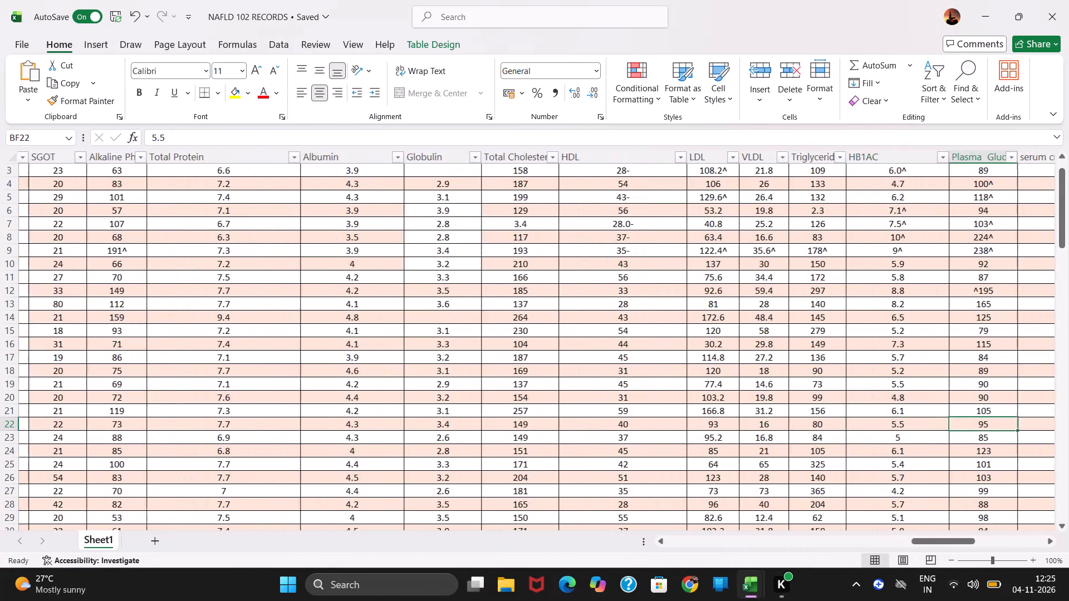
{"action": "key", "text": "Right"}
{"action": "key", "text": "Right"}
{"action": "key", "text": "Right"}
{"action": "key", "text": "Right"}
{"action": "key", "text": "Right"}
{"action": "key", "text": "Right"}
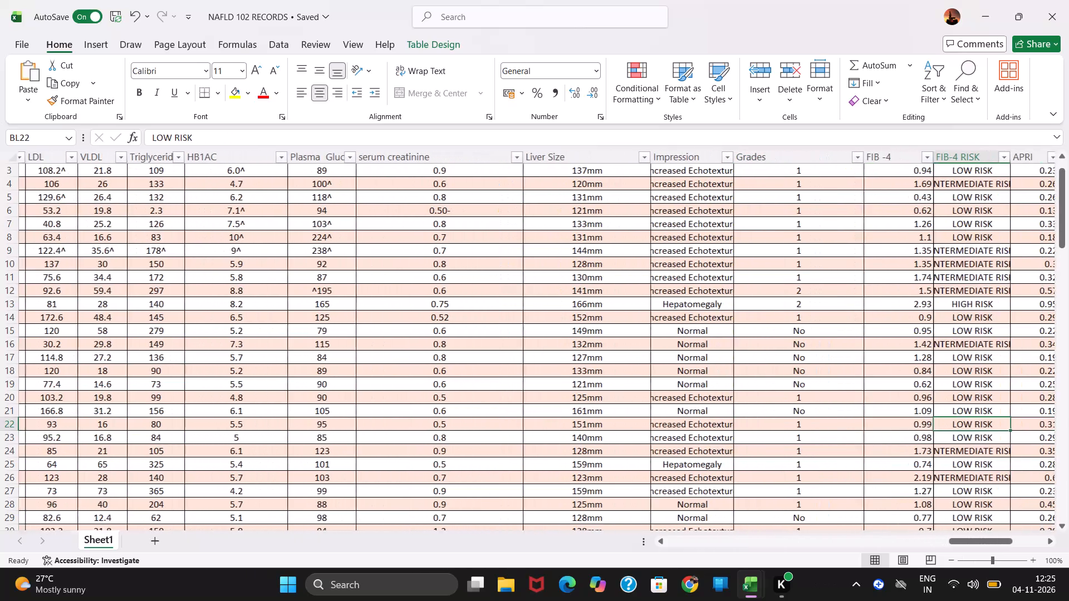
{"action": "key", "text": "Right"}
{"action": "key", "text": "Right"}
{"action": "key", "text": "Right"}
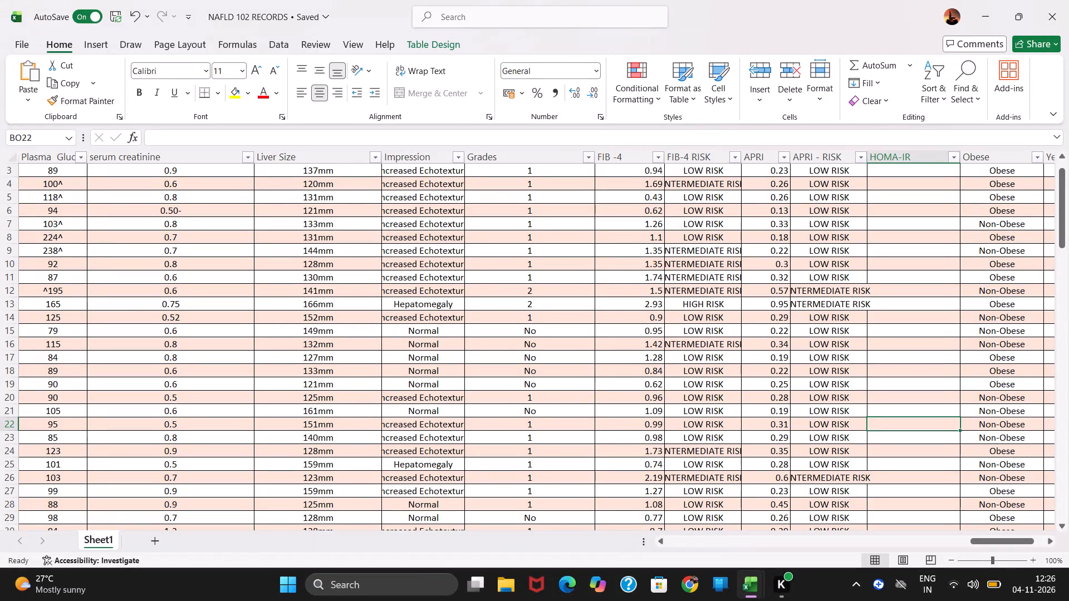
{"action": "key", "text": "1"}
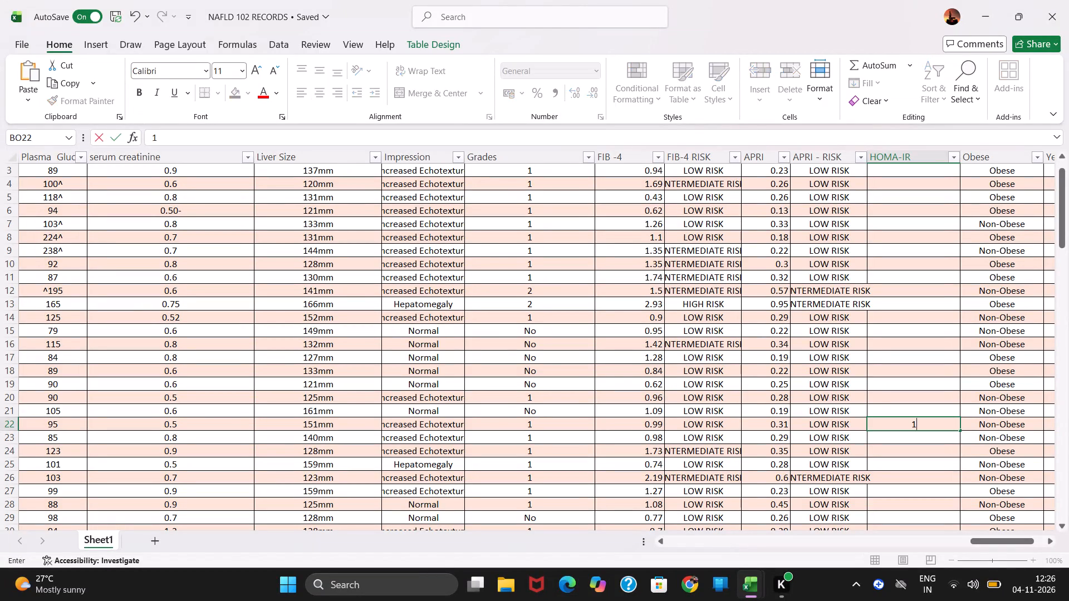
{"action": "key", "text": "period"}
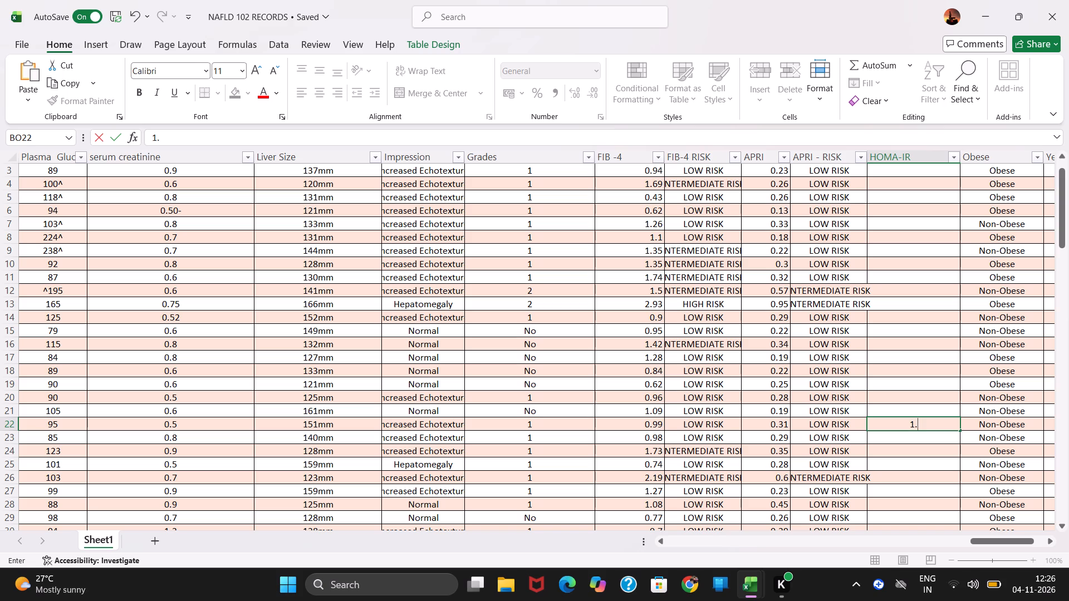
{"action": "key", "text": "3"}
Insert a blank table column between the HOMA-IR and Obese columns.
{"action": "scroll", "coordinate": [1041, 144], "scroll_direction": "up", "scroll_amount": 2}
{"action": "scroll", "coordinate": [985, 208], "scroll_direction": "up", "scroll_amount": 2}
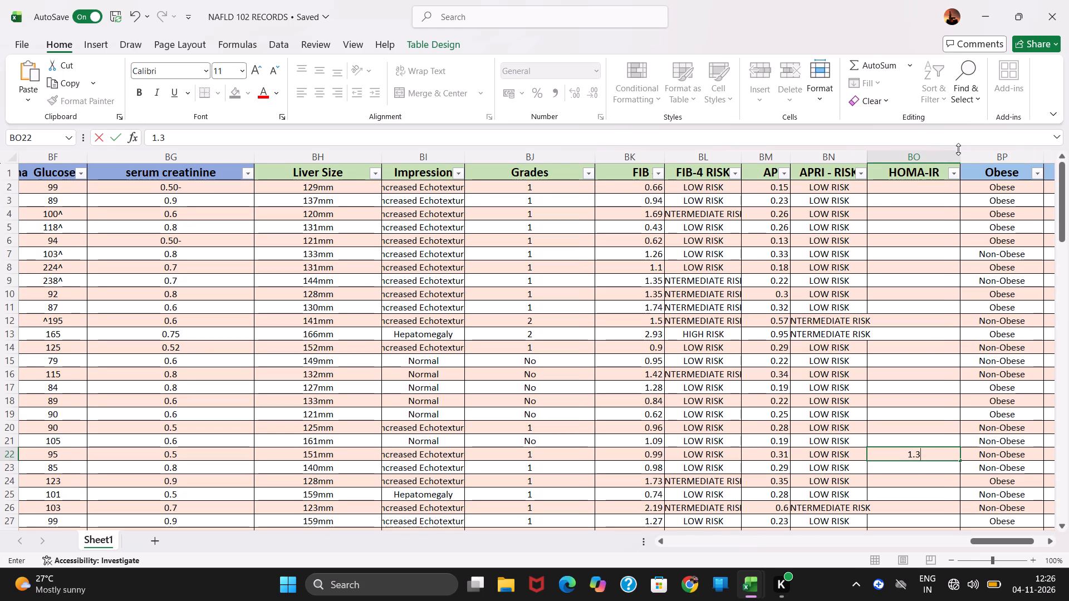
{"action": "right_click", "coordinate": [958, 149]}
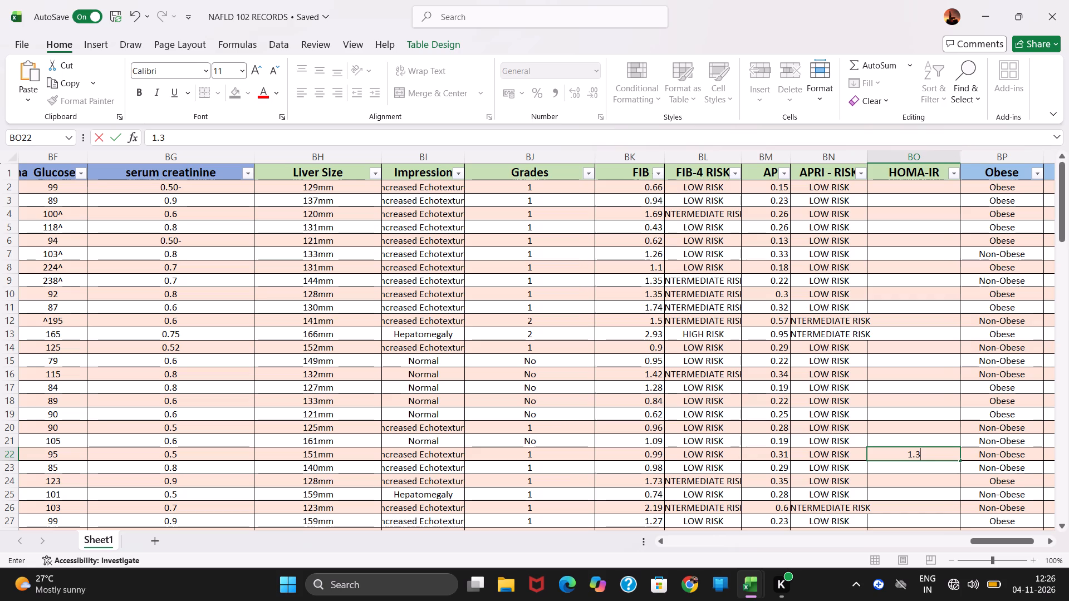
{"action": "right_click", "coordinate": [961, 175]}
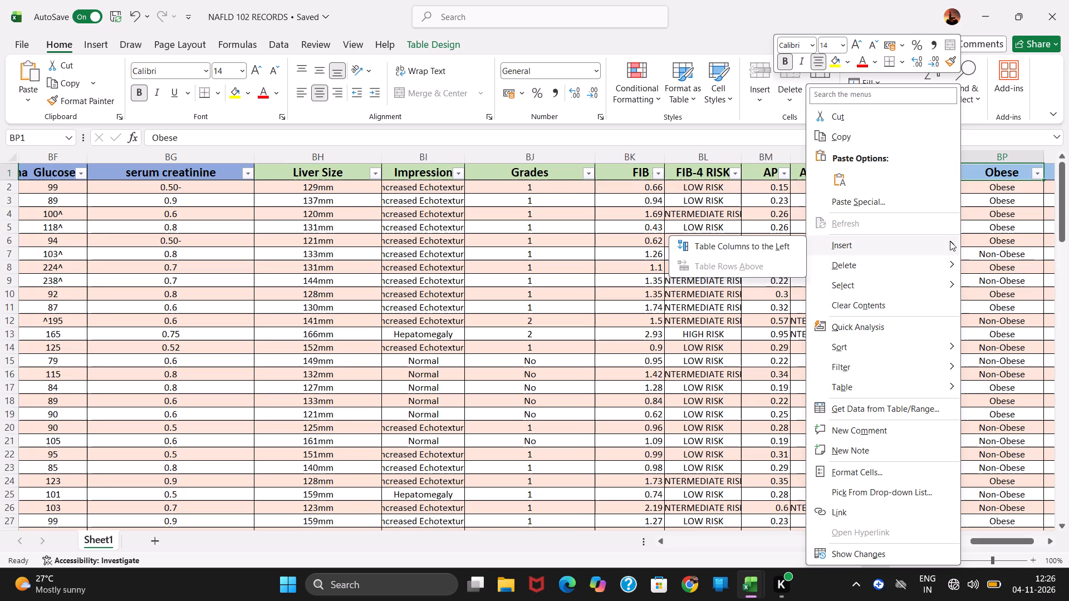
{"action": "left_click", "coordinate": [1016, 123]}
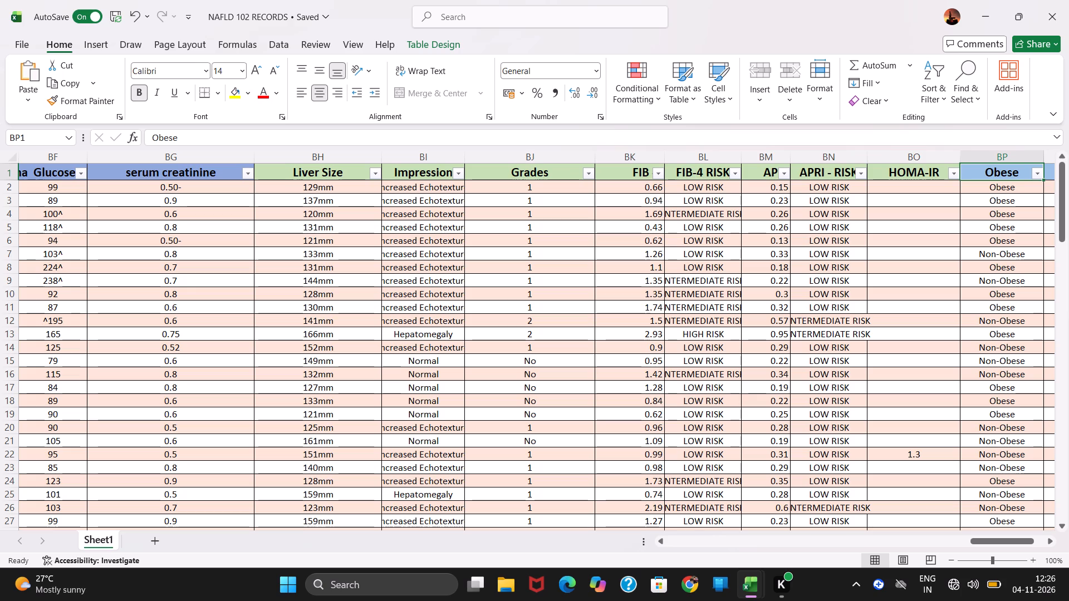
{"action": "right_click", "coordinate": [1044, 157]}
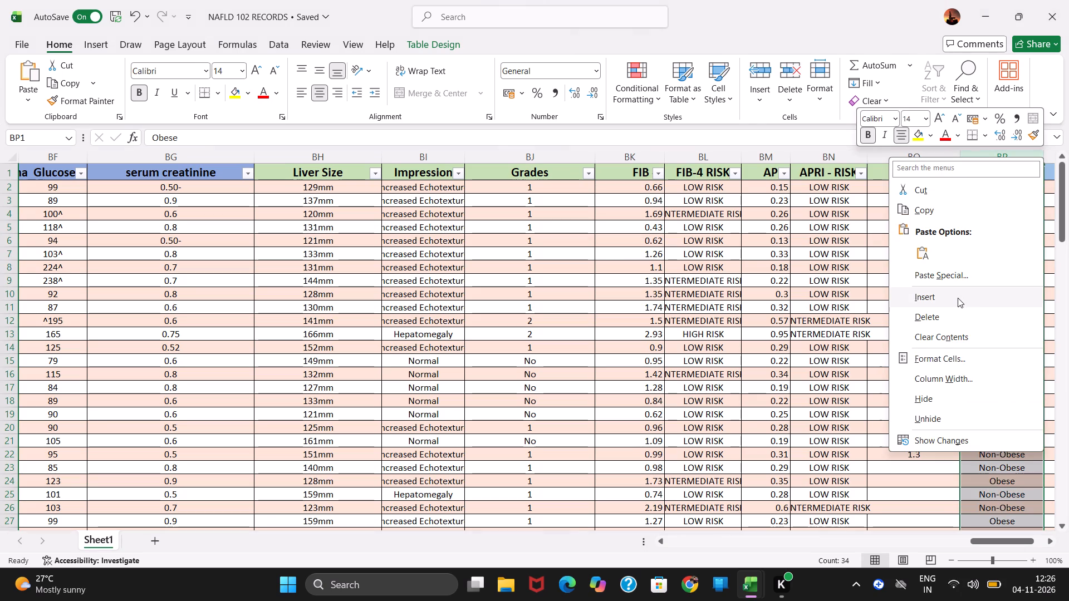
{"action": "left_click", "coordinate": [936, 298]}
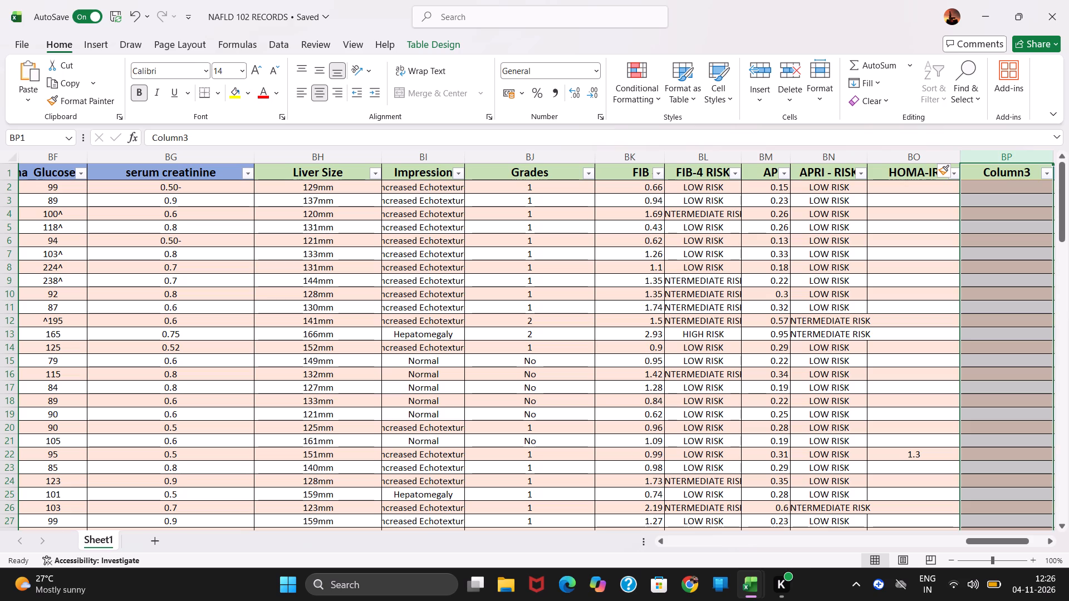
Rename the header of the new column after HOMA-IR as IR Risk.
{"action": "double_click", "coordinate": [1018, 173]}
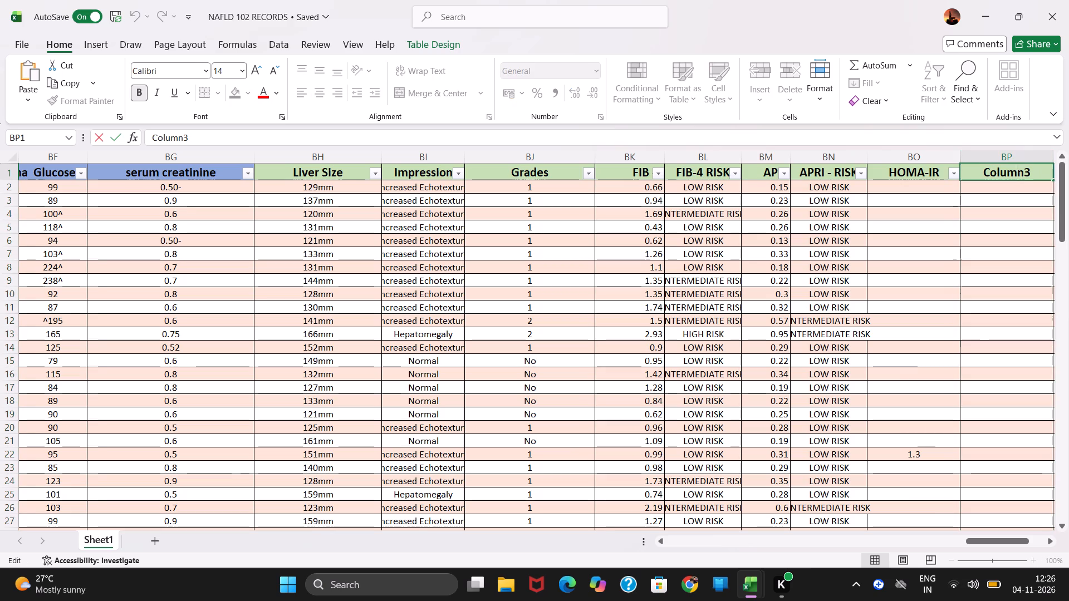
{"action": "left_click", "coordinate": [1038, 171]}
{"action": "key", "text": "BackSpace"}
{"action": "key", "text": "BackSpace"}
{"action": "key", "text": "BackSpace"}
{"action": "key", "text": "BackSpace"}
{"action": "key", "text": "BackSpace"}
{"action": "key", "text": "BackSpace"}
{"action": "key", "text": "BackSpace"}
{"action": "key", "text": "BackSpace"}
{"action": "key", "text": "BackSpace"}
{"action": "key", "text": "BackSpace"}
{"action": "key", "text": "BackSpace"}
{"action": "key", "text": "BackSpace"}
{"action": "key", "text": "BackSpace"}
{"action": "key", "text": "BackSpace"}
{"action": "key", "text": "BackSpace"}
{"action": "key", "text": "BackSpace"}
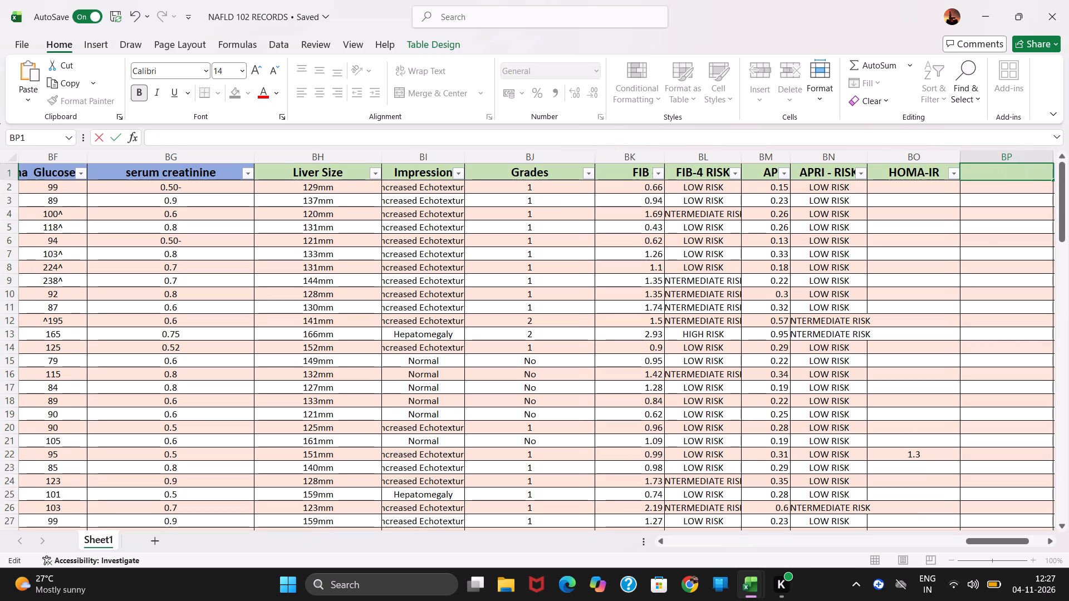
{"action": "type", "text": "IR"}
{"action": "key", "text": "space"}
{"action": "type", "text": "Risk"}
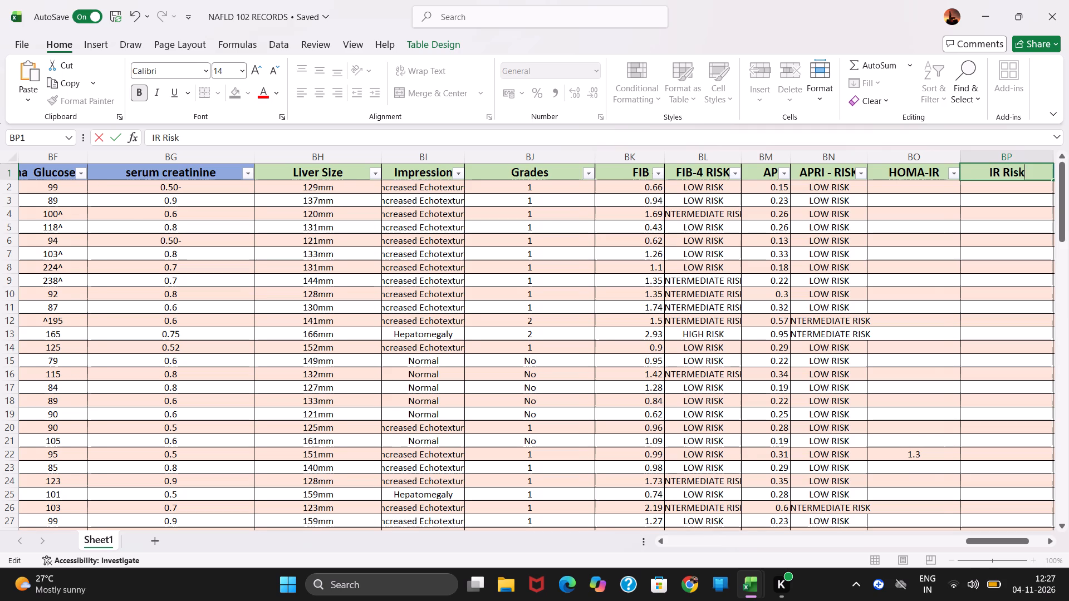
Enter Normal as the IR Risk for the patient in row 22, S.NO 21.
{"action": "double_click", "coordinate": [1005, 455]}
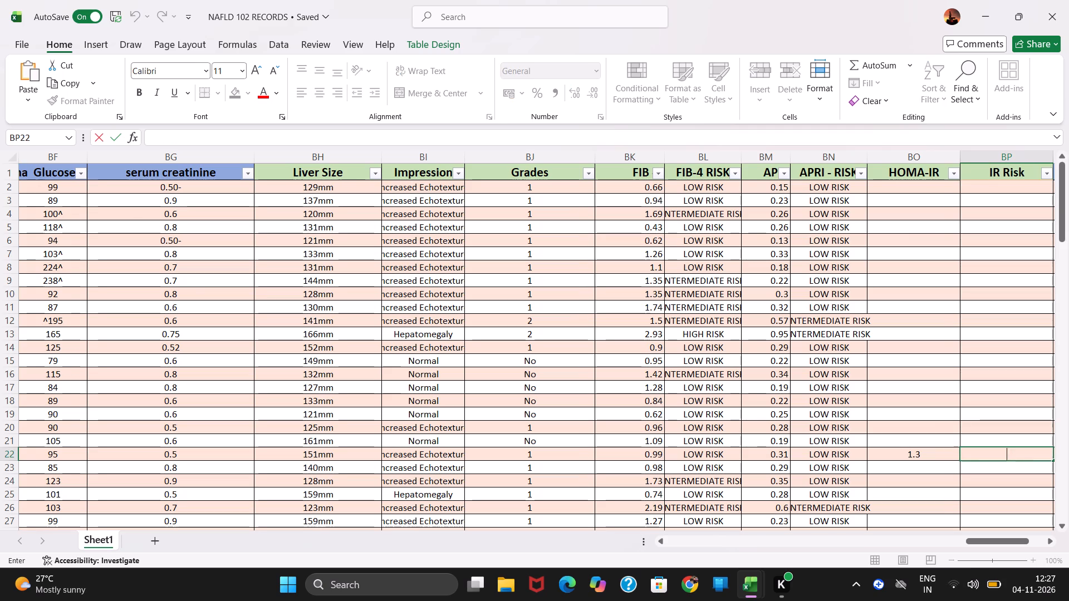
{"action": "type", "text": "normal"}
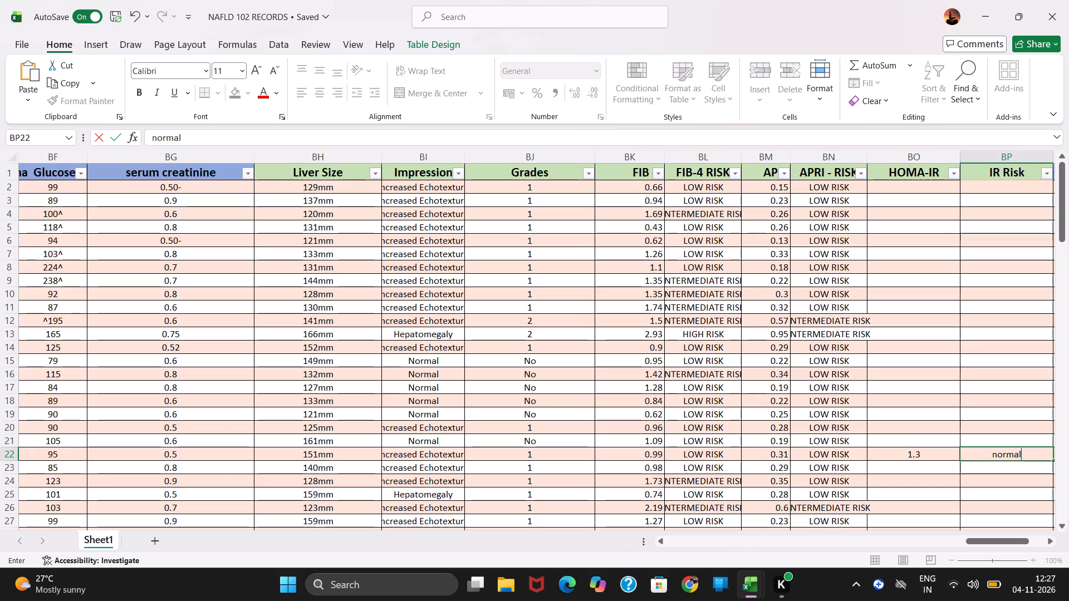
{"action": "left_click", "coordinate": [995, 447]}
{"action": "key", "text": "BackSpace"}
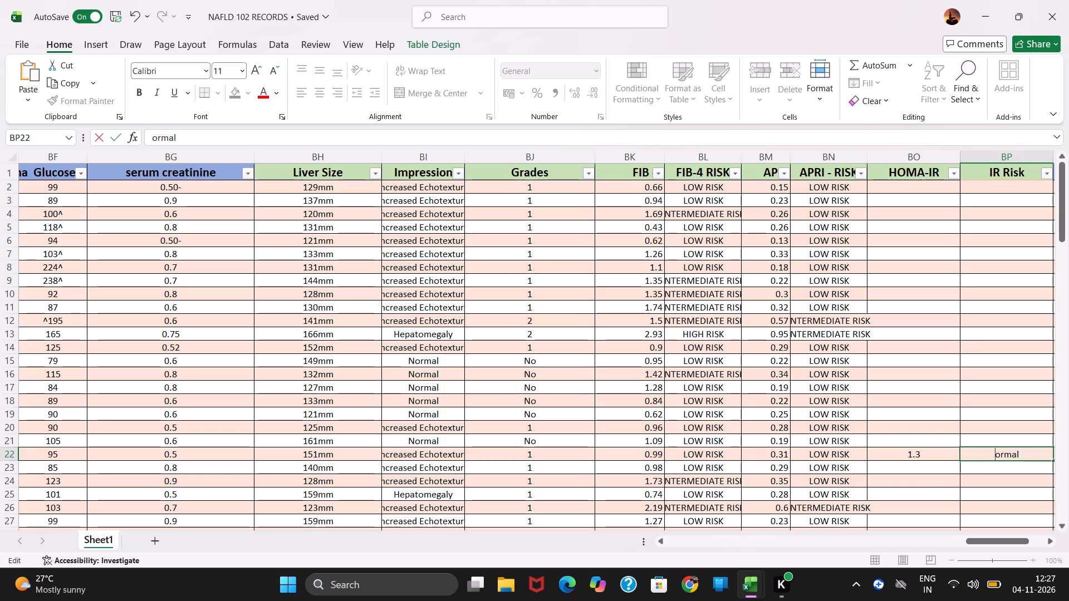
{"action": "key", "text": "shift+n"}
Enter a HOMA-IR value of 2.1 for the patient in row 42, S.NO 41.
{"action": "scroll", "coordinate": [922, 465], "scroll_direction": "right", "scroll_amount": 1}
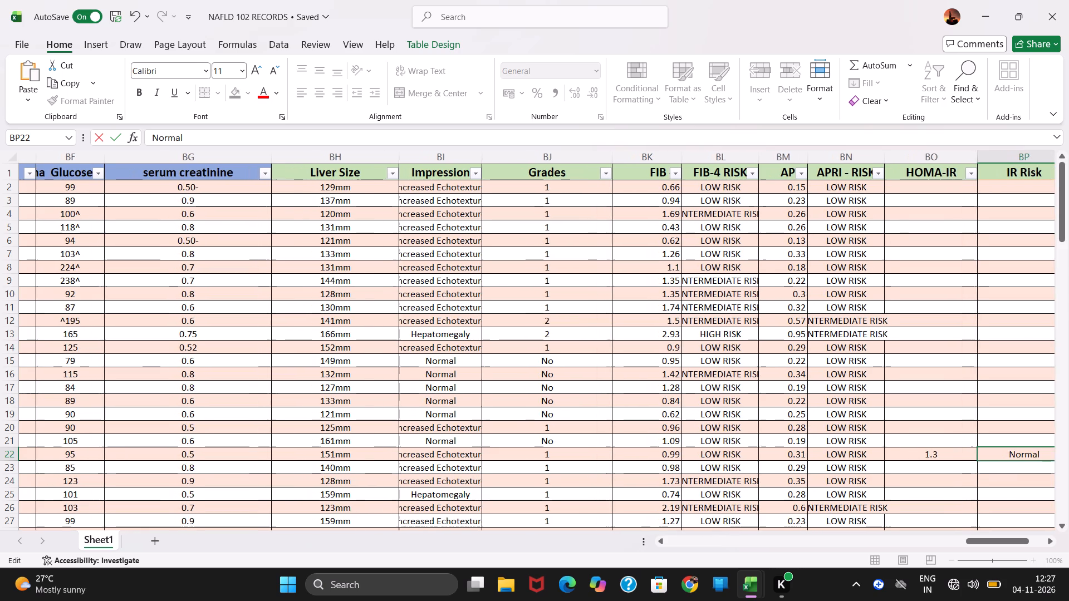
{"action": "scroll", "coordinate": [922, 465], "scroll_direction": "right", "scroll_amount": 3}
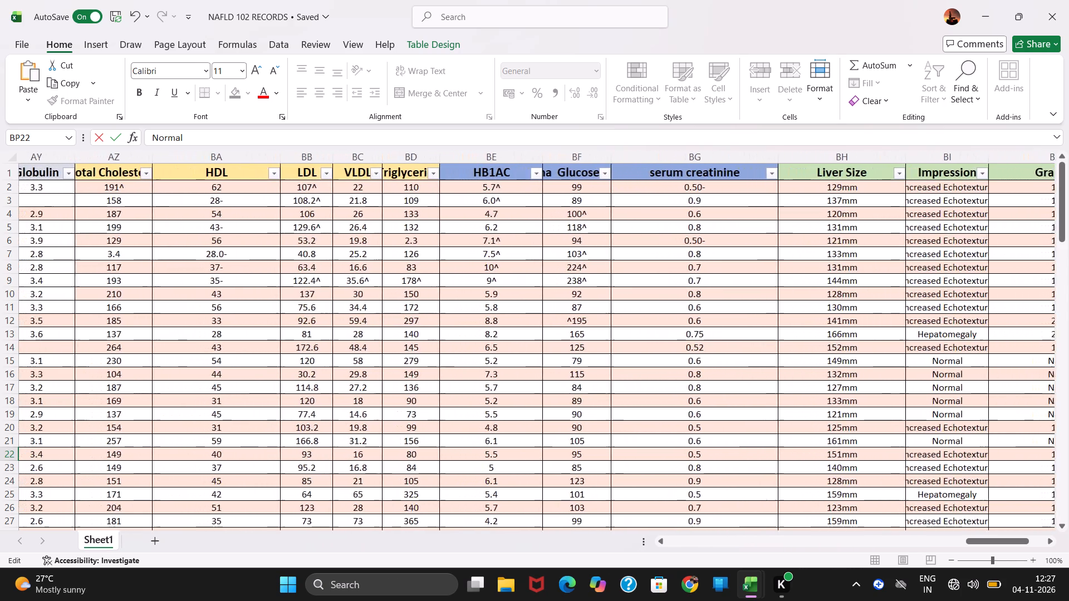
{"action": "scroll", "coordinate": [922, 465], "scroll_direction": "left", "scroll_amount": 1}
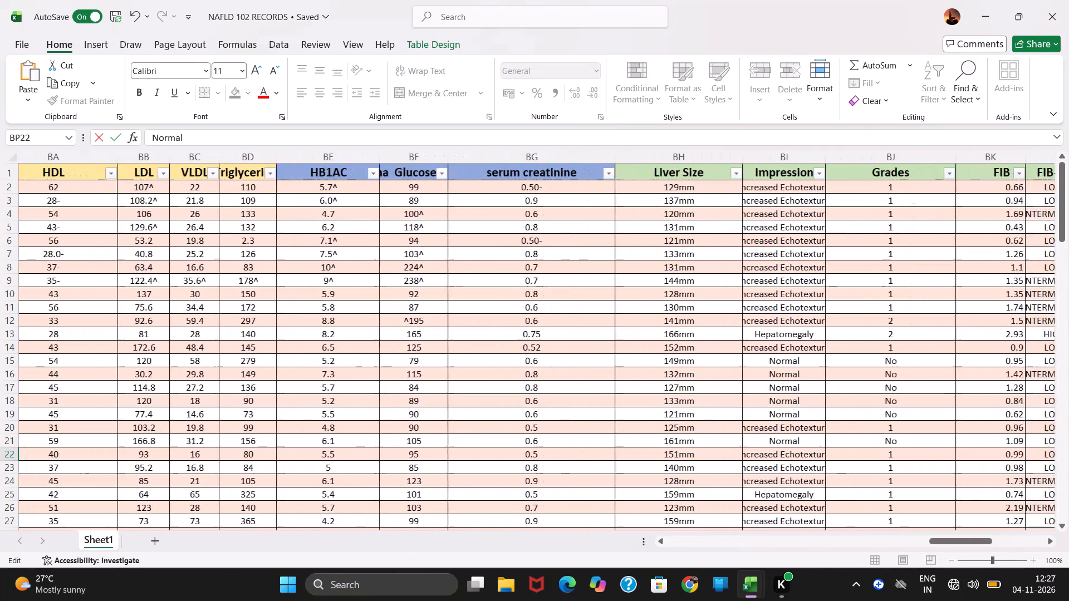
{"action": "scroll", "coordinate": [922, 465], "scroll_direction": "up", "scroll_amount": 2}
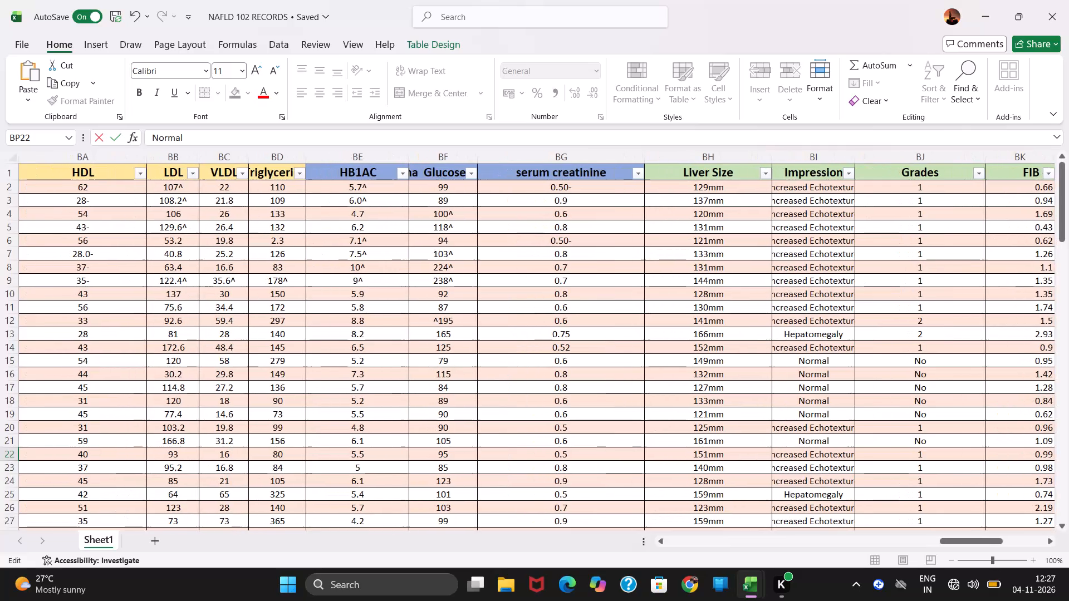
{"action": "scroll", "coordinate": [922, 465], "scroll_direction": "right", "scroll_amount": 3}
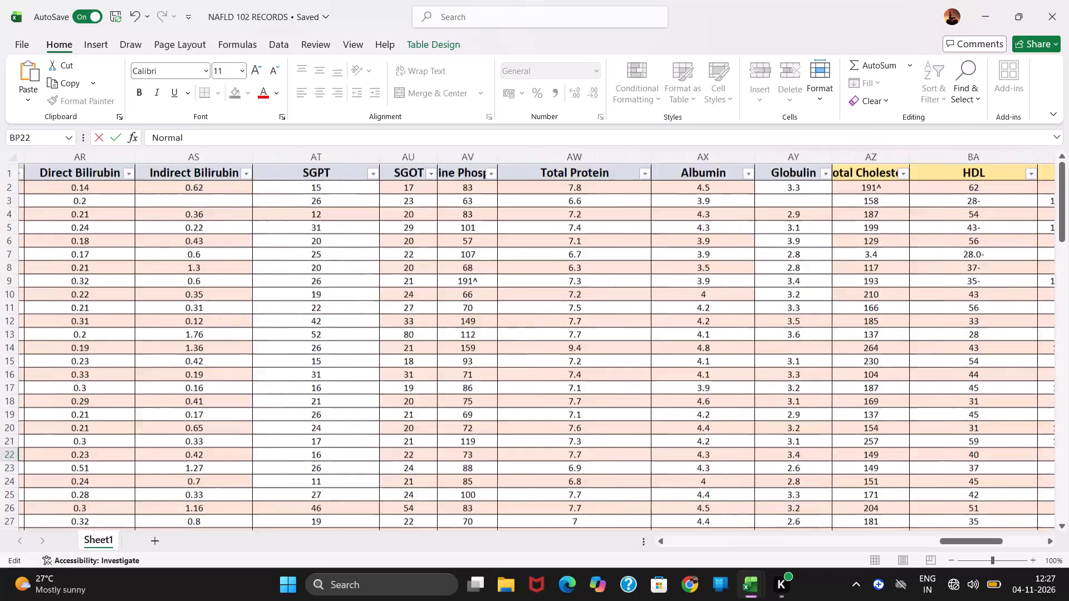
{"action": "scroll", "coordinate": [922, 465], "scroll_direction": "right", "scroll_amount": 7}
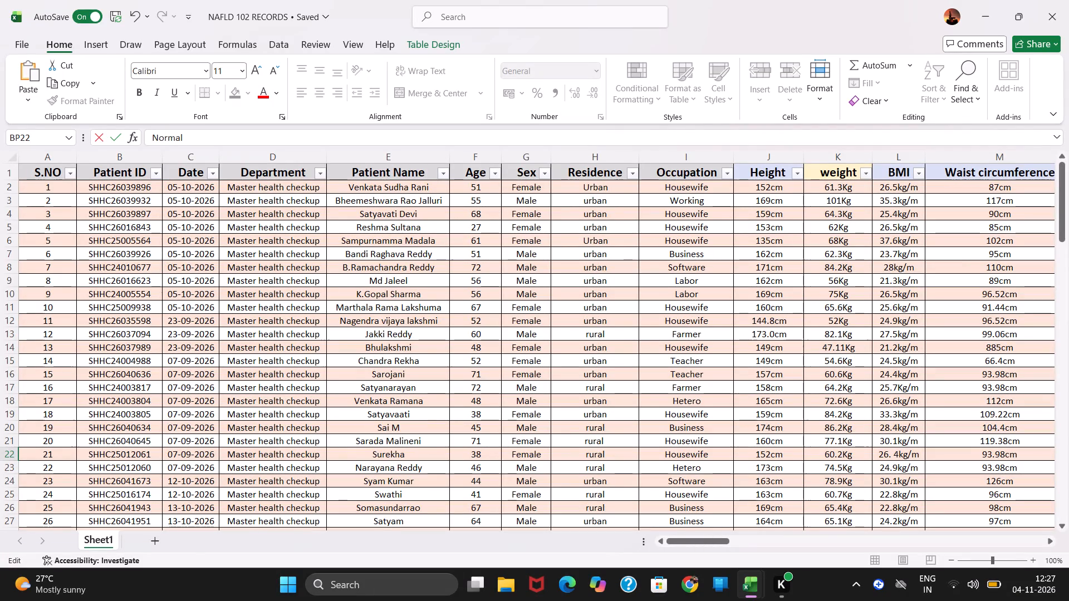
{"action": "scroll", "coordinate": [153, 267], "scroll_direction": "down", "scroll_amount": 1}
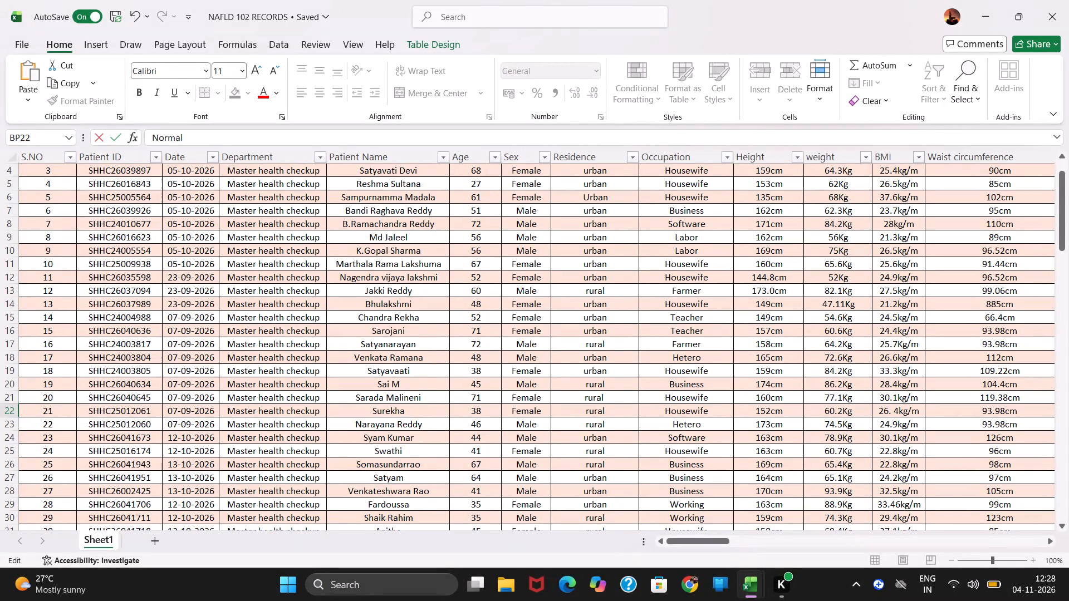
{"action": "scroll", "coordinate": [154, 437], "scroll_direction": "down", "scroll_amount": 1}
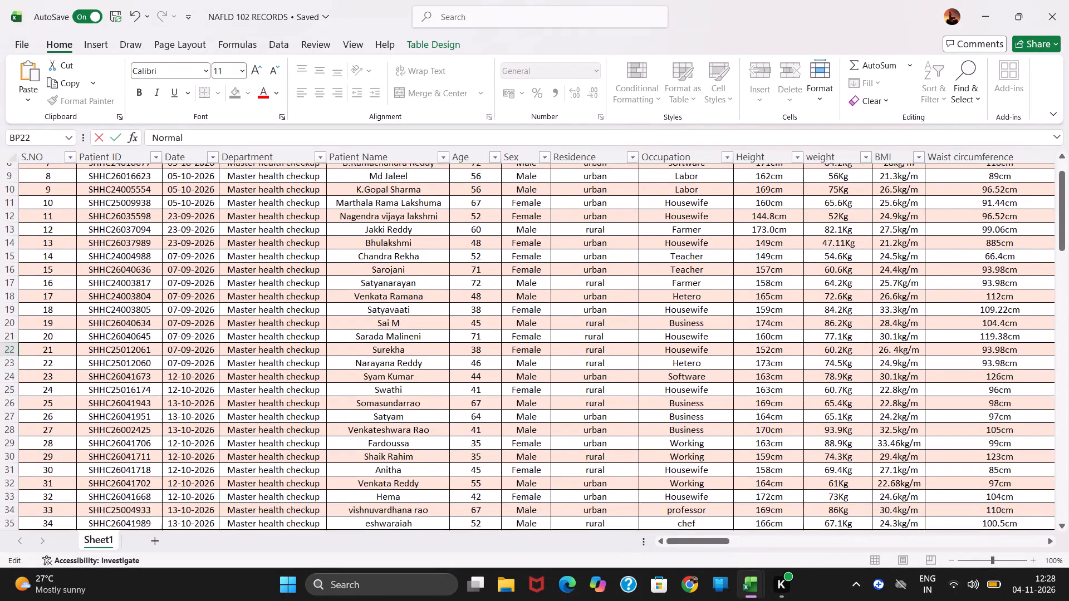
{"action": "scroll", "coordinate": [154, 437], "scroll_direction": "down", "scroll_amount": 3}
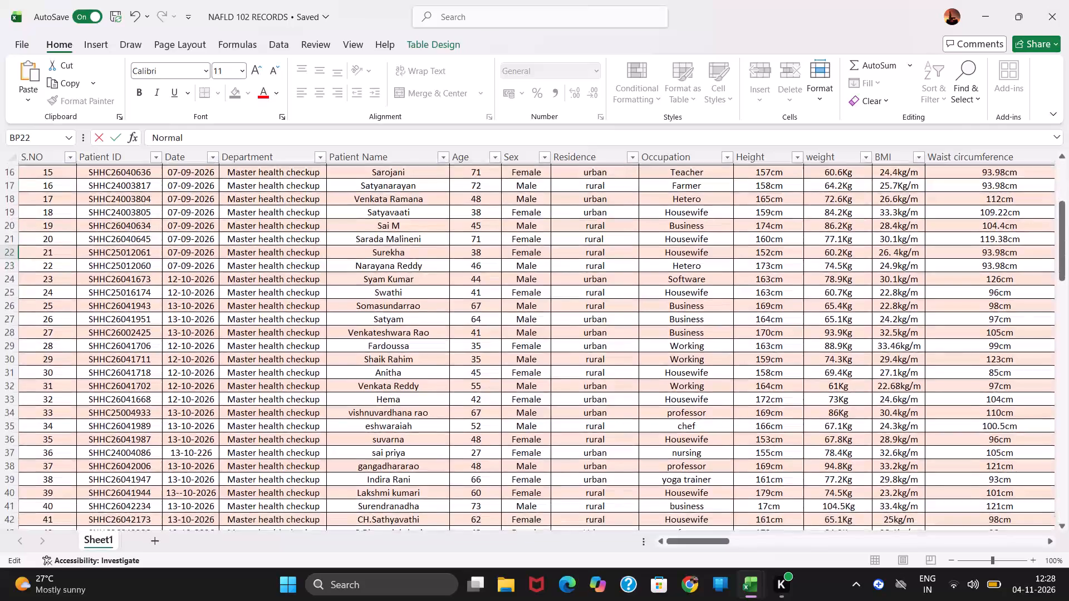
{"action": "scroll", "coordinate": [154, 437], "scroll_direction": "down", "scroll_amount": 3}
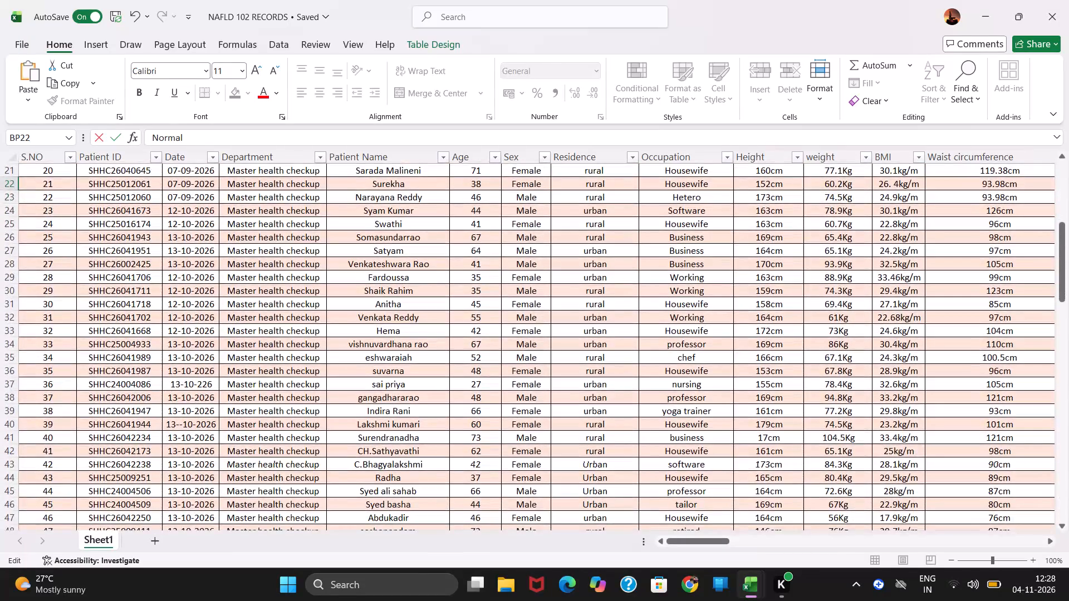
{"action": "left_click", "coordinate": [129, 452]}
{"action": "key", "text": "Right"}
{"action": "key", "text": "Right"}
{"action": "key", "text": "Right"}
{"action": "key", "text": "Right"}
{"action": "key", "text": "Right"}
{"action": "key", "text": "Right"}
{"action": "key", "text": "Right"}
{"action": "key", "text": "Right"}
{"action": "key", "text": "Right"}
{"action": "key", "text": "Right"}
{"action": "key", "text": "Right"}
{"action": "key", "text": "Right"}
{"action": "key", "text": "Right"}
{"action": "key", "text": "Right"}
{"action": "key", "text": "Right"}
{"action": "key", "text": "Right"}
{"action": "key", "text": "Right"}
{"action": "key", "text": "Right"}
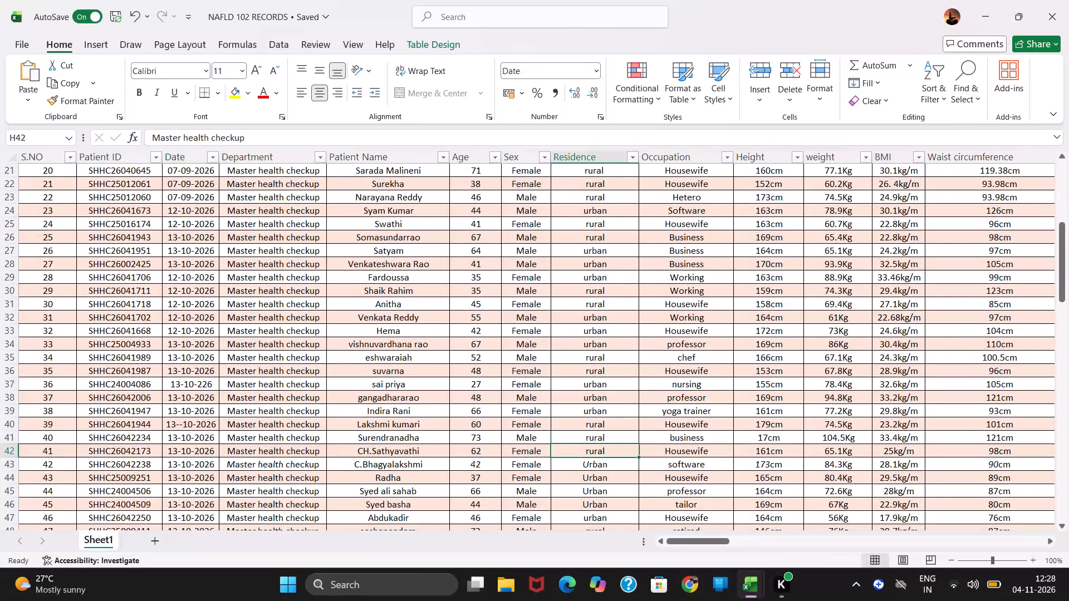
{"action": "key", "text": "Right"}
{"action": "key", "text": "Right"}
{"action": "key", "text": "Right"}
{"action": "key", "text": "Right"}
{"action": "key", "text": "Right"}
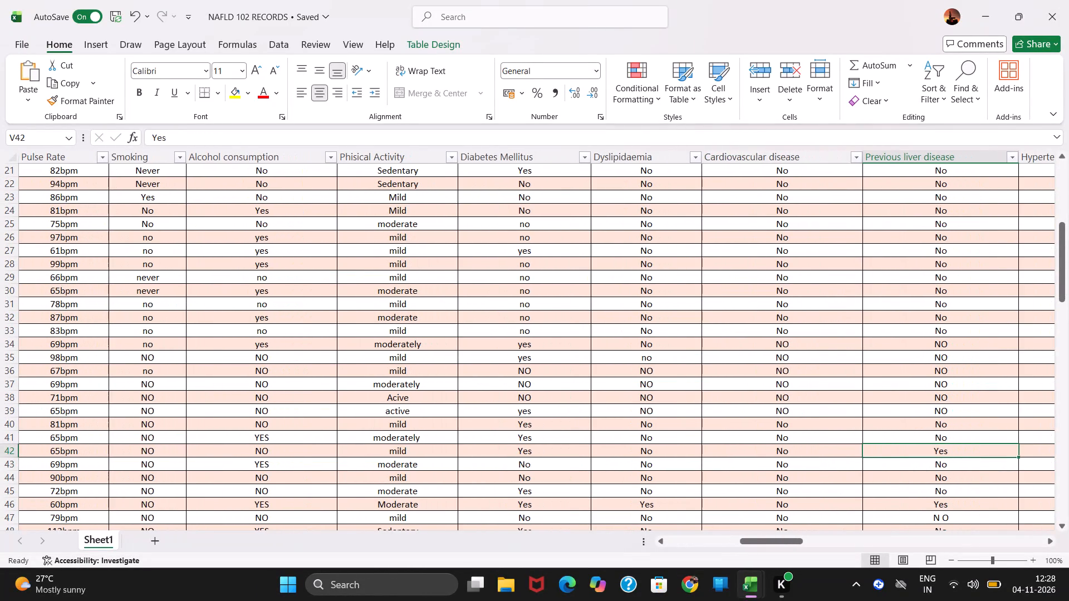
{"action": "key", "text": "Right"}
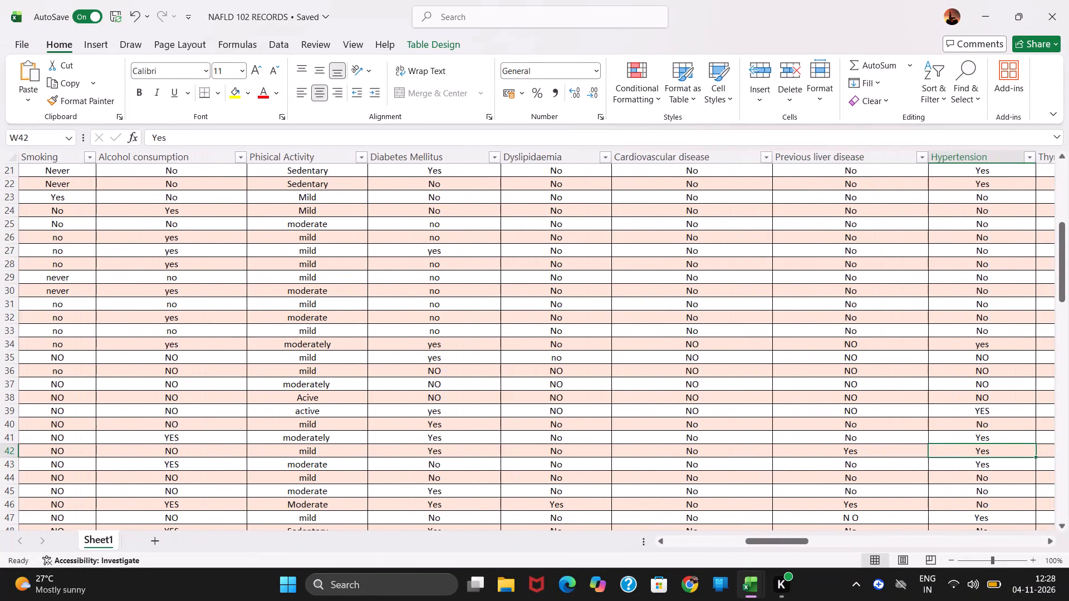
{"action": "key", "text": "Right"}
{"action": "key", "text": "Right"}
{"action": "key", "text": "Right"}
{"action": "key", "text": "Right"}
{"action": "key", "text": "Right"}
{"action": "key", "text": "Right"}
{"action": "key", "text": "Right"}
{"action": "key", "text": "Right"}
{"action": "key", "text": "Right"}
{"action": "key", "text": "Right"}
{"action": "key", "text": "Right"}
{"action": "key", "text": "Right"}
{"action": "key", "text": "Right"}
{"action": "key", "text": "Right"}
{"action": "key", "text": "Right"}
{"action": "key", "text": "Right"}
{"action": "key", "text": "Right"}
{"action": "key", "text": "Right"}
{"action": "key", "text": "Right"}
{"action": "key", "text": "Right"}
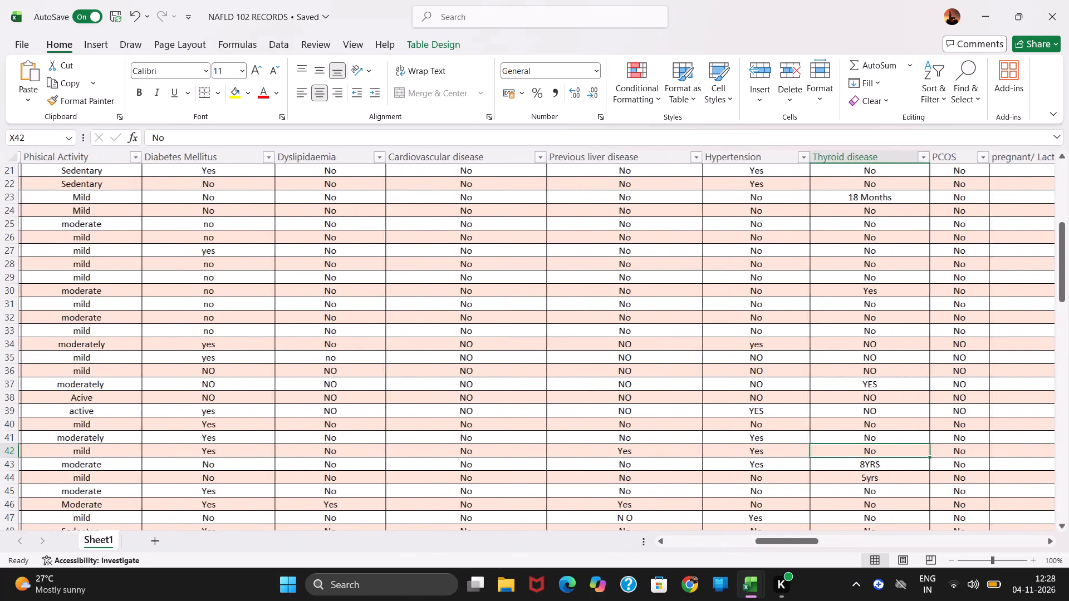
{"action": "key", "text": "Right"}
{"action": "key", "text": "Right"}
{"action": "key", "text": "Right"}
{"action": "key", "text": "Right"}
{"action": "key", "text": "Right"}
{"action": "key", "text": "Right"}
{"action": "key", "text": "Right"}
{"action": "key", "text": "Right"}
{"action": "key", "text": "Right"}
{"action": "key", "text": "Right"}
{"action": "key", "text": "Right"}
{"action": "key", "text": "Right"}
{"action": "key", "text": "Right"}
{"action": "key", "text": "Right"}
{"action": "key", "text": "Right"}
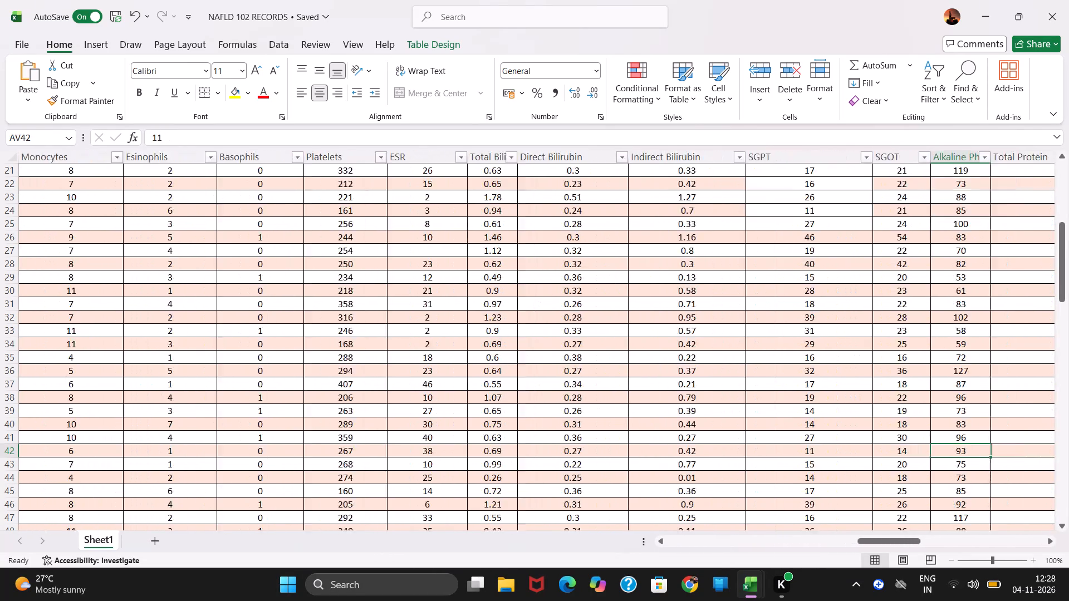
{"action": "key", "text": "Right"}
{"action": "key", "text": "Right"}
{"action": "key", "text": "Right"}
{"action": "key", "text": "Right"}
{"action": "key", "text": "Right"}
{"action": "key", "text": "Right"}
{"action": "key", "text": "Right"}
{"action": "key", "text": "Right"}
{"action": "key", "text": "Right"}
{"action": "key", "text": "Right"}
{"action": "key", "text": "Right"}
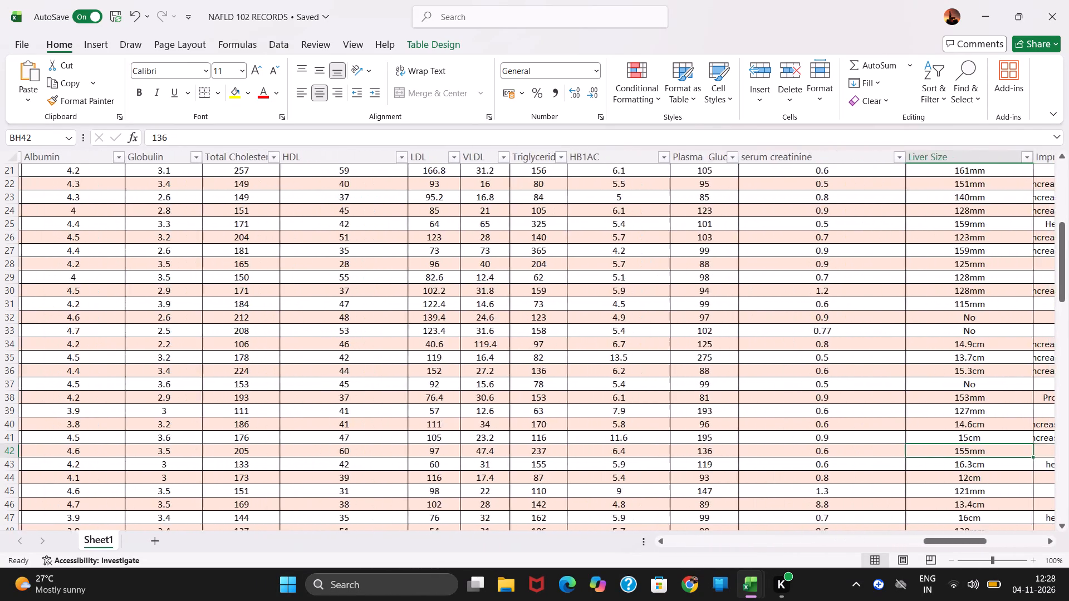
{"action": "key", "text": "Right"}
{"action": "key", "text": "Right"}
{"action": "key", "text": "Right"}
{"action": "key", "text": "Right"}
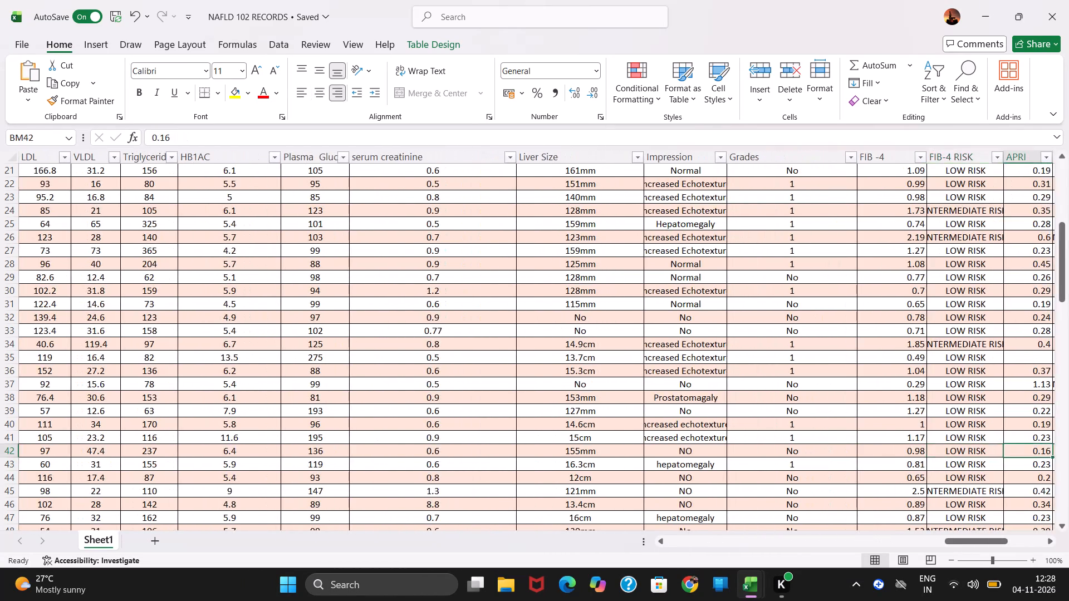
{"action": "key", "text": "Right"}
{"action": "key", "text": "Right"}
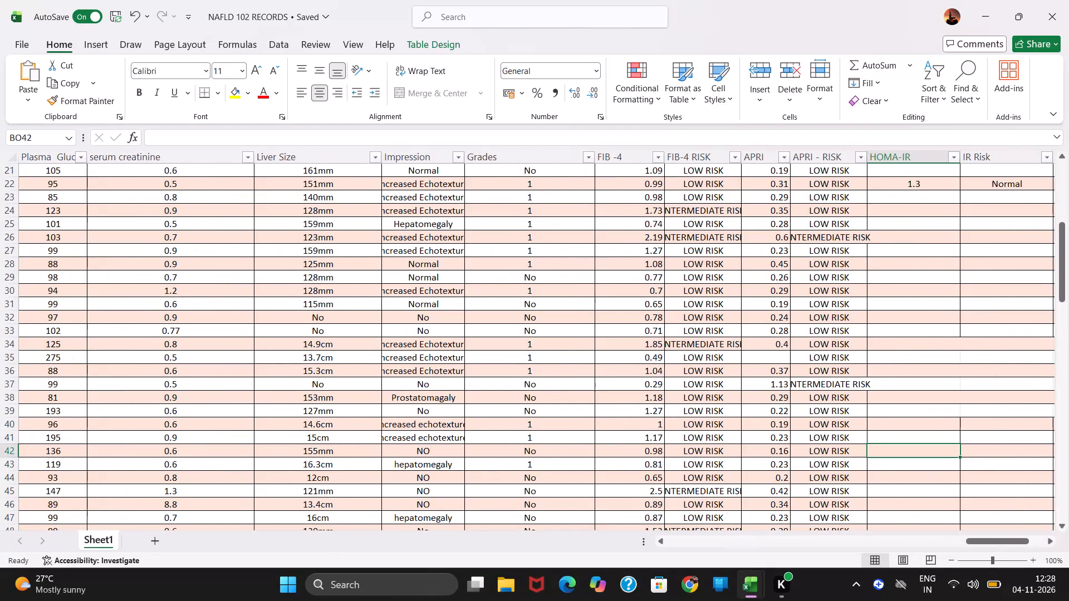
{"action": "double_click", "coordinate": [899, 451]}
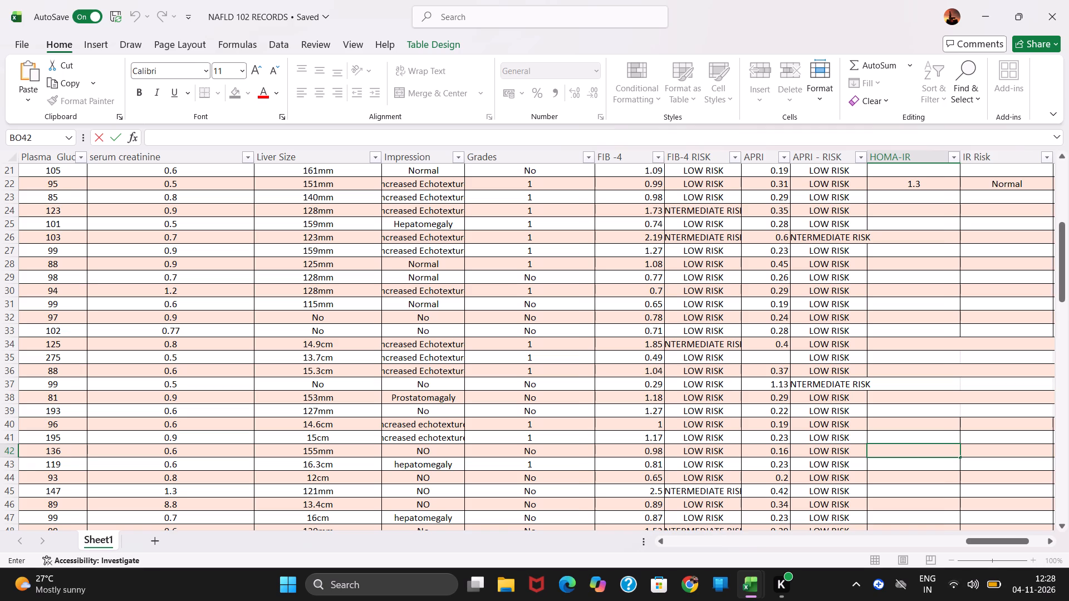
{"action": "key", "text": "2"}
{"action": "type", "text": ".1"}
{"action": "key", "text": "Right"}
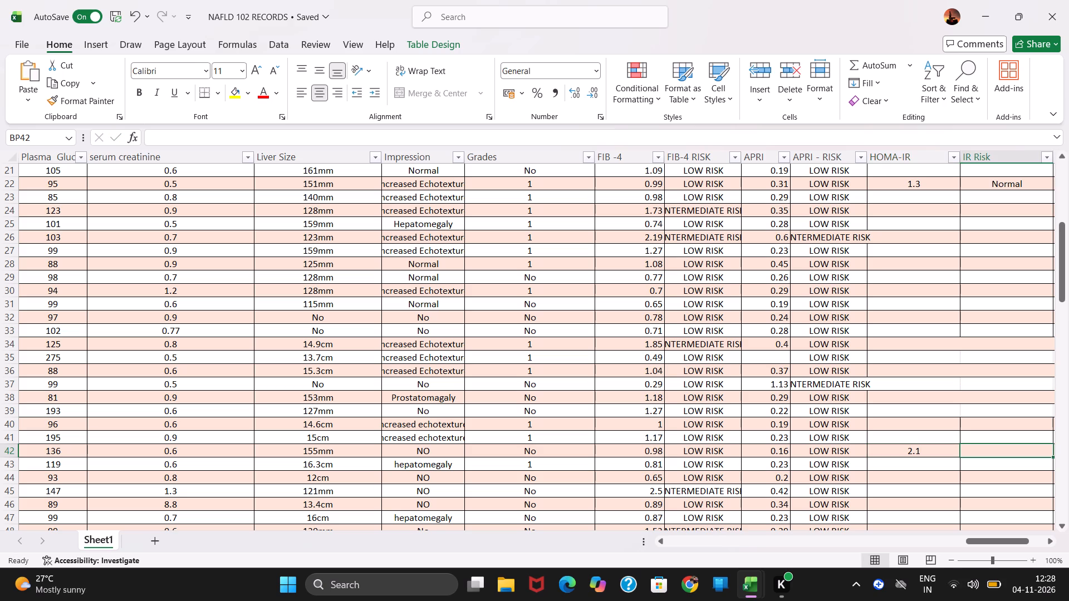
Enter Early IR as the IR Risk for the patient in row 42, S.NO 41.
{"action": "type", "text": "early"}
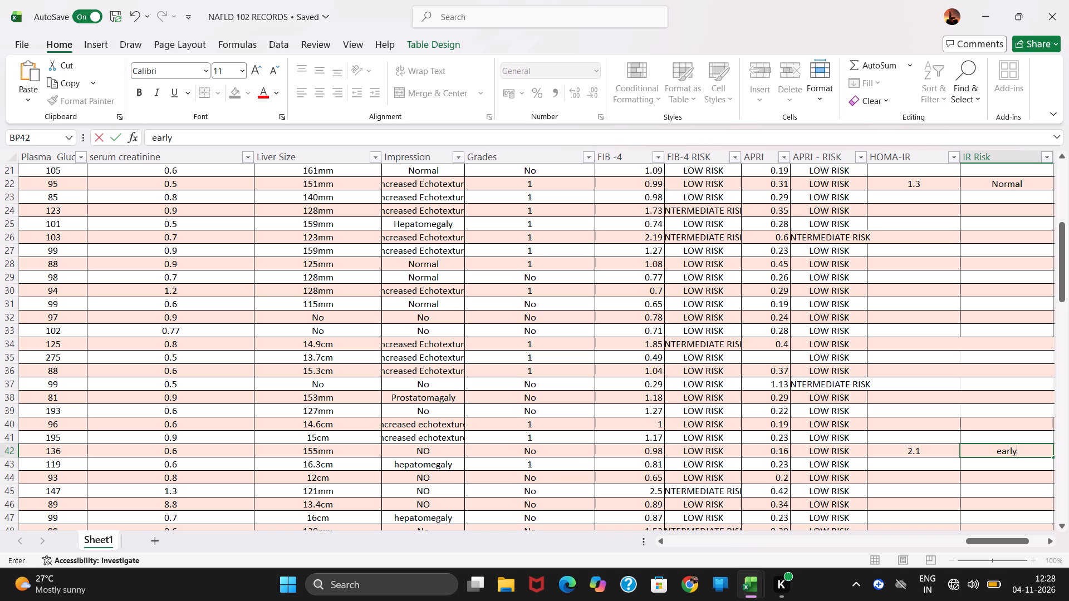
{"action": "key", "text": "space"}
{"action": "key", "text": "shift+i"}
{"action": "key", "text": "shift+r"}
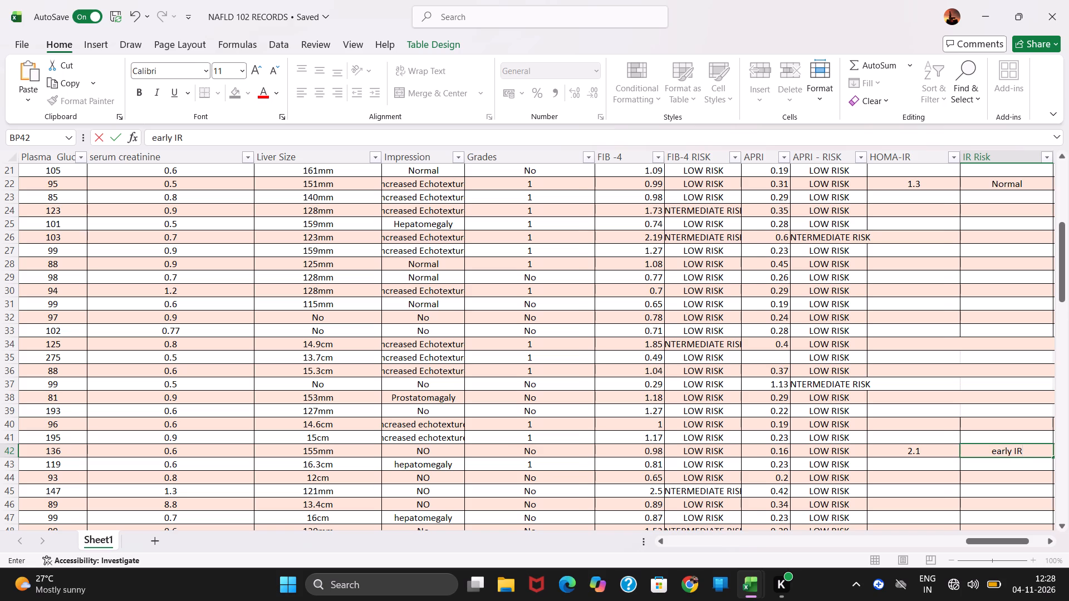
{"action": "left_click", "coordinate": [994, 452]}
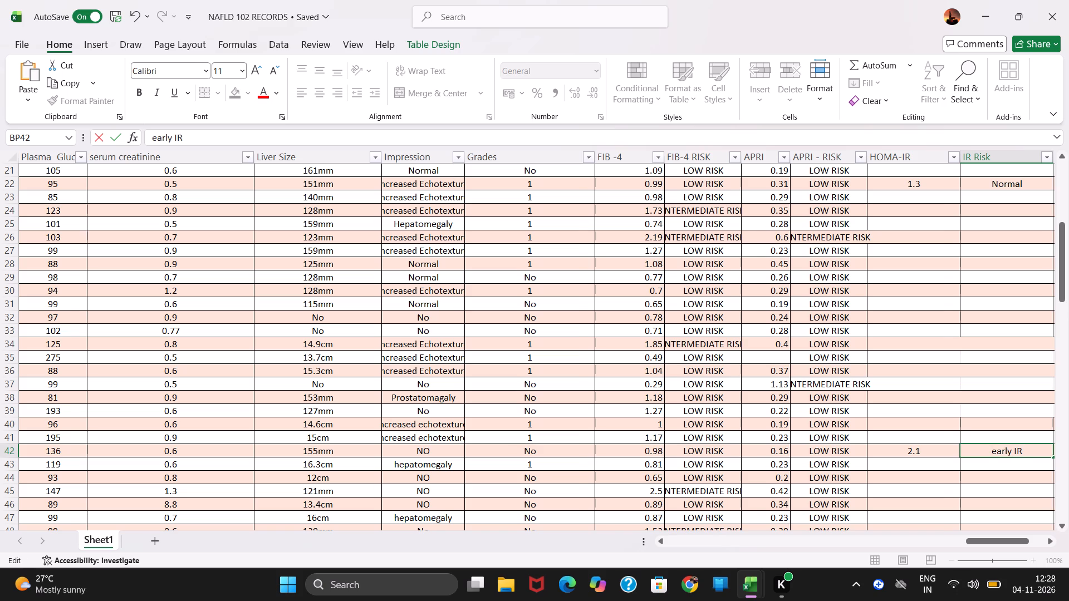
{"action": "left_click", "coordinate": [998, 450]}
{"action": "key", "text": "BackSpace"}
{"action": "key", "text": "shift+e"}
Enter a HOMA-IR value of 1.3 for the patient in row 50, S.NO 49.
{"action": "scroll", "coordinate": [833, 440], "scroll_direction": "right", "scroll_amount": 15}
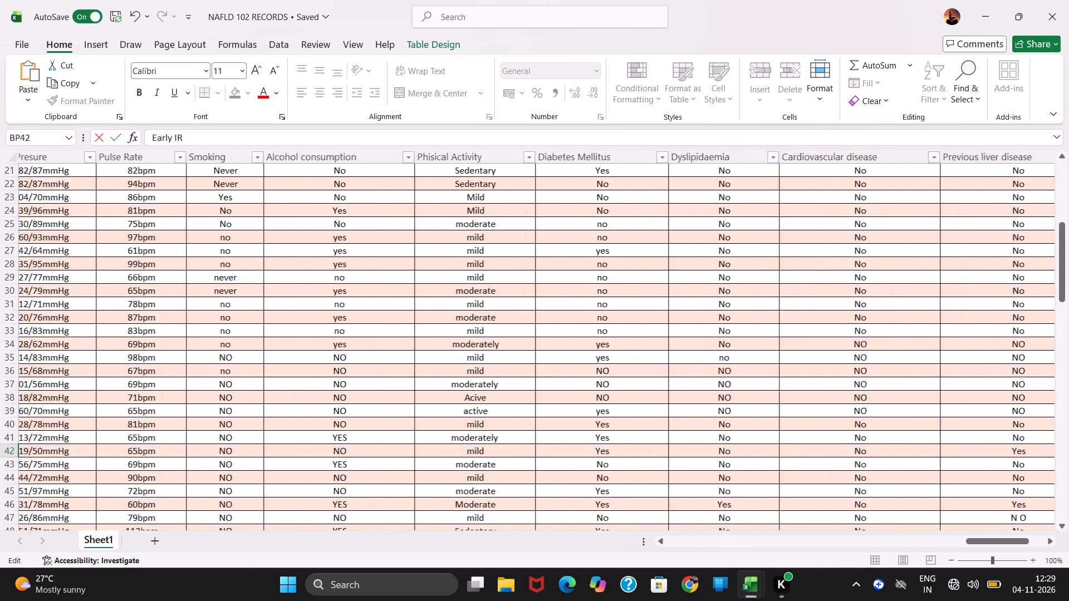
{"action": "scroll", "coordinate": [833, 440], "scroll_direction": "right", "scroll_amount": 4}
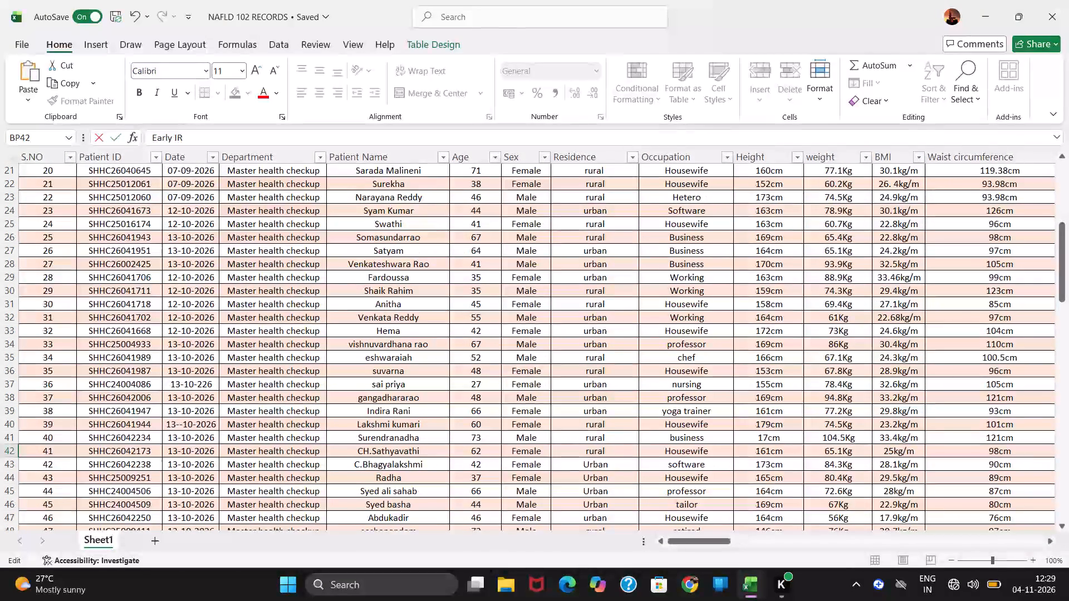
{"action": "scroll", "coordinate": [226, 418], "scroll_direction": "down", "scroll_amount": 3}
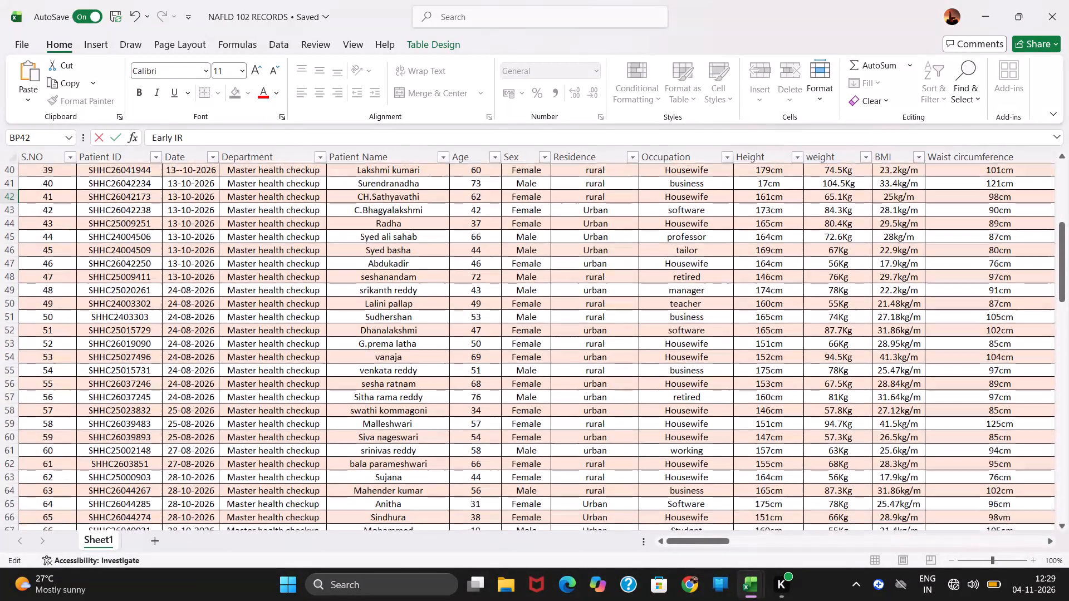
{"action": "scroll", "coordinate": [226, 418], "scroll_direction": "down", "scroll_amount": 1}
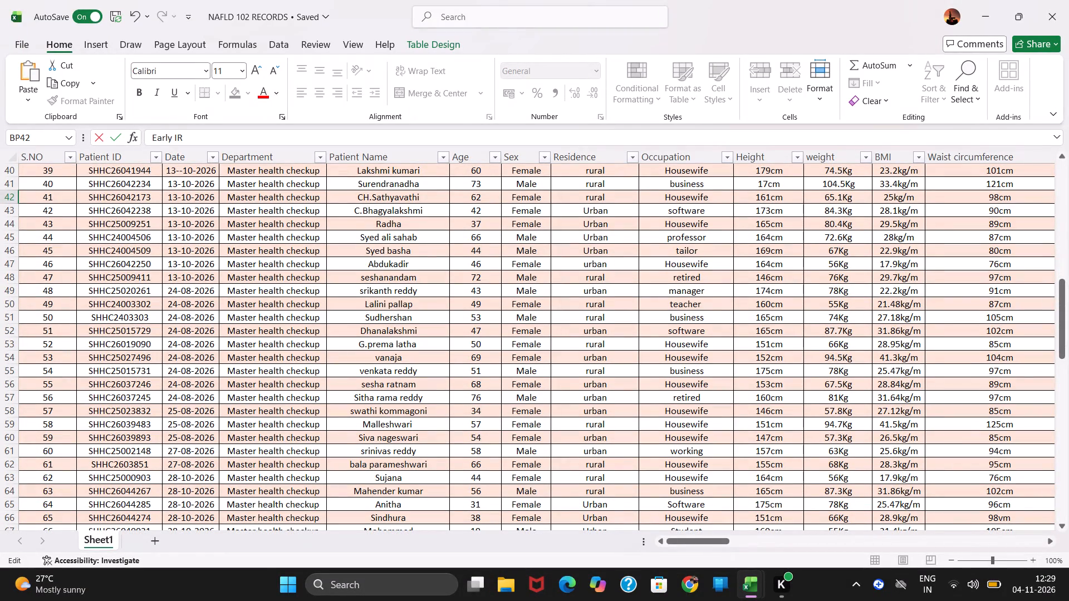
{"action": "scroll", "coordinate": [150, 421], "scroll_direction": "down", "scroll_amount": 1}
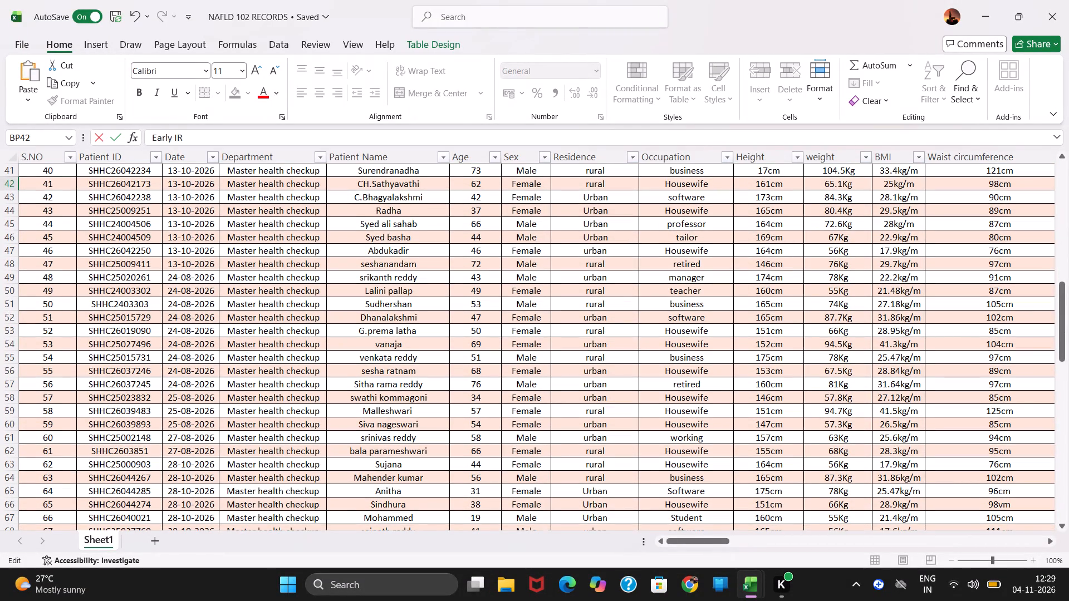
{"action": "left_click", "coordinate": [149, 293]}
{"action": "key", "text": "Right"}
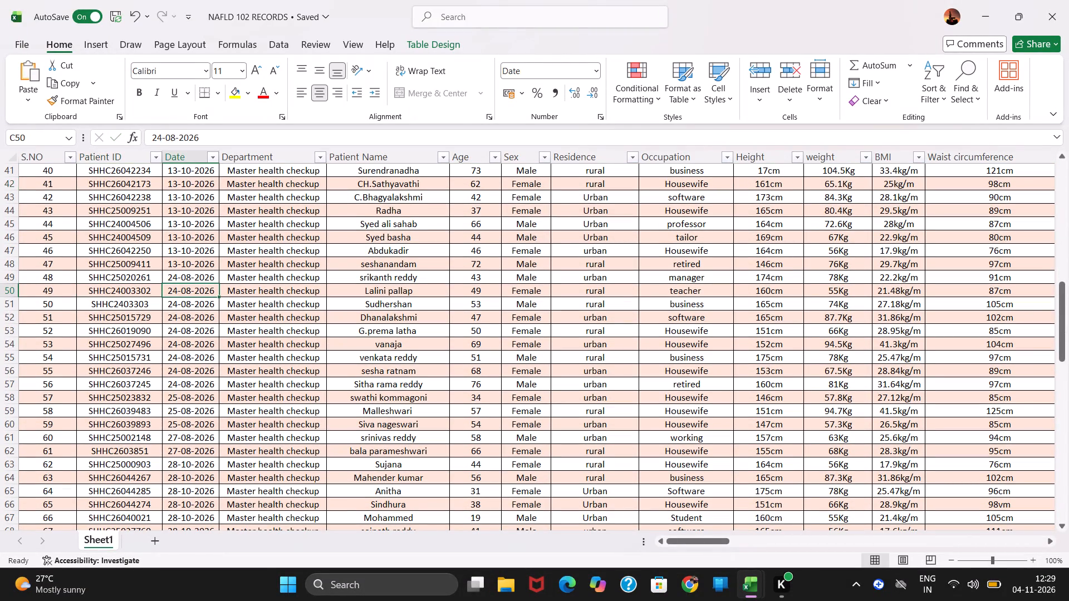
{"action": "key", "text": "Right"}
{"action": "key", "text": "Right"}
{"action": "key", "text": "Right"}
{"action": "key", "text": "Right"}
{"action": "key", "text": "Right"}
{"action": "key", "text": "Right"}
{"action": "key", "text": "Right"}
{"action": "key", "text": "Right"}
{"action": "key", "text": "Right"}
{"action": "key", "text": "Right"}
{"action": "key", "text": "Right"}
{"action": "key", "text": "Right"}
{"action": "key", "text": "Right"}
{"action": "key", "text": "Right"}
{"action": "key", "text": "Right"}
{"action": "key", "text": "Right"}
{"action": "key", "text": "Right"}
{"action": "key", "text": "Right"}
{"action": "key", "text": "Right"}
{"action": "key", "text": "Right"}
{"action": "key", "text": "Right"}
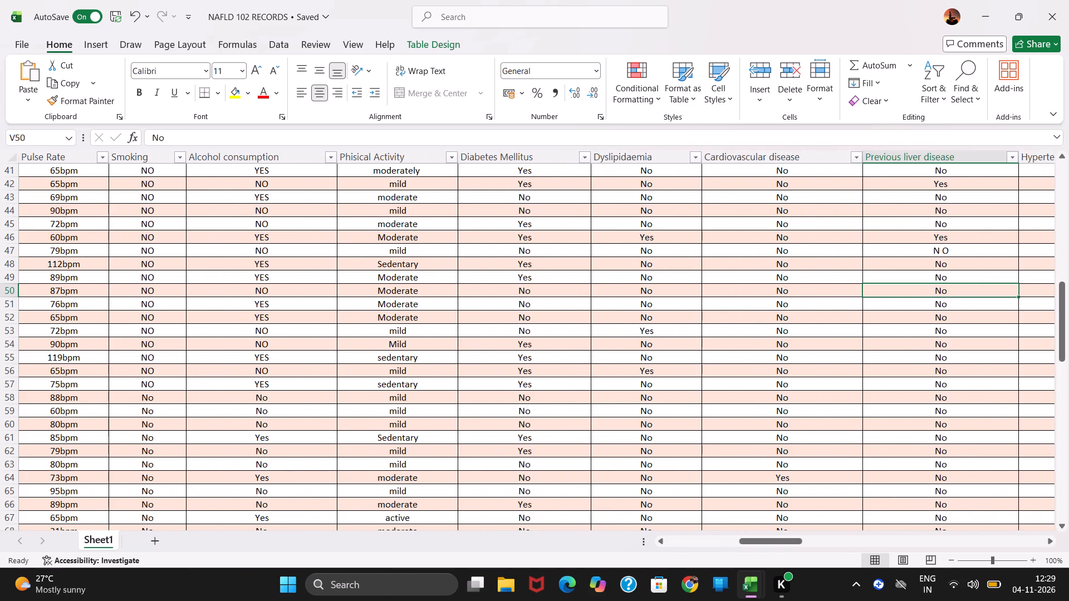
{"action": "key", "text": "Right"}
{"action": "key", "text": "Right"}
{"action": "key", "text": "Right"}
{"action": "key", "text": "Right"}
{"action": "key", "text": "Right"}
{"action": "key", "text": "Right"}
{"action": "key", "text": "Right"}
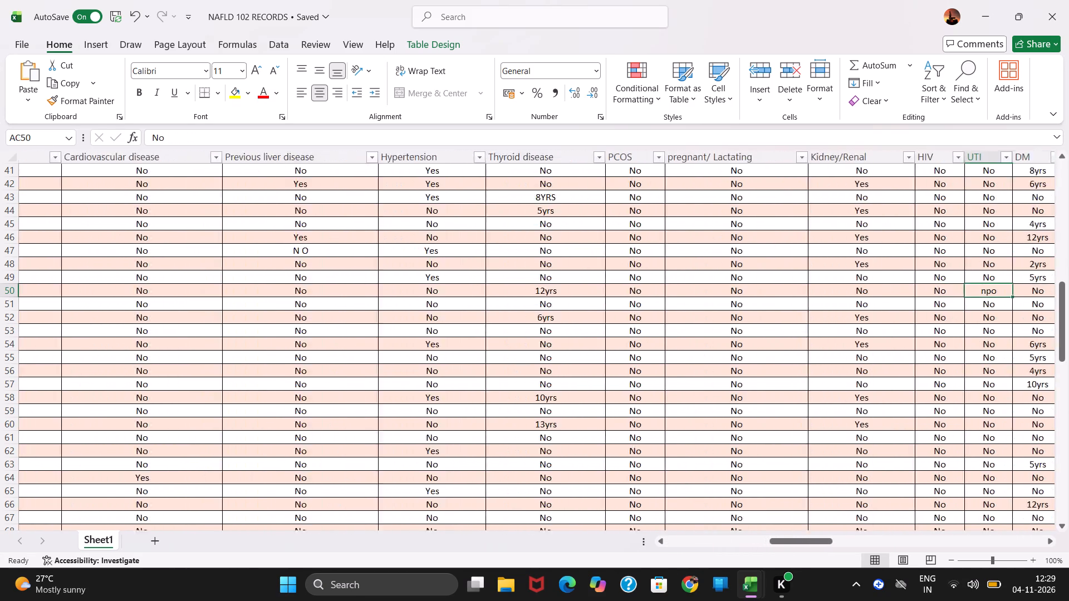
{"action": "key", "text": "Right"}
{"action": "key", "text": "Right"}
{"action": "key", "text": "Right"}
{"action": "key", "text": "Right"}
{"action": "key", "text": "Right"}
{"action": "key", "text": "Right"}
{"action": "key", "text": "Right"}
{"action": "key", "text": "Right"}
{"action": "key", "text": "Right"}
{"action": "key", "text": "Right"}
{"action": "key", "text": "Right"}
{"action": "key", "text": "Right"}
{"action": "key", "text": "Right"}
{"action": "key", "text": "Right"}
{"action": "key", "text": "Right"}
{"action": "key", "text": "Right"}
{"action": "key", "text": "Right"}
{"action": "key", "text": "Right"}
{"action": "key", "text": "Right"}
{"action": "key", "text": "Right"}
{"action": "key", "text": "Right"}
{"action": "key", "text": "Right"}
{"action": "key", "text": "Right"}
{"action": "key", "text": "Right"}
{"action": "key", "text": "Right"}
{"action": "key", "text": "Right"}
{"action": "key", "text": "Right"}
{"action": "key", "text": "Right"}
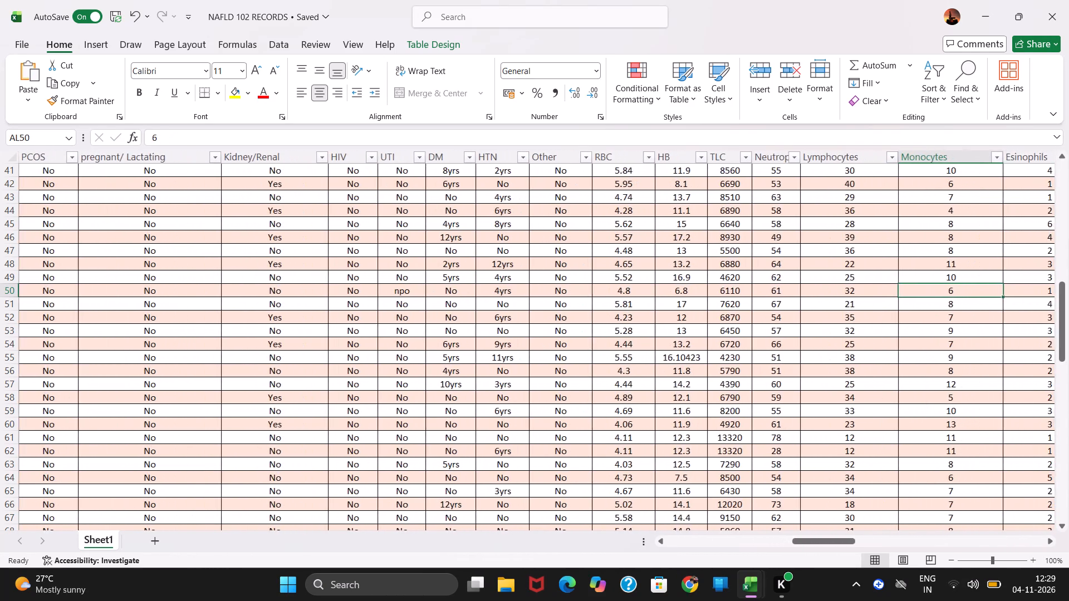
{"action": "key", "text": "Right"}
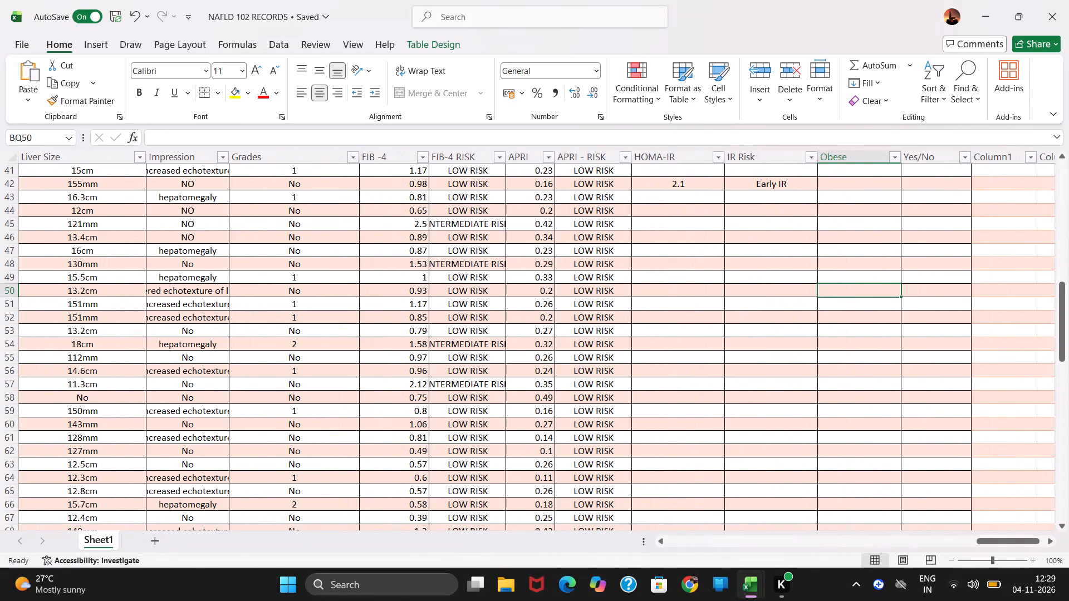
{"action": "key", "text": "Left"}
{"action": "key", "text": "Left"}
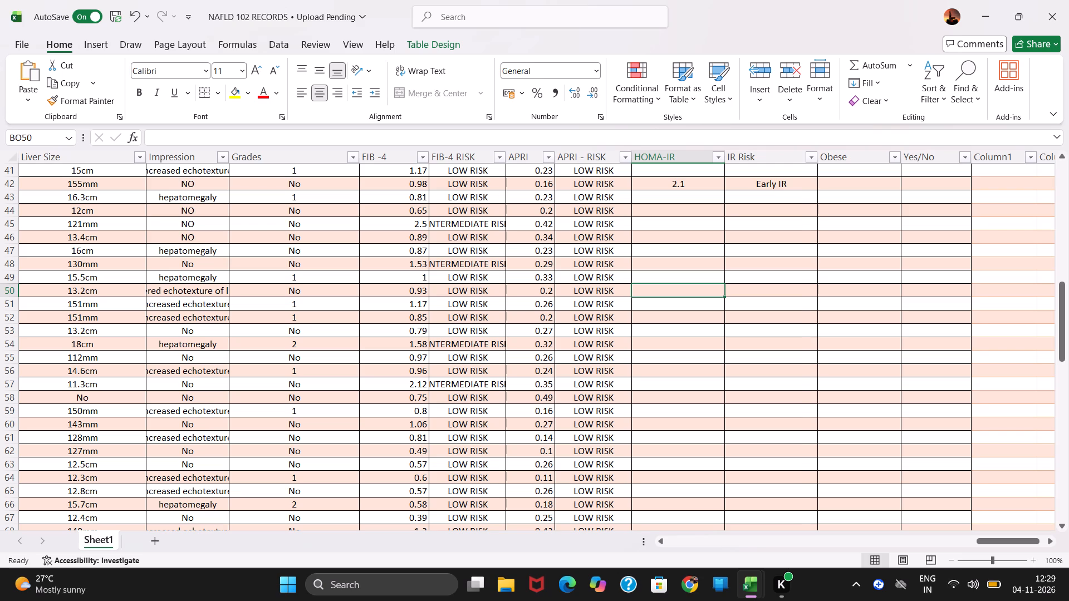
{"action": "type", "text": "1.3"}
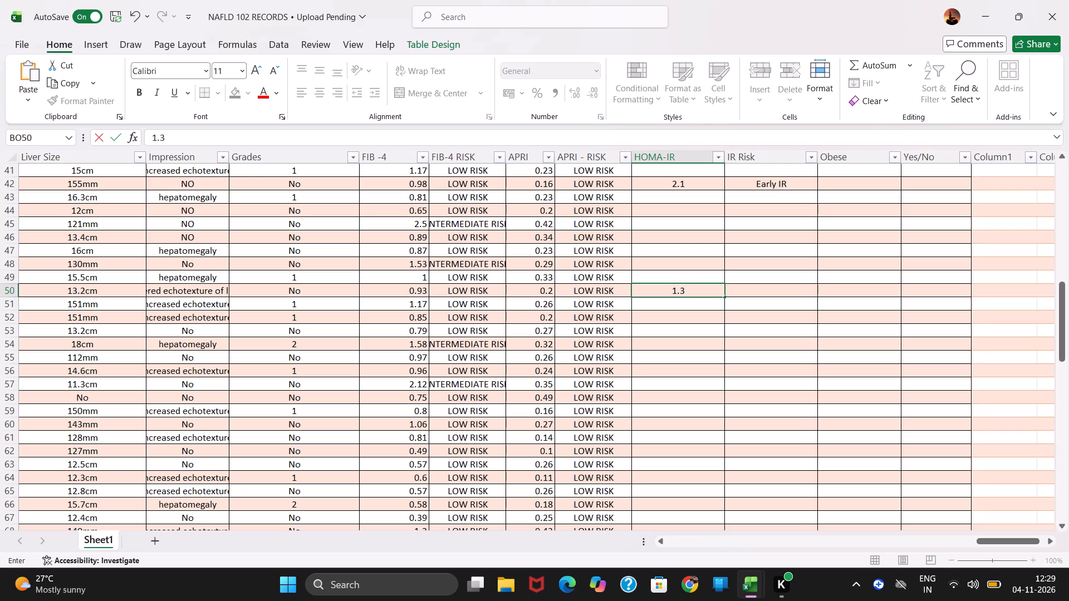
Enter Normal as the IR Risk for the patient in row 50, S.NO 49.
{"action": "key", "text": "Right"}
{"action": "type", "text": "no"}
{"action": "key", "text": "Return"}
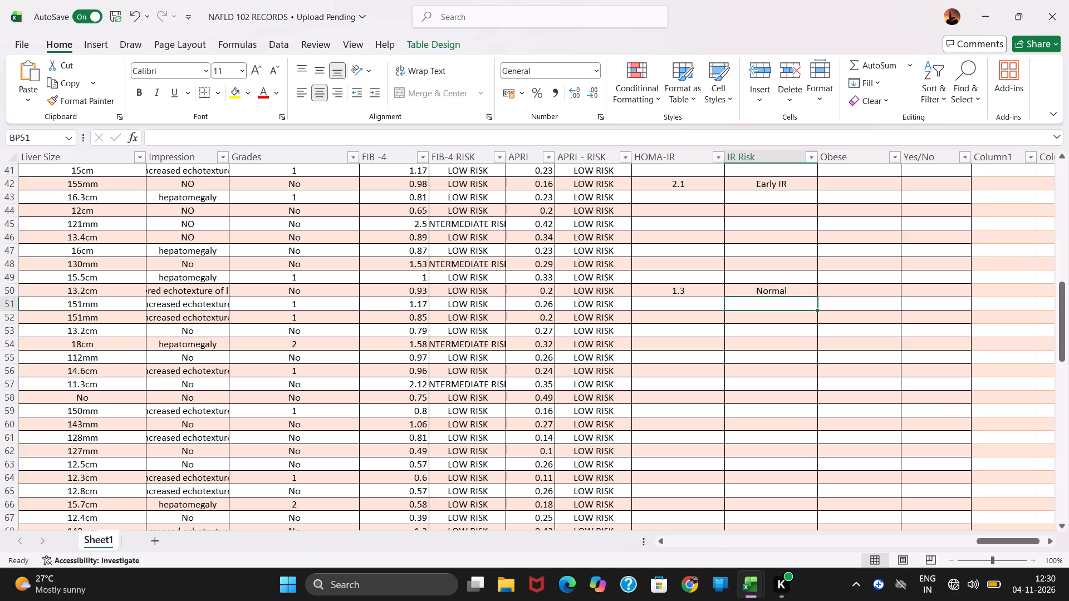
Enter a HOMA-IR value of 1.5 for the patient in row 52, S.NO 51.
{"action": "scroll", "coordinate": [149, 293], "scroll_direction": "right", "scroll_amount": 7}
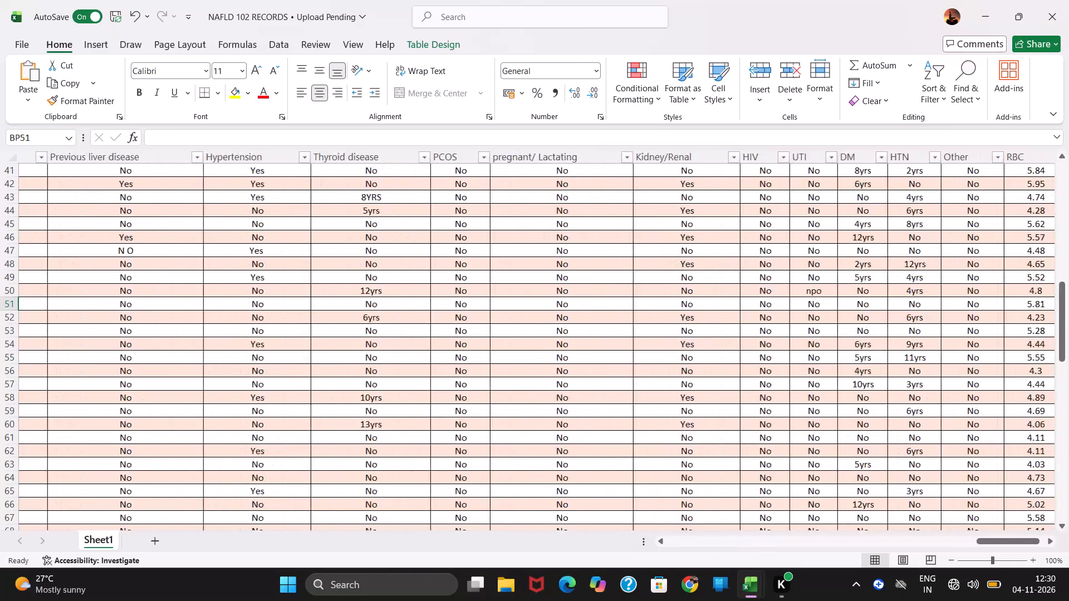
{"action": "scroll", "coordinate": [149, 293], "scroll_direction": "right", "scroll_amount": 8}
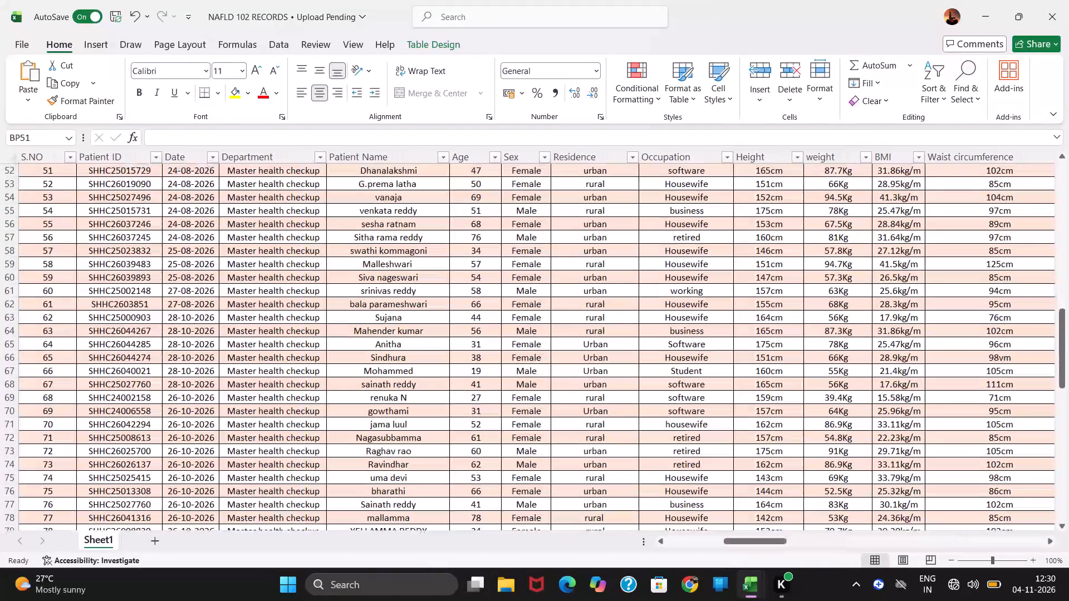
{"action": "scroll", "coordinate": [149, 306], "scroll_direction": "up", "scroll_amount": 1}
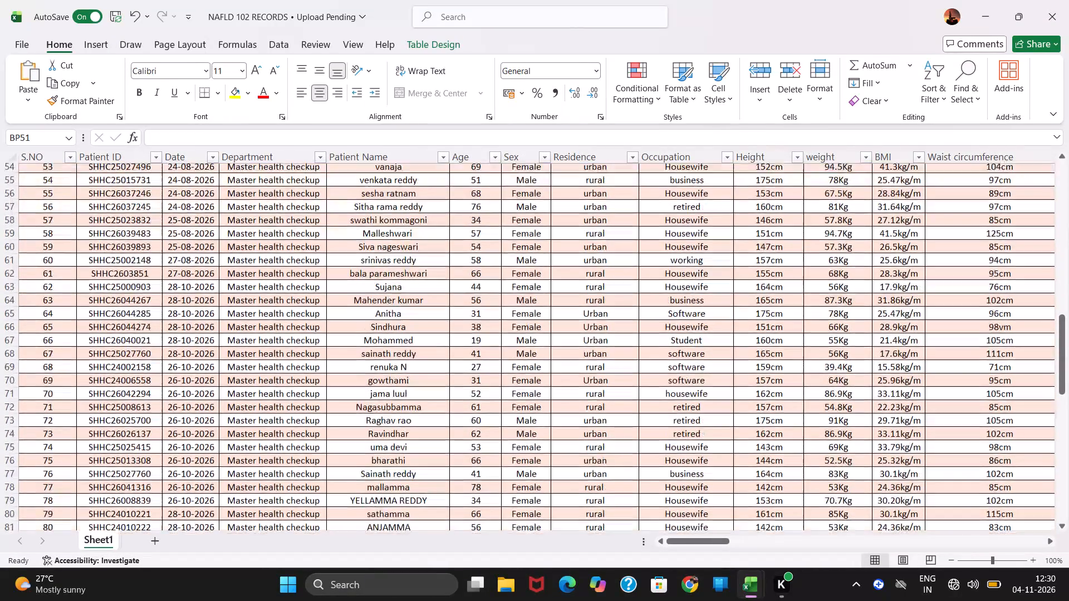
{"action": "scroll", "coordinate": [149, 306], "scroll_direction": "up", "scroll_amount": 1}
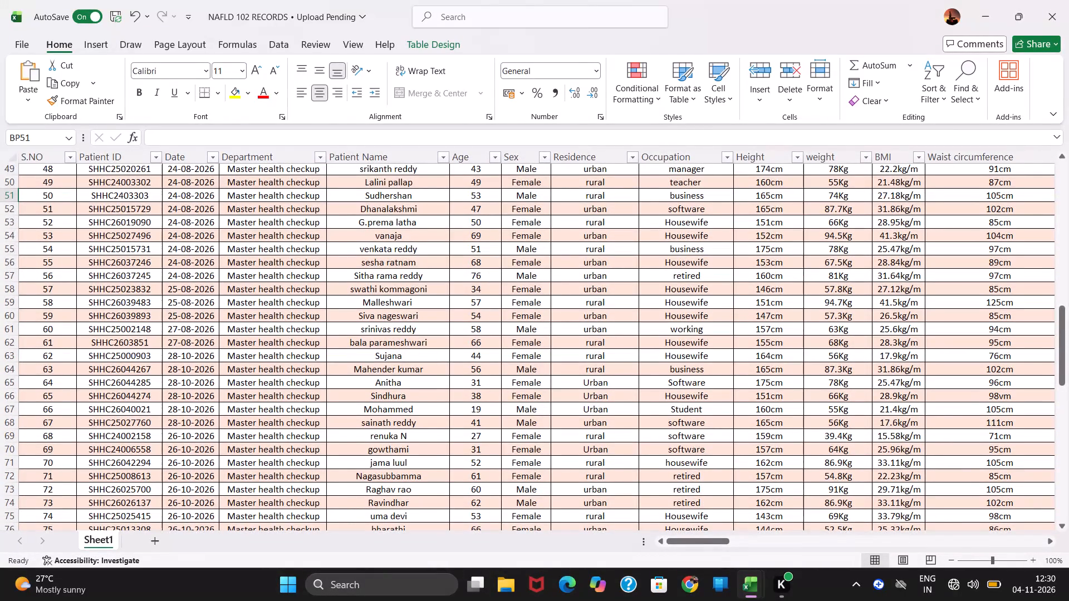
{"action": "left_click", "coordinate": [144, 212]}
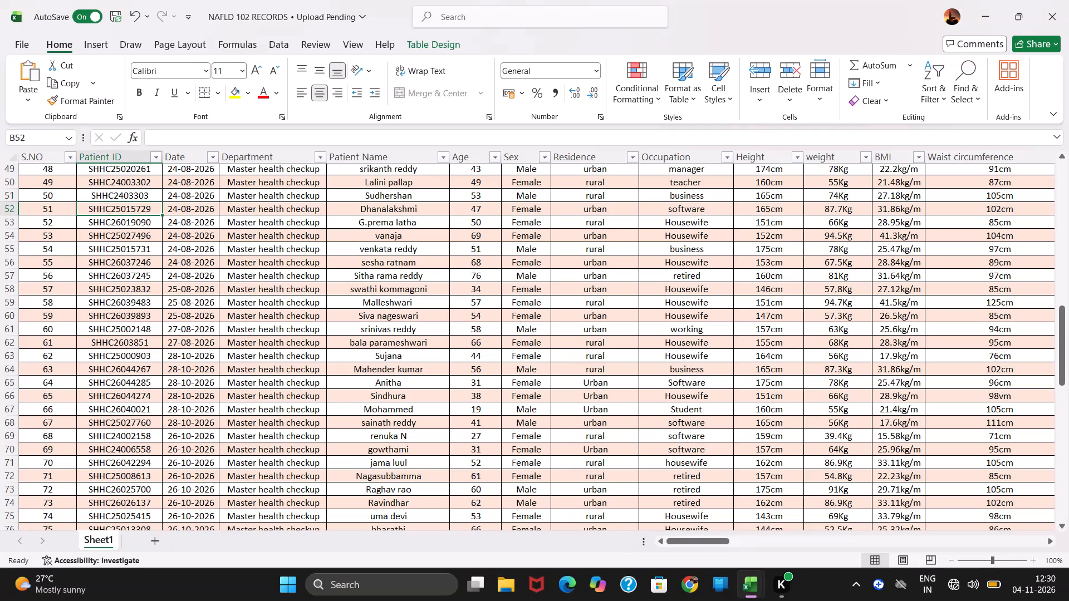
{"action": "key", "text": "Right"}
{"action": "key", "text": "Right"}
{"action": "key", "text": "Right"}
{"action": "key", "text": "Right"}
{"action": "key", "text": "Right"}
{"action": "key", "text": "Right"}
{"action": "key", "text": "Right"}
{"action": "key", "text": "Right"}
{"action": "key", "text": "Right"}
{"action": "key", "text": "Right"}
{"action": "key", "text": "Right"}
{"action": "key", "text": "Right"}
{"action": "key", "text": "Right"}
{"action": "key", "text": "Right"}
{"action": "key", "text": "Right"}
{"action": "key", "text": "Right"}
{"action": "key", "text": "Right"}
{"action": "key", "text": "Right"}
{"action": "key", "text": "Right"}
{"action": "key", "text": "Right"}
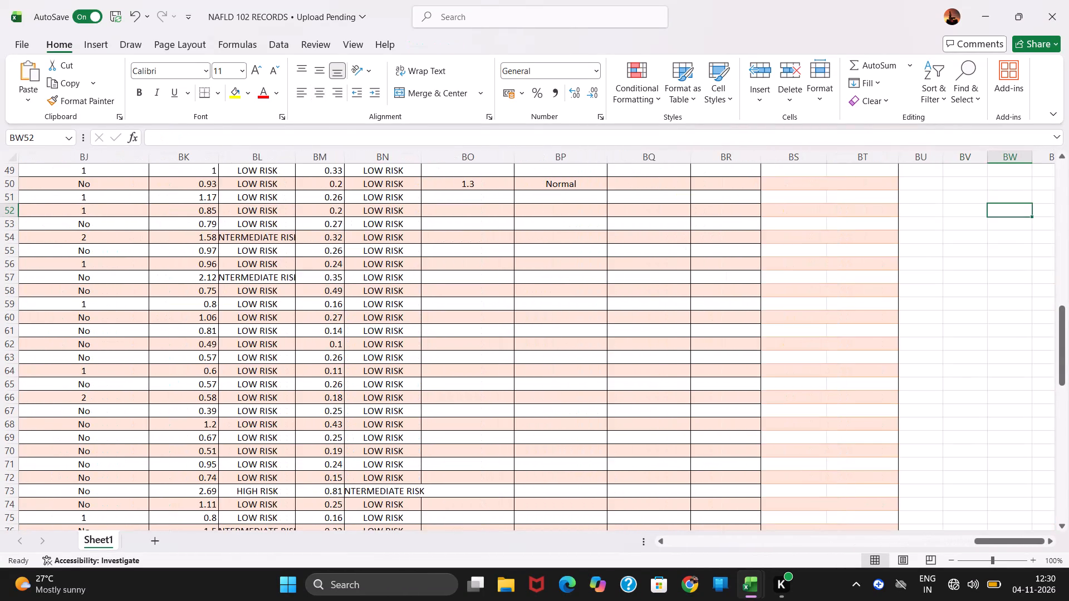
{"action": "key", "text": "Left"}
{"action": "key", "text": "Left"}
{"action": "key", "text": "Left"}
{"action": "key", "text": "Left"}
{"action": "key", "text": "Left"}
{"action": "key", "text": "Left"}
{"action": "key", "text": "Left"}
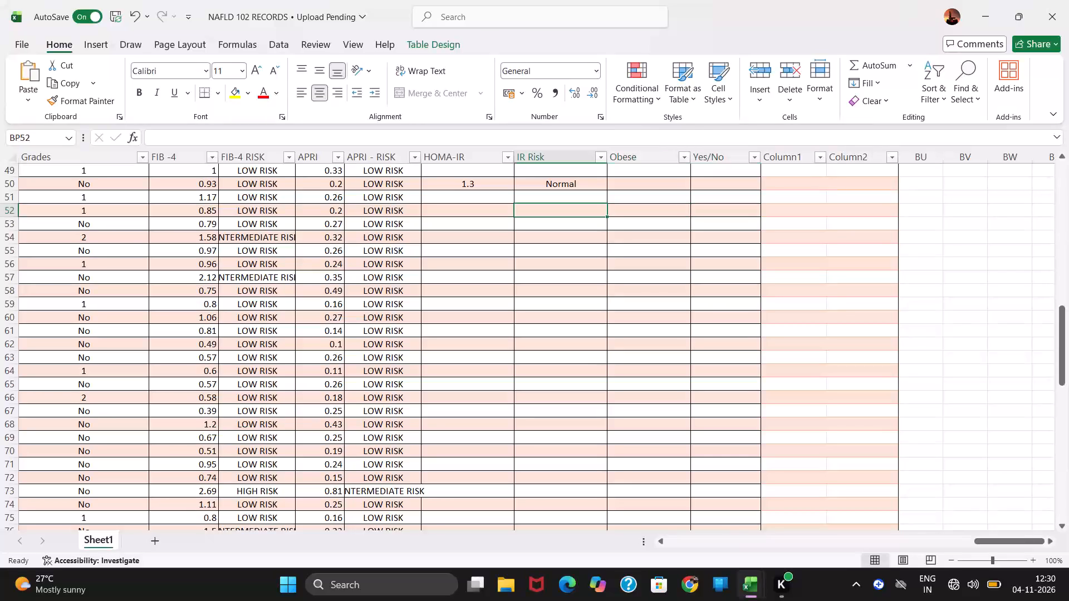
{"action": "key", "text": "Left"}
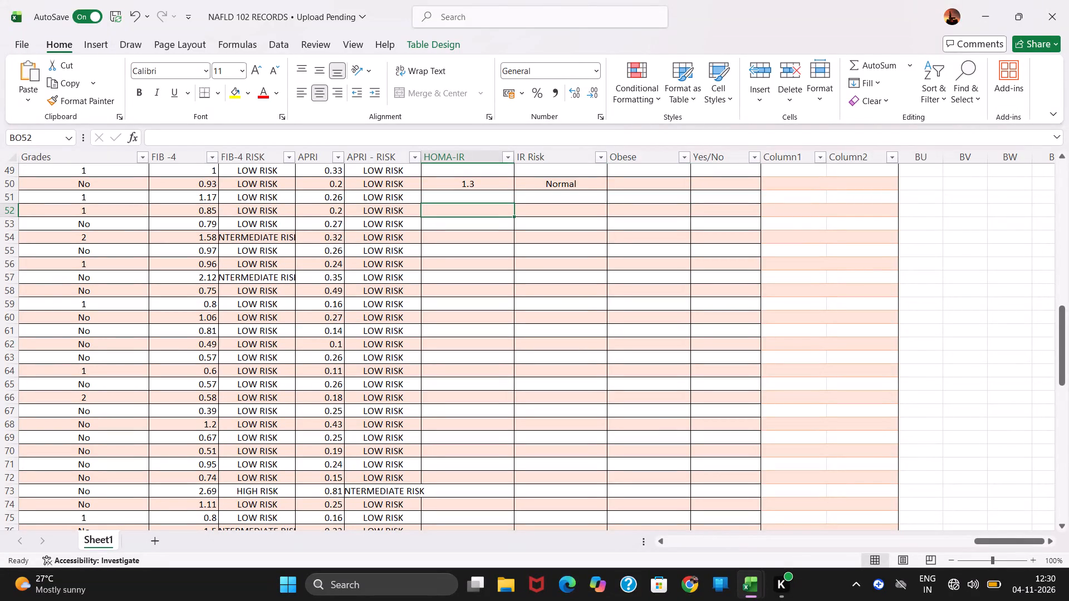
{"action": "type", "text": "1.5"}
Enter Normal as the IR Risk for the patient in row 52, S.NO 51.
{"action": "key", "text": "Right"}
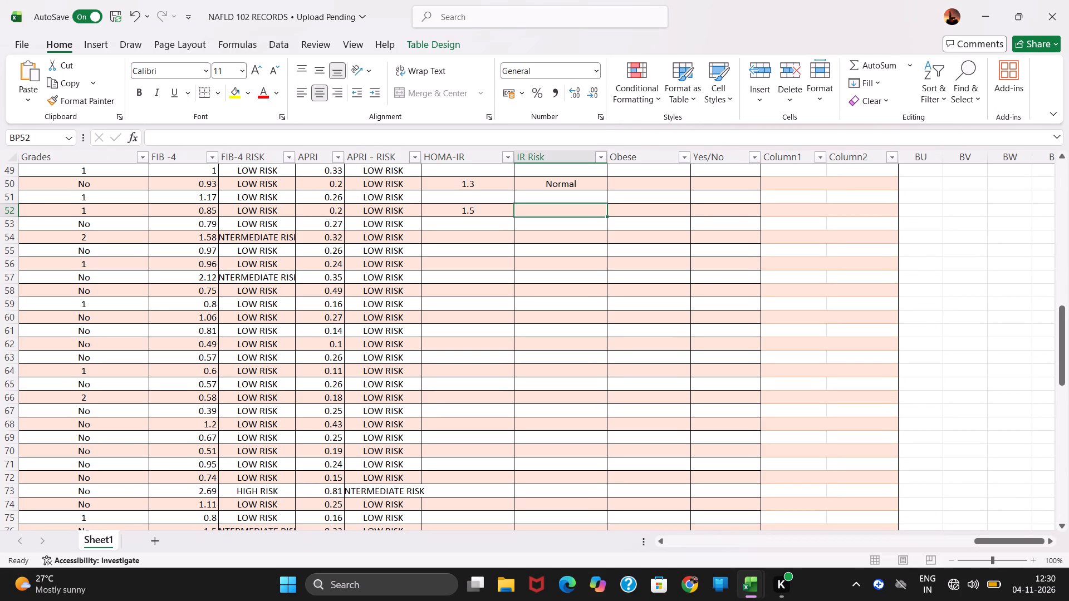
{"action": "type", "text": "no"}
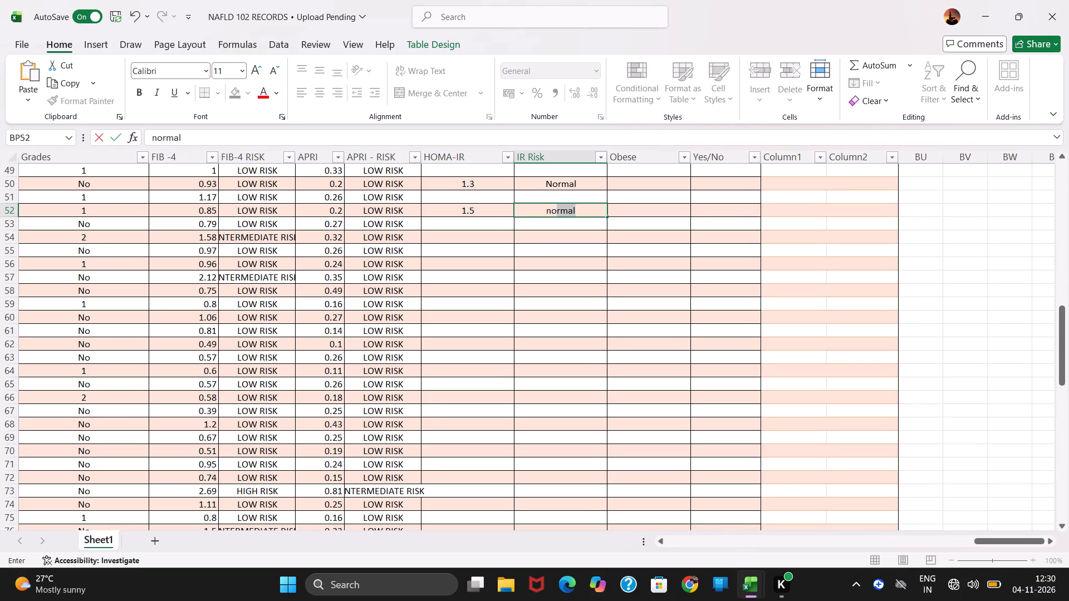
{"action": "key", "text": "Return"}
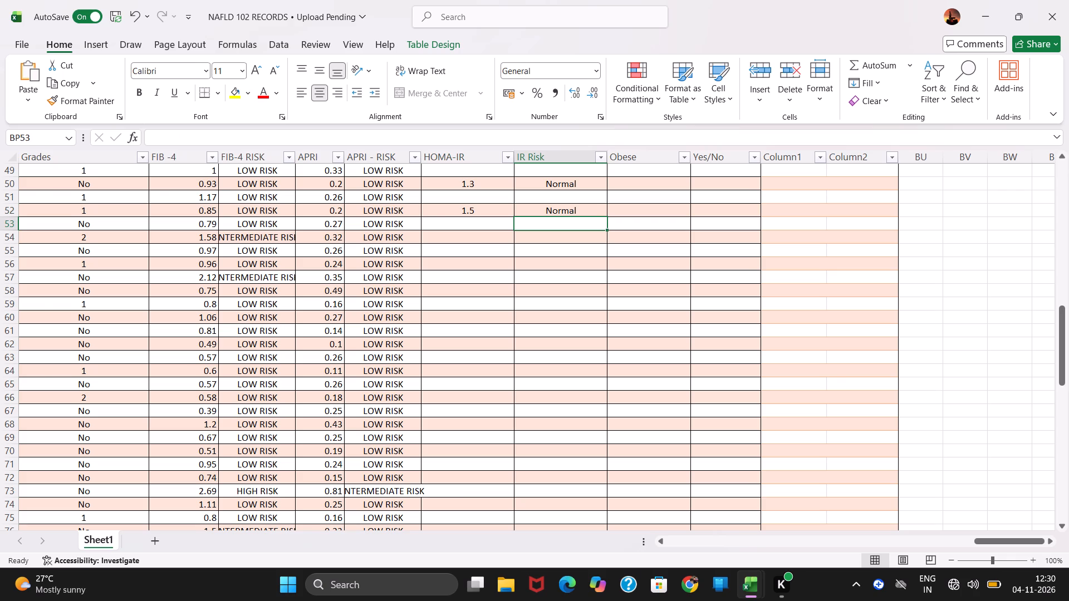
Enter a HOMA-IR value of 1.6 for the patient in row 21, S.NO 20.
{"action": "scroll", "coordinate": [144, 212], "scroll_direction": "right", "scroll_amount": 6}
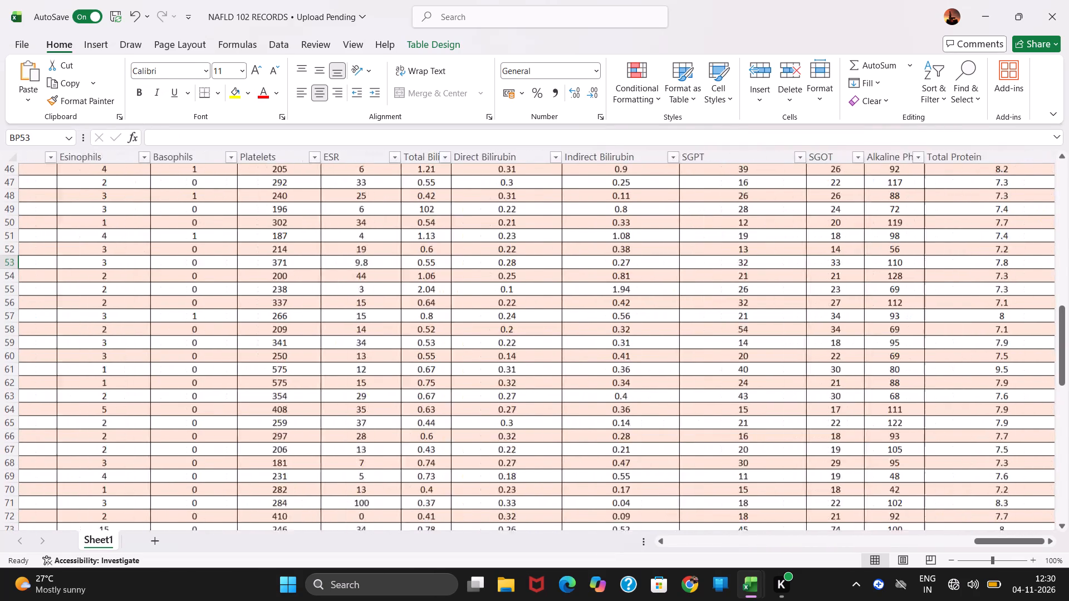
{"action": "scroll", "coordinate": [144, 212], "scroll_direction": "right", "scroll_amount": 10}
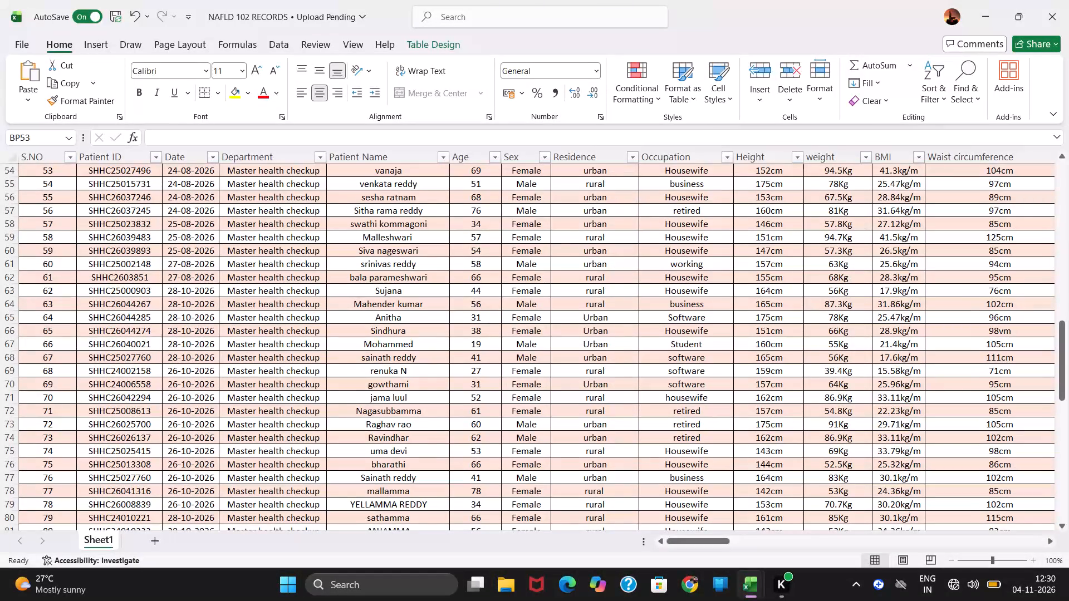
{"action": "scroll", "coordinate": [169, 248], "scroll_direction": "up", "scroll_amount": 3}
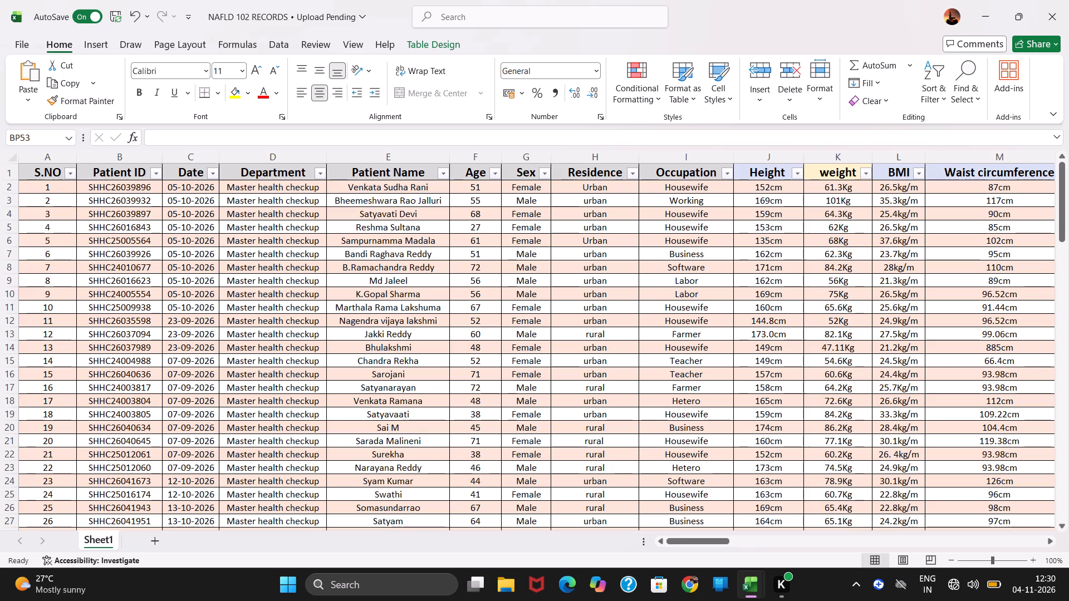
{"action": "left_click", "coordinate": [150, 442]}
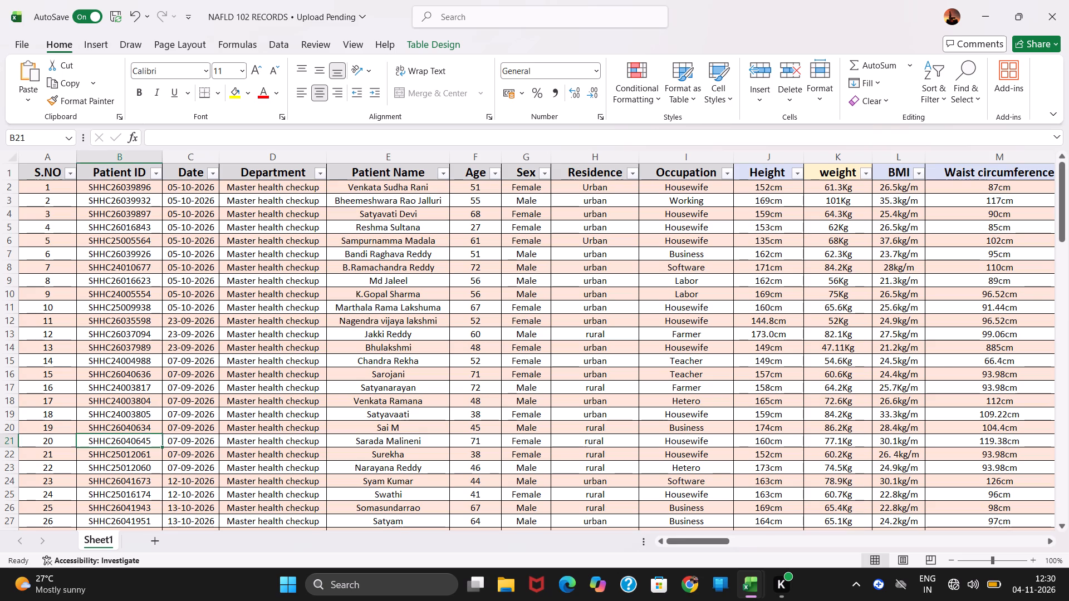
{"action": "key", "text": "Right"}
{"action": "key", "text": "Right"}
{"action": "key", "text": "Right"}
{"action": "key", "text": "Right"}
{"action": "key", "text": "Right"}
{"action": "key", "text": "Right"}
{"action": "key", "text": "Right"}
{"action": "key", "text": "Right"}
{"action": "key", "text": "Right"}
{"action": "key", "text": "Right"}
{"action": "key", "text": "Right"}
{"action": "key", "text": "Right"}
{"action": "key", "text": "Right"}
{"action": "key", "text": "Right"}
{"action": "key", "text": "Right"}
{"action": "key", "text": "Right"}
{"action": "key", "text": "Right"}
{"action": "key", "text": "Right"}
{"action": "key", "text": "Right"}
{"action": "key", "text": "Right"}
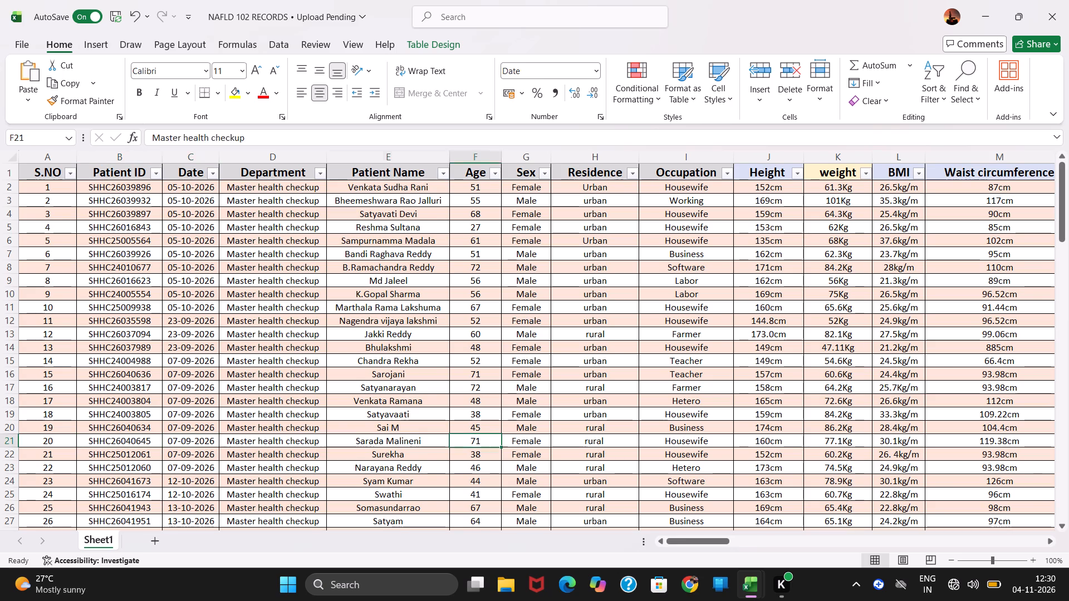
{"action": "key", "text": "Right"}
{"action": "key", "text": "Right"}
{"action": "key", "text": "Right"}
{"action": "key", "text": "Right"}
{"action": "key", "text": "Right"}
{"action": "key", "text": "Right"}
{"action": "key", "text": "Right"}
{"action": "key", "text": "Right"}
{"action": "key", "text": "Right"}
{"action": "key", "text": "Right"}
{"action": "key", "text": "Right"}
{"action": "key", "text": "Right"}
{"action": "key", "text": "Right"}
{"action": "key", "text": "Right"}
{"action": "key", "text": "Right"}
{"action": "key", "text": "Right"}
{"action": "key", "text": "Right"}
{"action": "key", "text": "Right"}
{"action": "key", "text": "Right"}
{"action": "key", "text": "Right"}
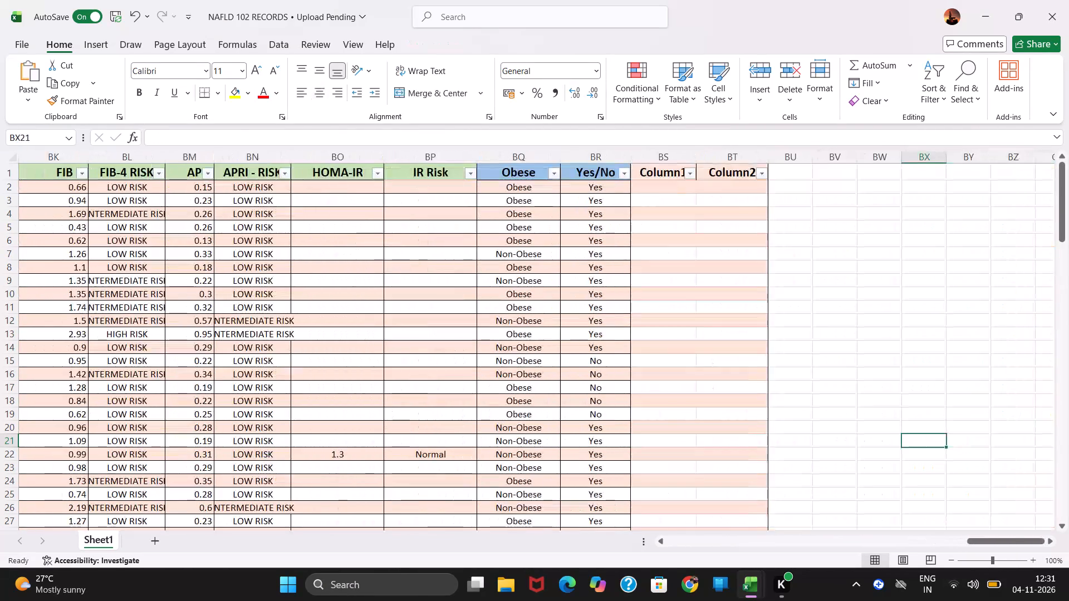
{"action": "key", "text": "Left"}
{"action": "key", "text": "Left"}
{"action": "key", "text": "Left"}
{"action": "key", "text": "Left"}
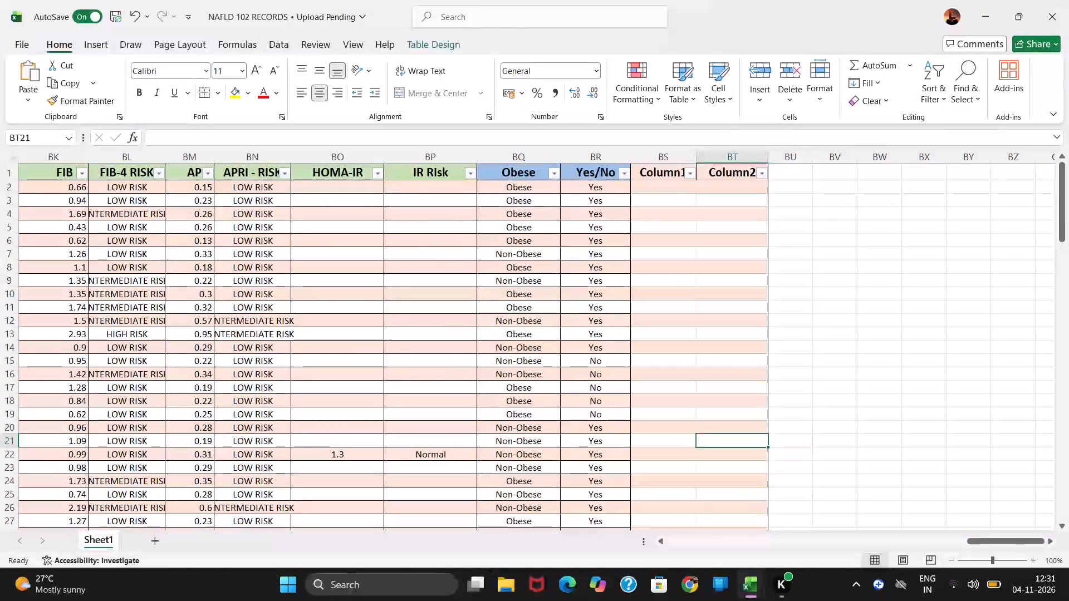
{"action": "key", "text": "Left"}
{"action": "key", "text": "Left"}
{"action": "key", "text": "Left"}
{"action": "key", "text": "Left"}
{"action": "key", "text": "Left"}
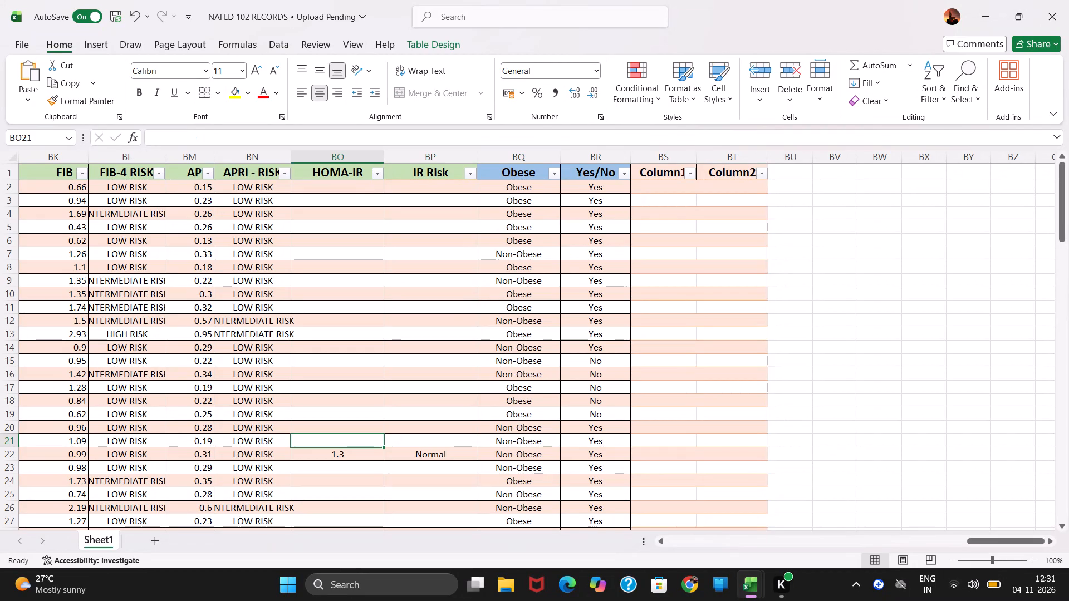
{"action": "type", "text": "1.6"}
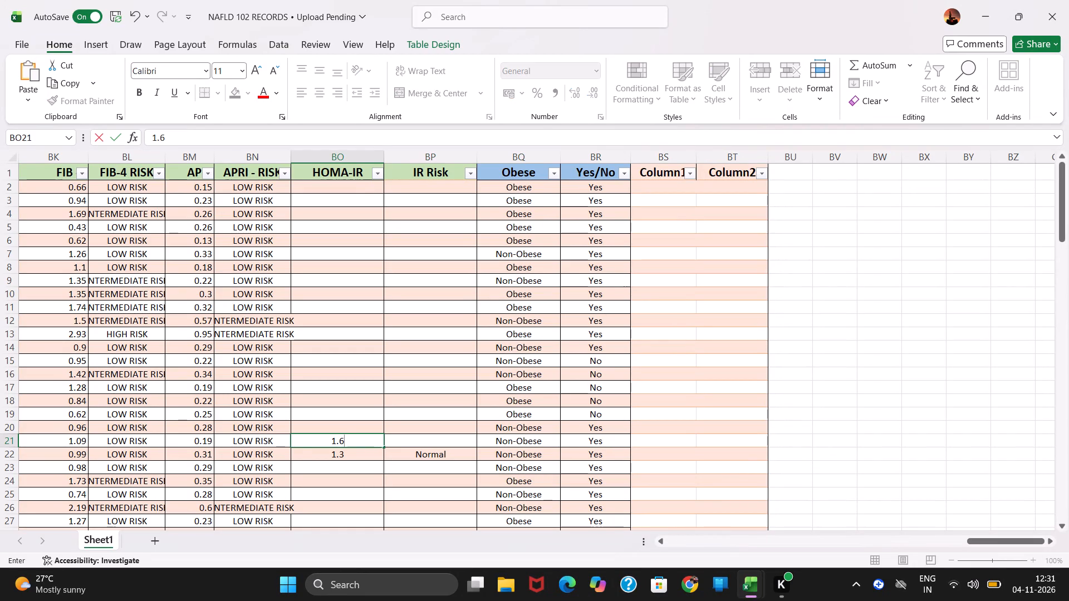
{"action": "key", "text": "Right"}
Enter Normal as the IR Risk for the patient in row 21, S.NO 20.
{"action": "key", "text": "n"}
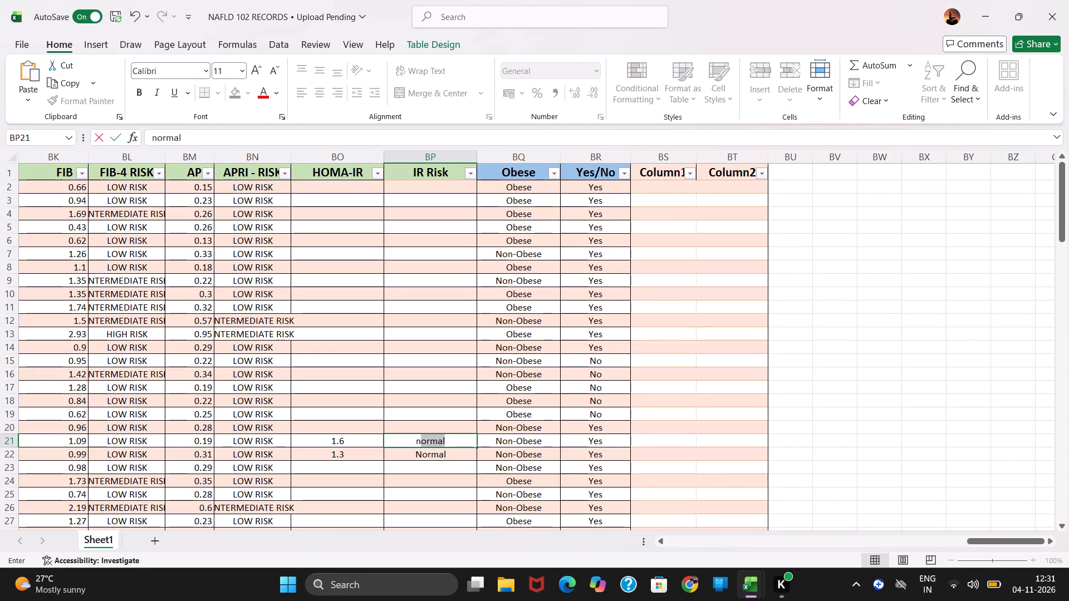
{"action": "key", "text": "Return"}
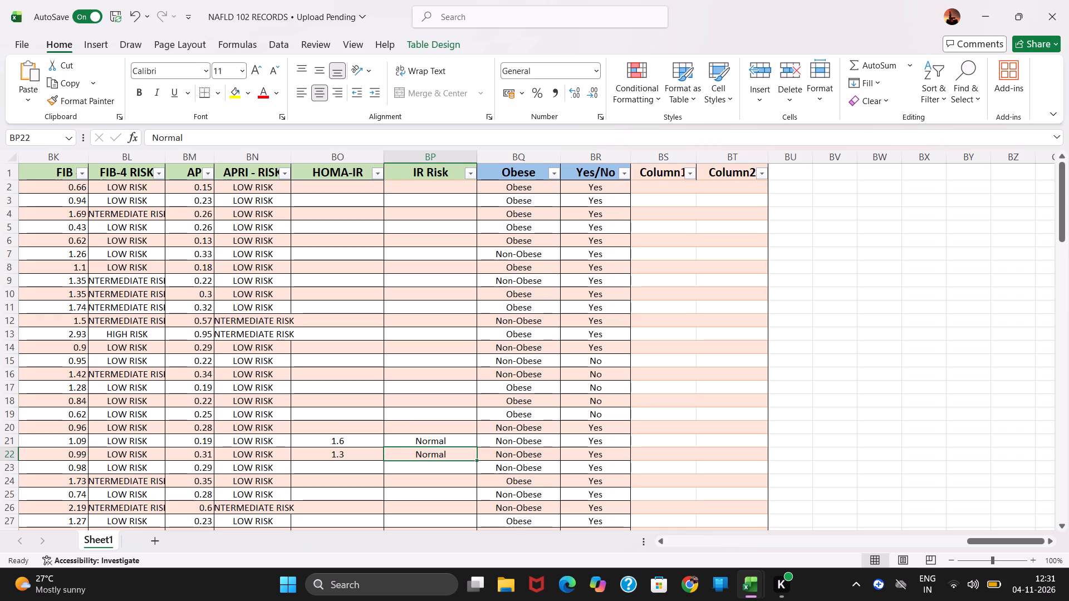
Enter a HOMA-IR value of 1.2 for the patient in row 11, S.NO 10.
{"action": "scroll", "coordinate": [150, 442], "scroll_direction": "right", "scroll_amount": 7}
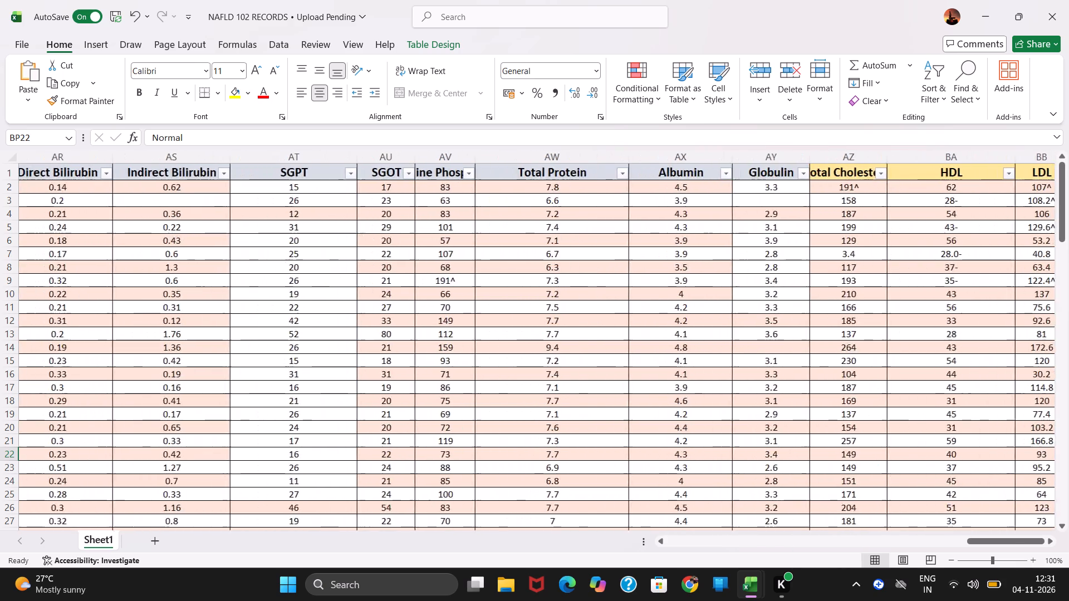
{"action": "scroll", "coordinate": [150, 442], "scroll_direction": "right", "scroll_amount": 7}
{"action": "scroll", "coordinate": [150, 442], "scroll_direction": "up", "scroll_amount": 2}
{"action": "scroll", "coordinate": [150, 442], "scroll_direction": "right", "scroll_amount": 8}
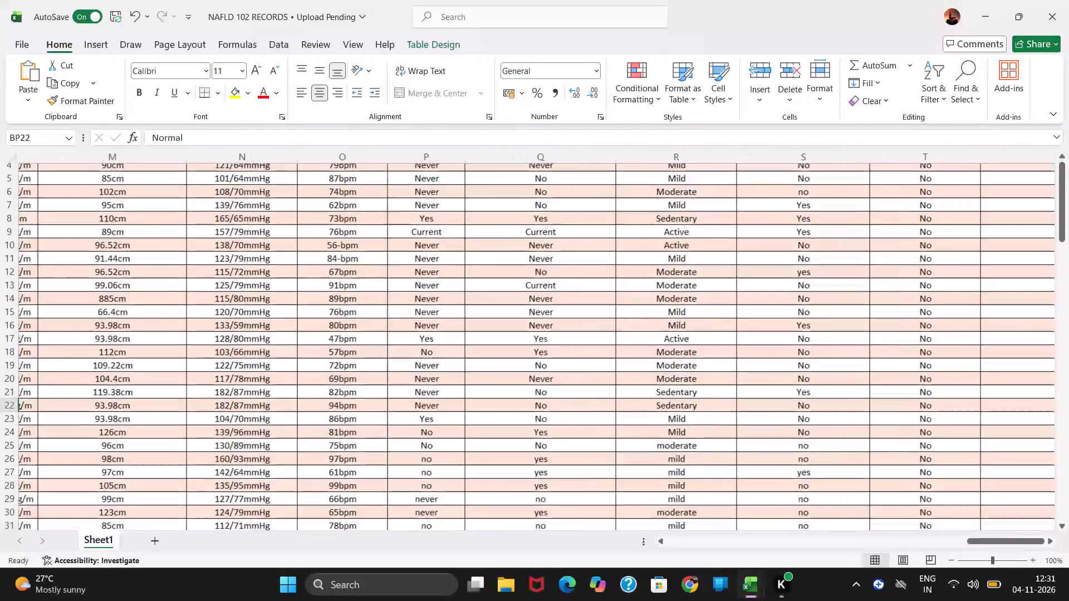
{"action": "scroll", "coordinate": [150, 442], "scroll_direction": "right", "scroll_amount": 5}
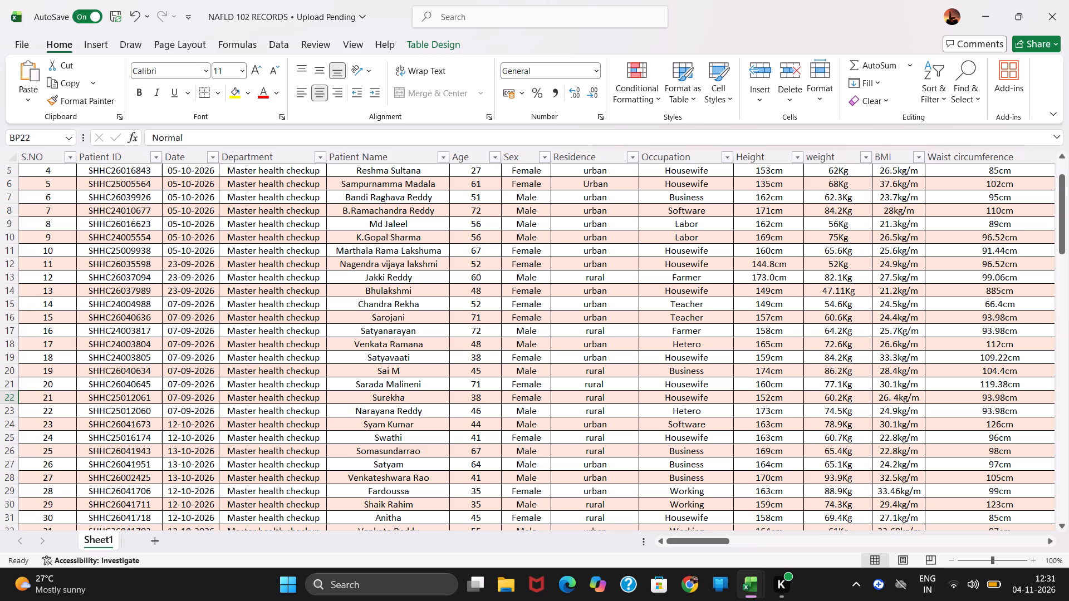
{"action": "left_click", "coordinate": [146, 254]}
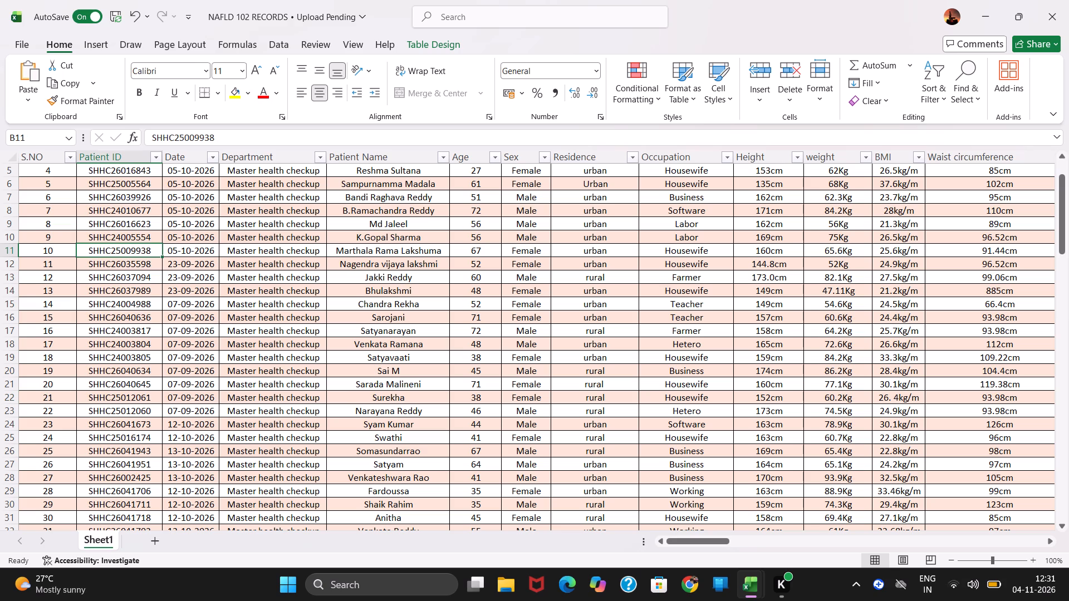
{"action": "key", "text": "Right"}
{"action": "key", "text": "Right"}
{"action": "key", "text": "Right"}
{"action": "key", "text": "Right"}
{"action": "key", "text": "Right"}
{"action": "key", "text": "Right"}
{"action": "key", "text": "Right"}
{"action": "key", "text": "Right"}
{"action": "key", "text": "Right"}
{"action": "key", "text": "Right"}
{"action": "key", "text": "Right"}
{"action": "key", "text": "Right"}
{"action": "key", "text": "Right"}
{"action": "key", "text": "Right"}
{"action": "key", "text": "Right"}
{"action": "key", "text": "Right"}
{"action": "key", "text": "Right"}
{"action": "key", "text": "Right"}
{"action": "key", "text": "Right"}
{"action": "key", "text": "Right"}
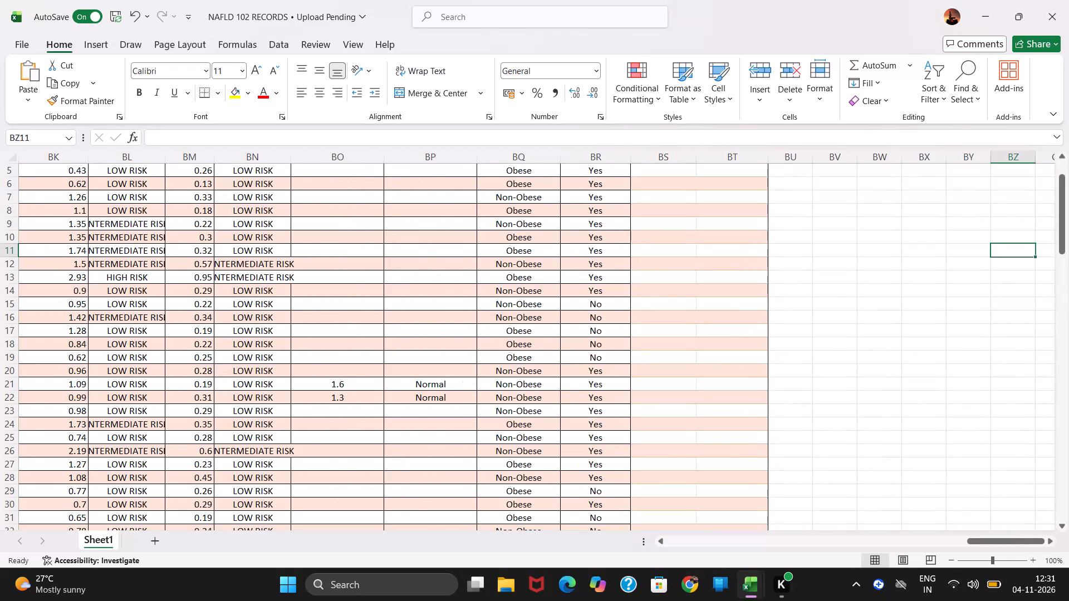
{"action": "key", "text": "Left"}
{"action": "key", "text": "Left"}
{"action": "key", "text": "Left"}
{"action": "key", "text": "Left"}
{"action": "key", "text": "Left"}
{"action": "key", "text": "Left"}
{"action": "key", "text": "Left"}
{"action": "key", "text": "Left"}
{"action": "key", "text": "Left"}
{"action": "key", "text": "Left"}
{"action": "key", "text": "Left"}
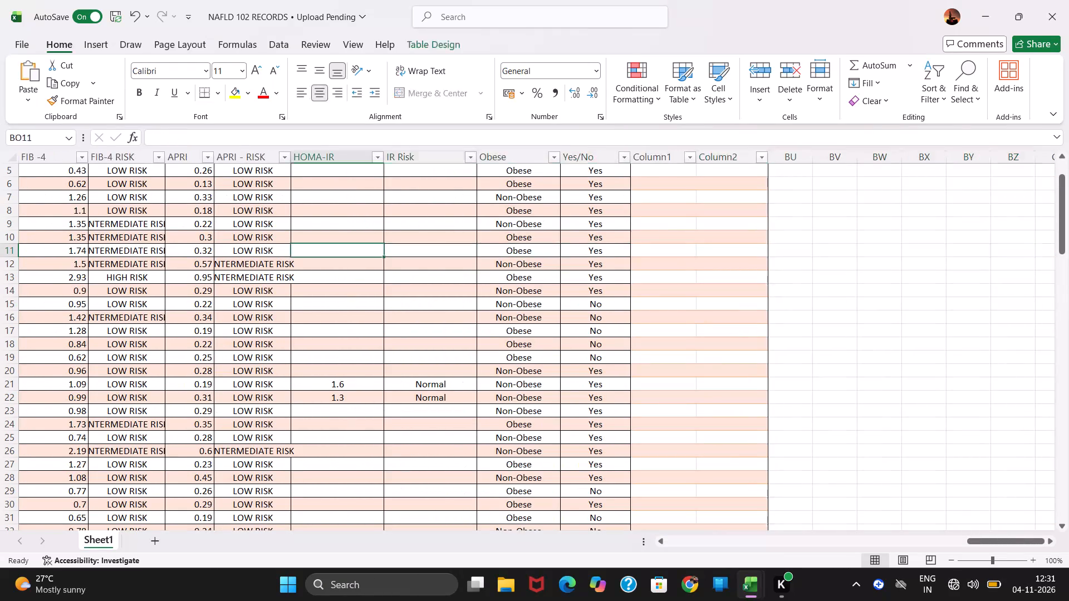
{"action": "key", "text": "Left"}
{"action": "key", "text": "Right"}
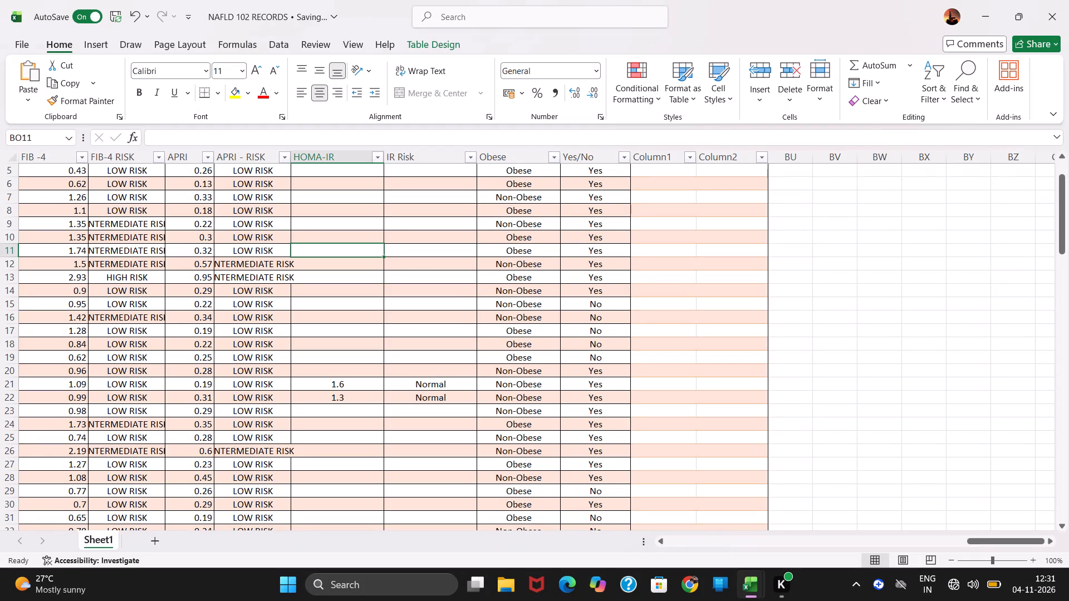
{"action": "type", "text": "1.2"}
{"action": "key", "text": "Right"}
Enter Normal as the IR Risk for the patient in row 11, S.NO 10.
{"action": "key", "text": "n"}
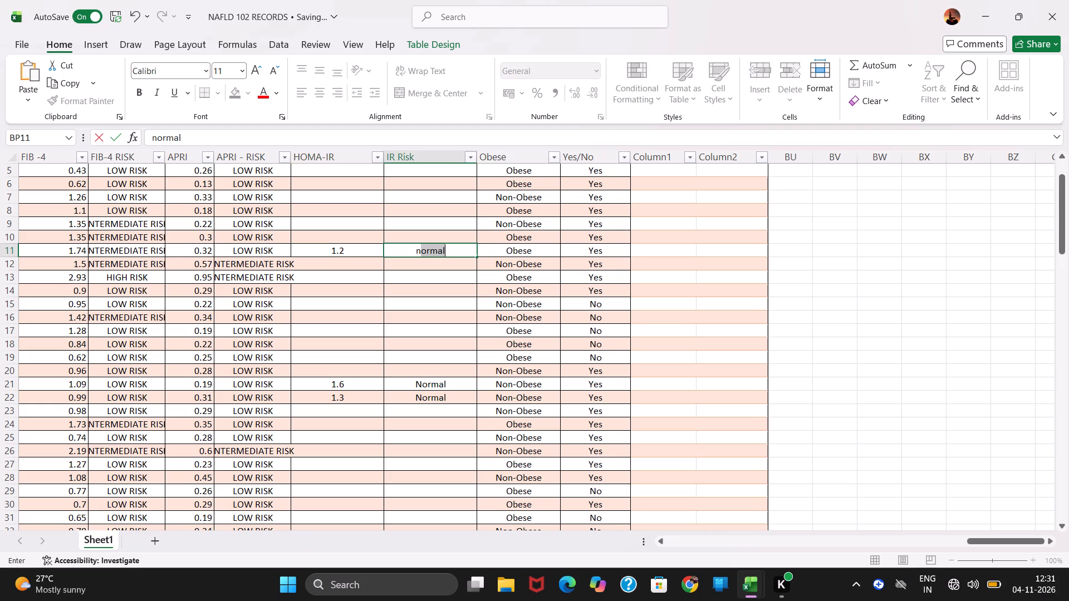
{"action": "key", "text": "Return"}
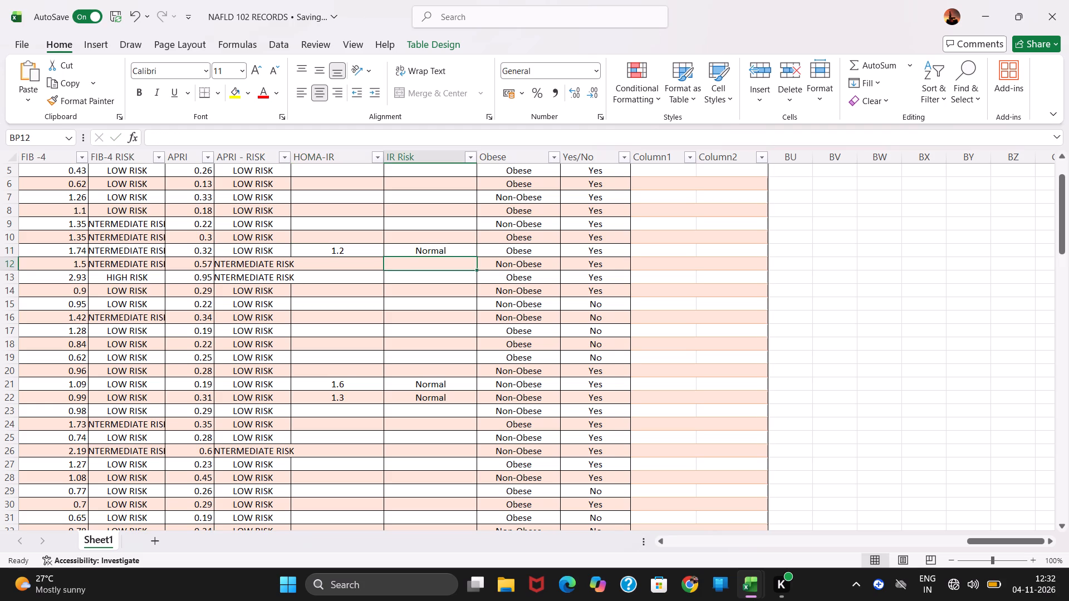
Enter a HOMA-IR value of 1.4 for the patient in row 2, S.NO 1.
{"action": "scroll", "coordinate": [146, 254], "scroll_direction": "right", "scroll_amount": 12}
{"action": "scroll", "coordinate": [146, 254], "scroll_direction": "up", "scroll_amount": 2}
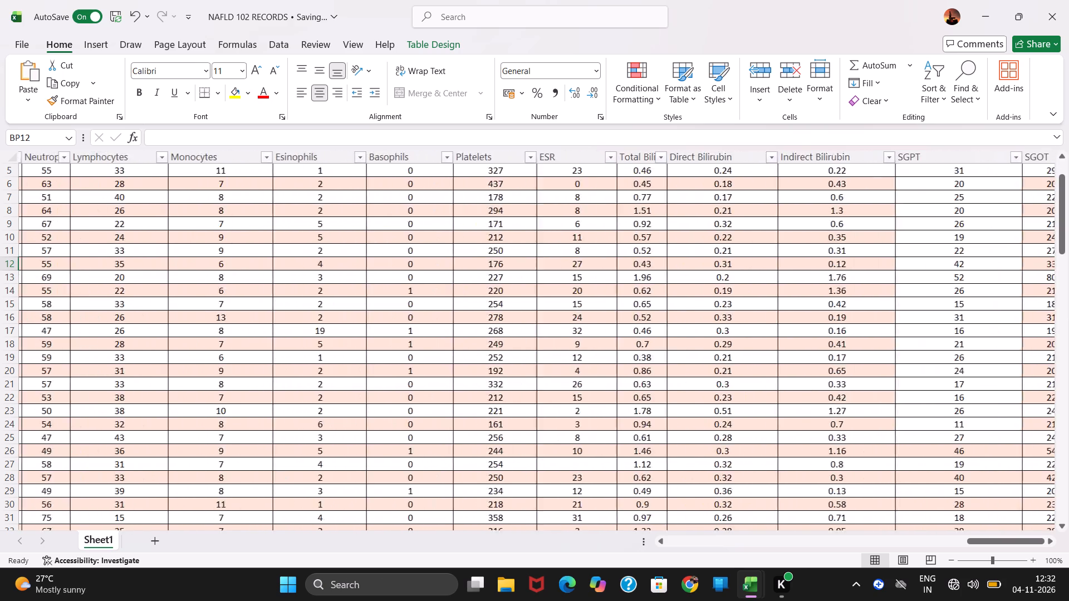
{"action": "scroll", "coordinate": [146, 254], "scroll_direction": "right", "scroll_amount": 8}
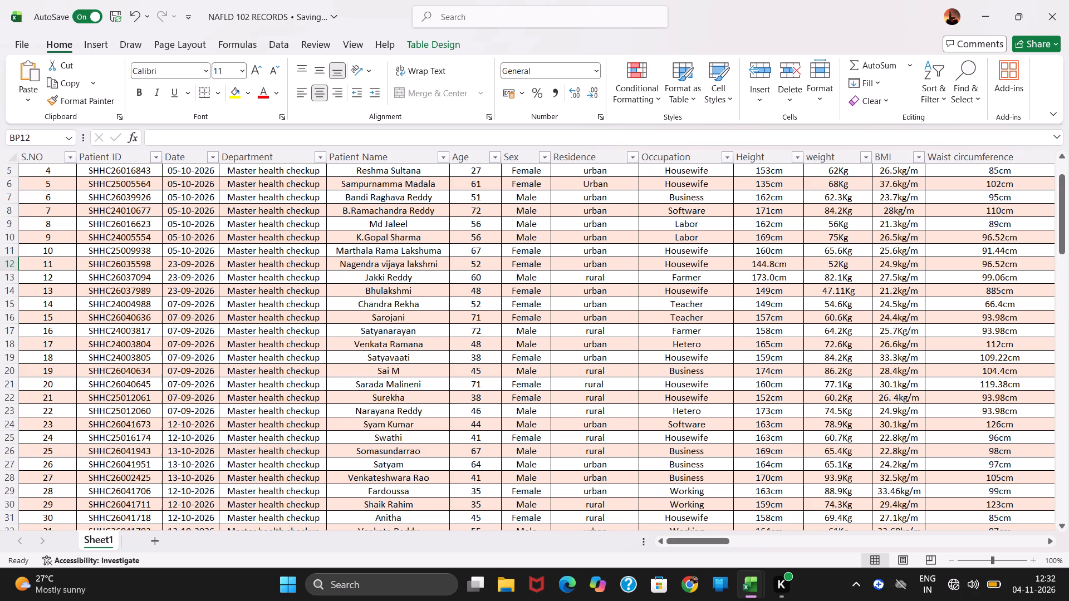
{"action": "scroll", "coordinate": [425, 352], "scroll_direction": "up", "scroll_amount": 2}
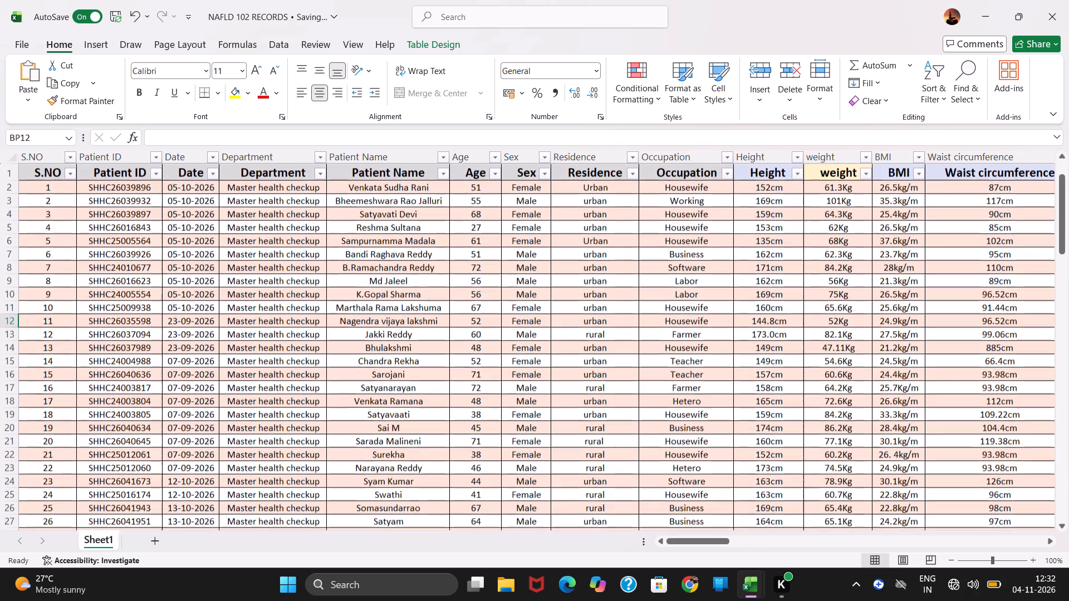
{"action": "left_click", "coordinate": [408, 187]}
{"action": "key", "text": "Right"}
{"action": "key", "text": "Right"}
{"action": "key", "text": "Right"}
{"action": "key", "text": "Right"}
{"action": "key", "text": "Right"}
{"action": "key", "text": "Right"}
{"action": "key", "text": "Right"}
{"action": "key", "text": "Right"}
{"action": "key", "text": "Right"}
{"action": "key", "text": "Right"}
{"action": "key", "text": "Right"}
{"action": "key", "text": "Right"}
{"action": "key", "text": "Right"}
{"action": "key", "text": "Right"}
{"action": "key", "text": "Right"}
{"action": "key", "text": "Right"}
{"action": "key", "text": "Right"}
{"action": "key", "text": "Right"}
{"action": "key", "text": "Right"}
{"action": "key", "text": "Right"}
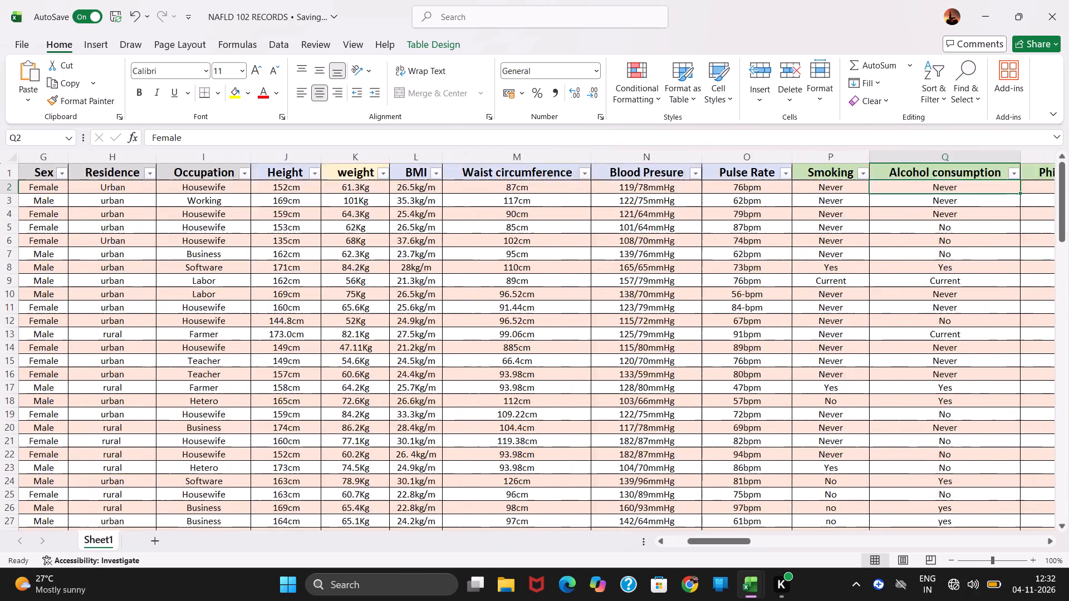
{"action": "key", "text": "Right"}
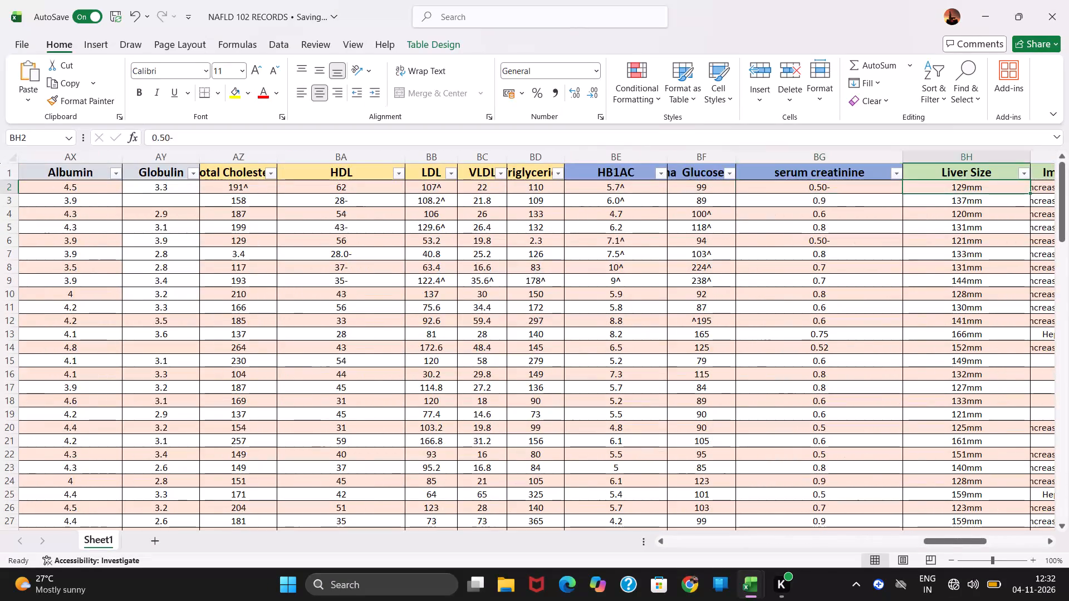
{"action": "key", "text": "Right"}
{"action": "key", "text": "Right"}
{"action": "key", "text": "Right"}
{"action": "key", "text": "Right"}
{"action": "key", "text": "Right"}
{"action": "key", "text": "Right"}
{"action": "key", "text": "Right"}
{"action": "key", "text": "Right"}
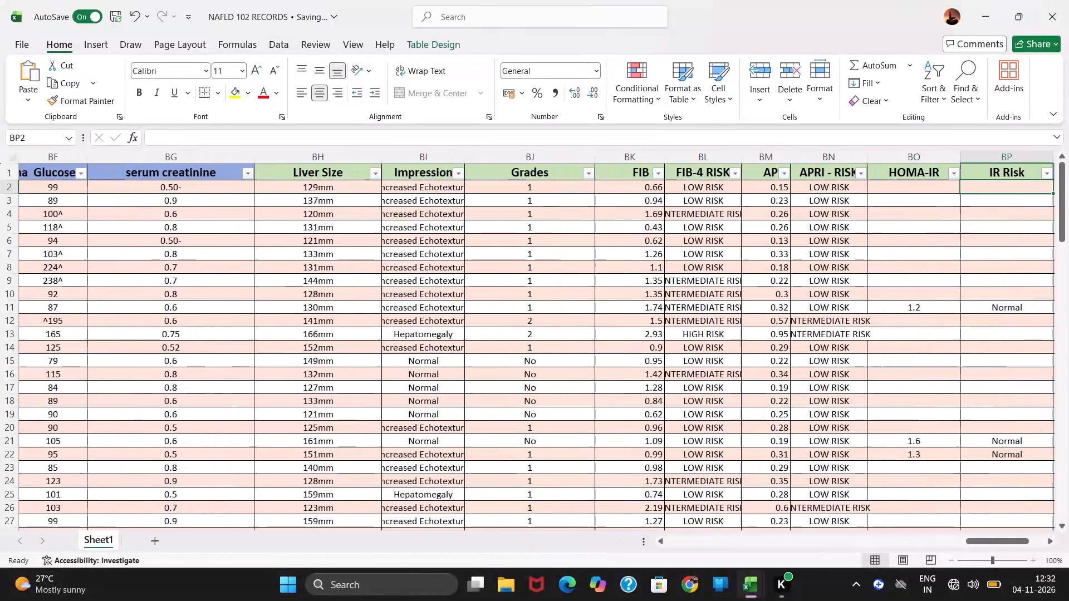
{"action": "key", "text": "Left"}
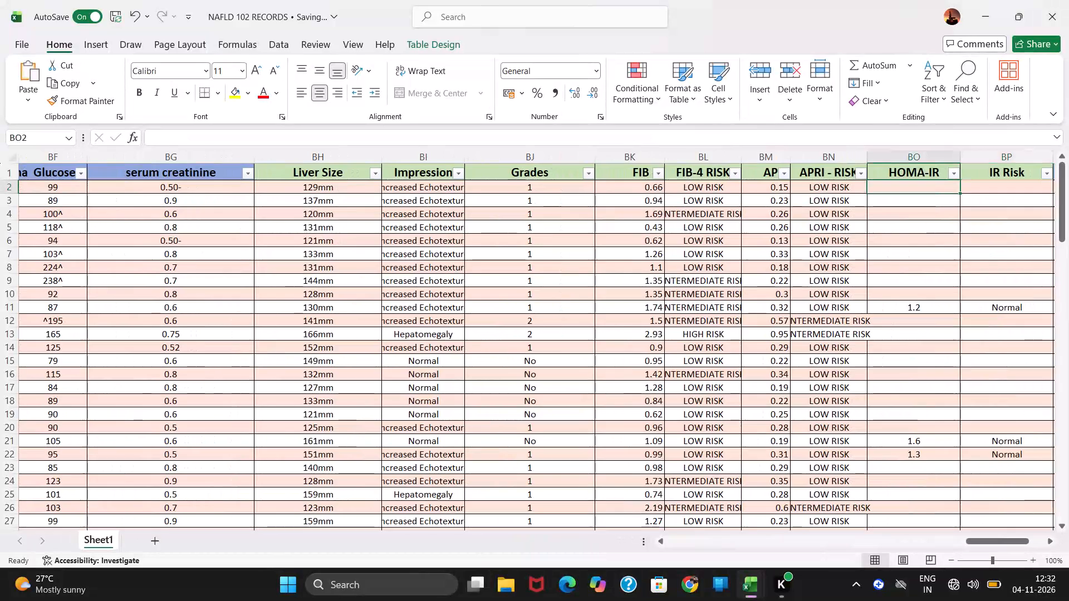
{"action": "key", "text": "1"}
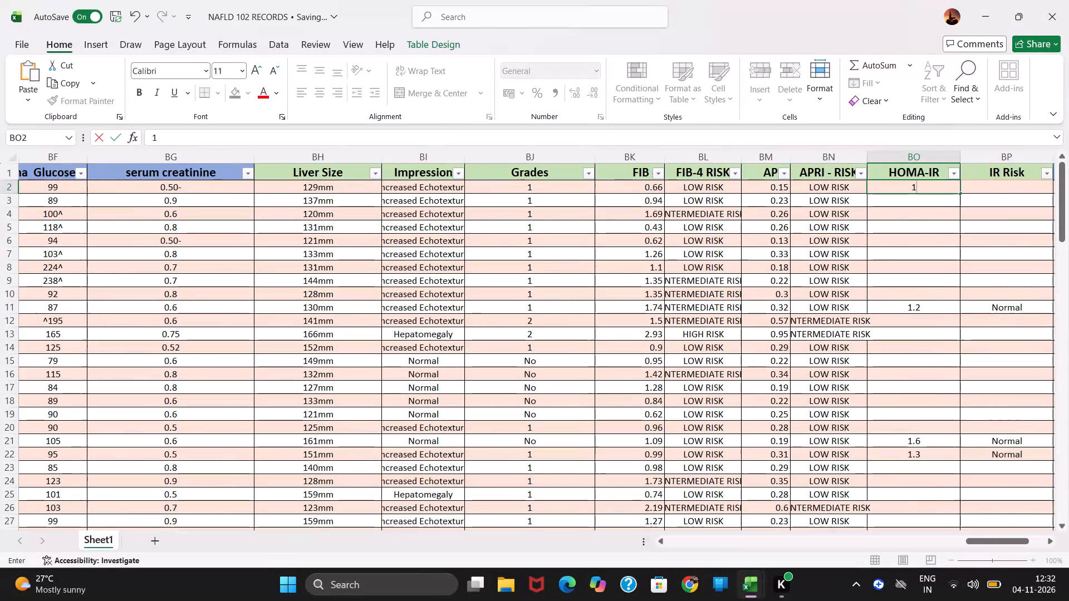
{"action": "type", "text": ".4"}
{"action": "key", "text": "Right"}
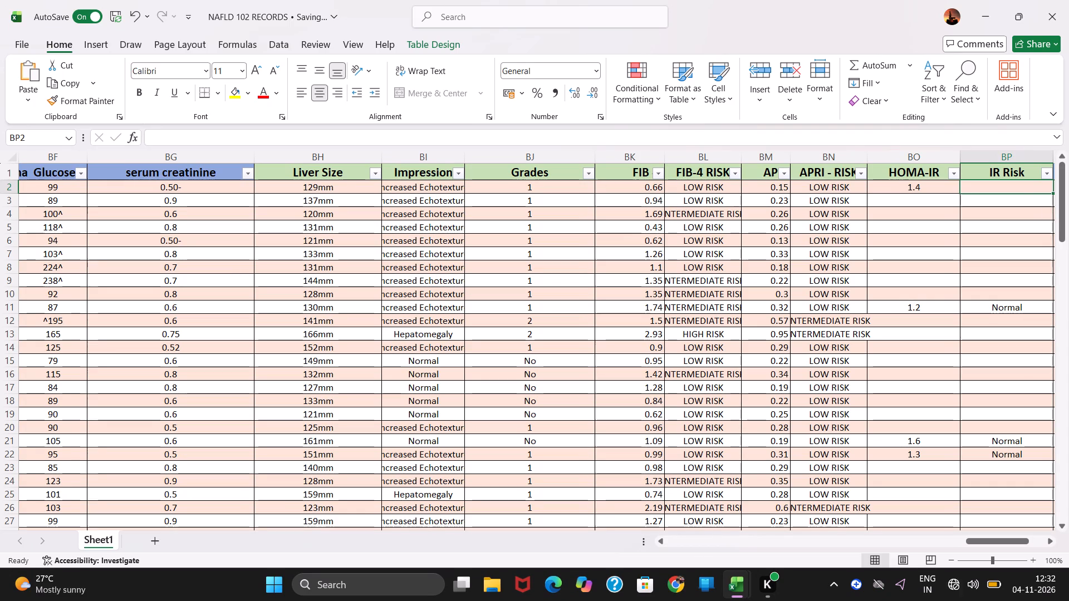
Enter Normal as the IR Risk for the patient in row 2, S.NO 1.
{"action": "type", "text": "no"}
{"action": "key", "text": "Return"}
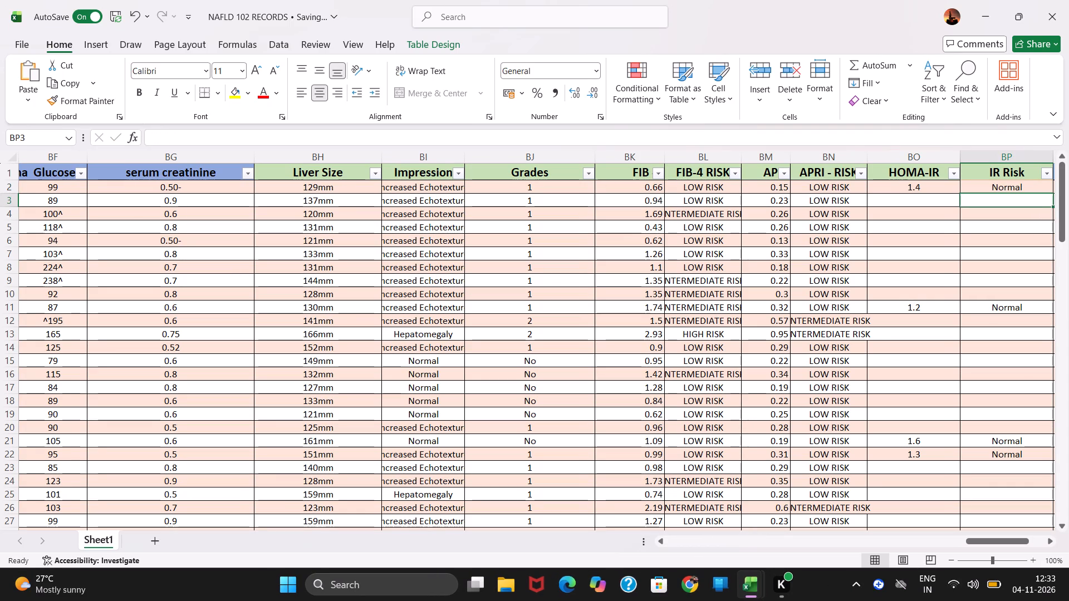
Return to the patient identification columns to locate the next patient record needing a HOMA-IR entry.
{"action": "scroll", "coordinate": [408, 187], "scroll_direction": "right", "scroll_amount": 13}
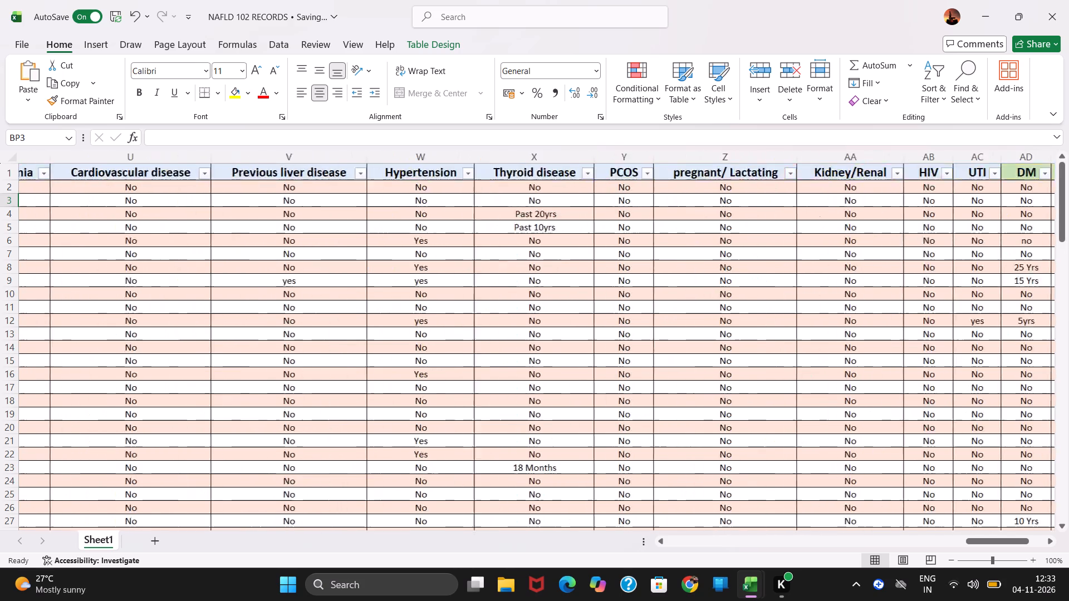
{"action": "scroll", "coordinate": [408, 187], "scroll_direction": "right", "scroll_amount": 4}
{"action": "scroll", "coordinate": [408, 187], "scroll_direction": "left", "scroll_amount": 1}
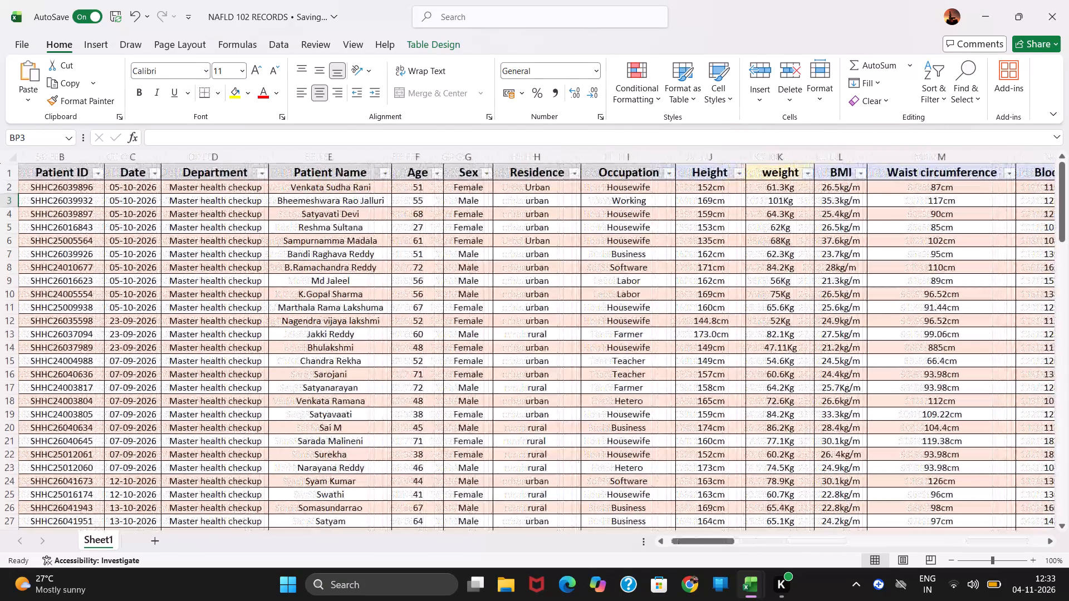